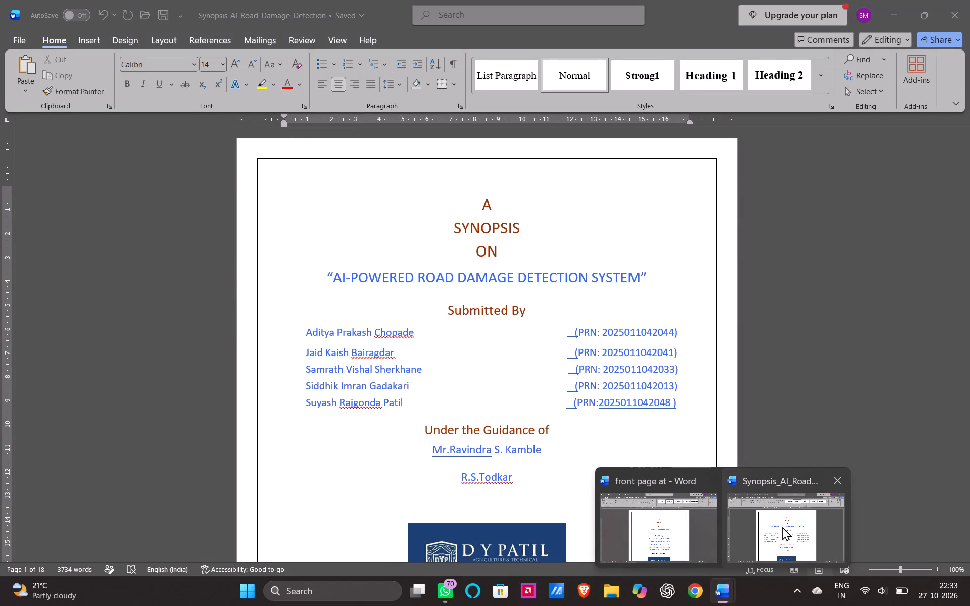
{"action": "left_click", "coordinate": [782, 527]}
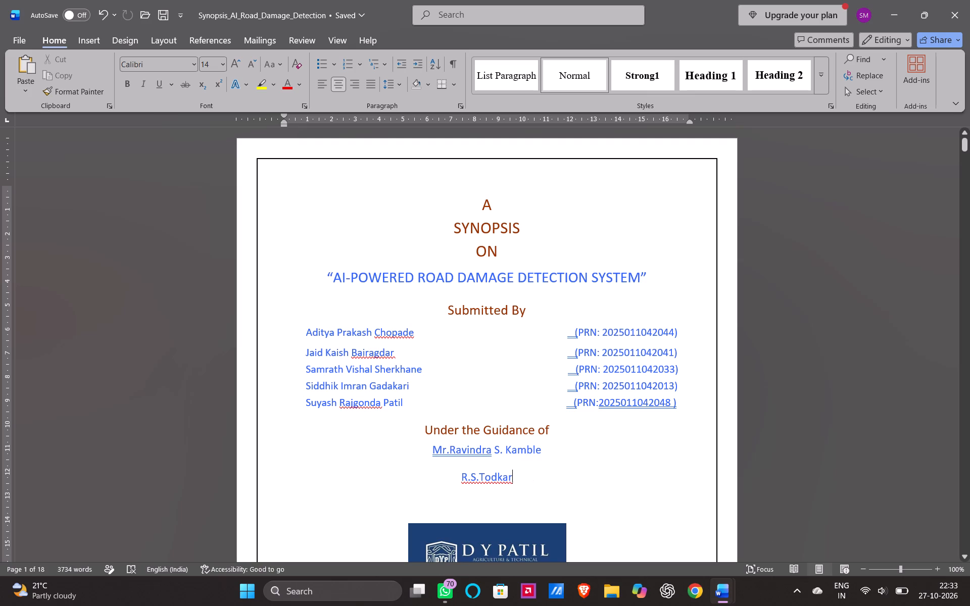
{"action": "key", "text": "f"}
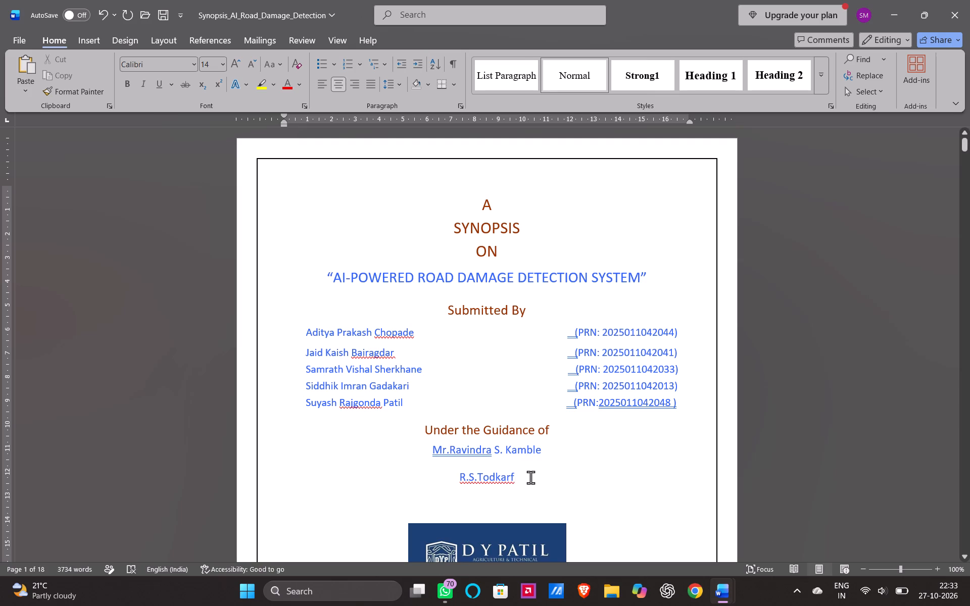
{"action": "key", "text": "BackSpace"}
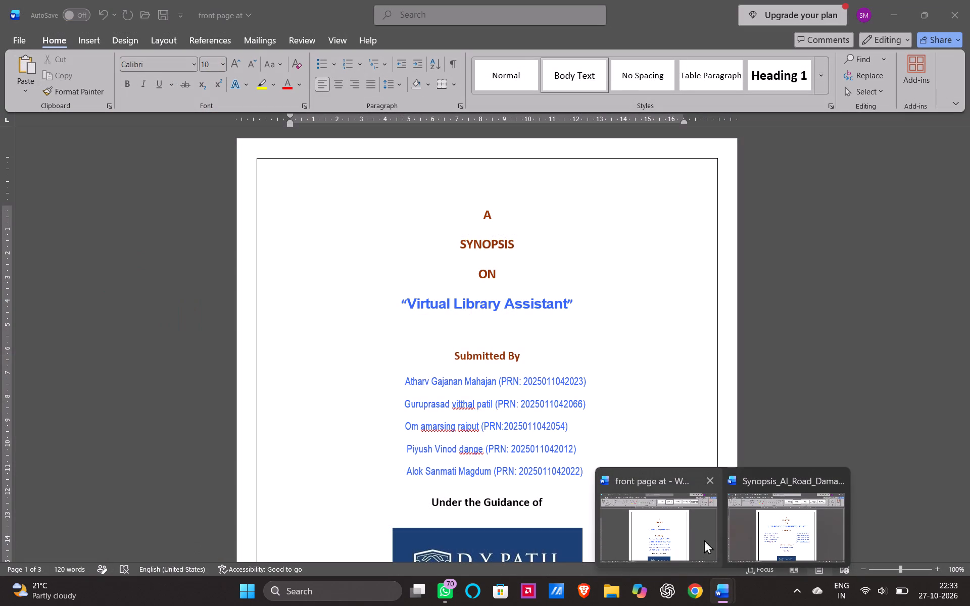
Switch to the front page document for the Virtual Library Assistant synopsis.
{"action": "left_click", "coordinate": [676, 539]}
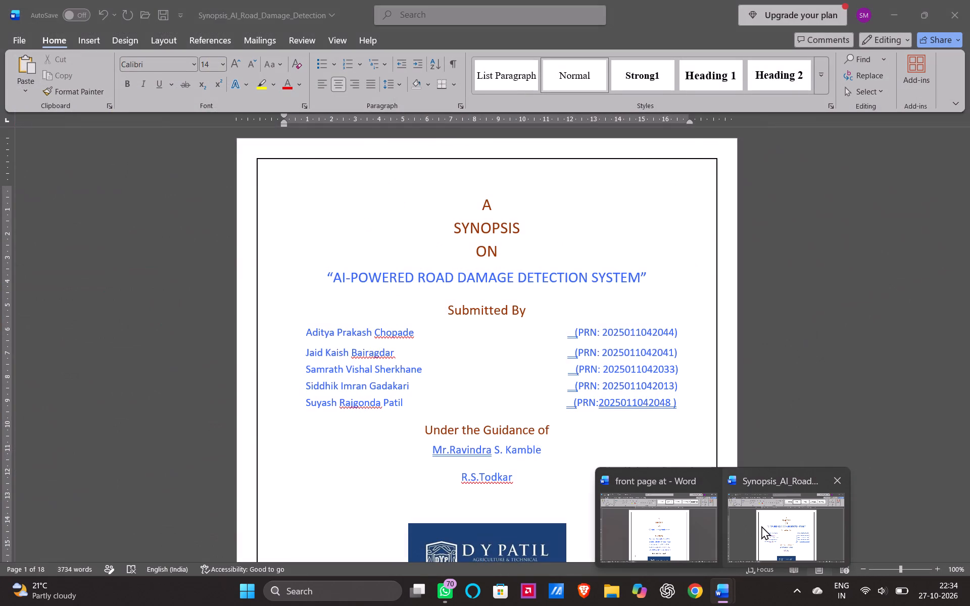
{"action": "left_click", "coordinate": [661, 513]}
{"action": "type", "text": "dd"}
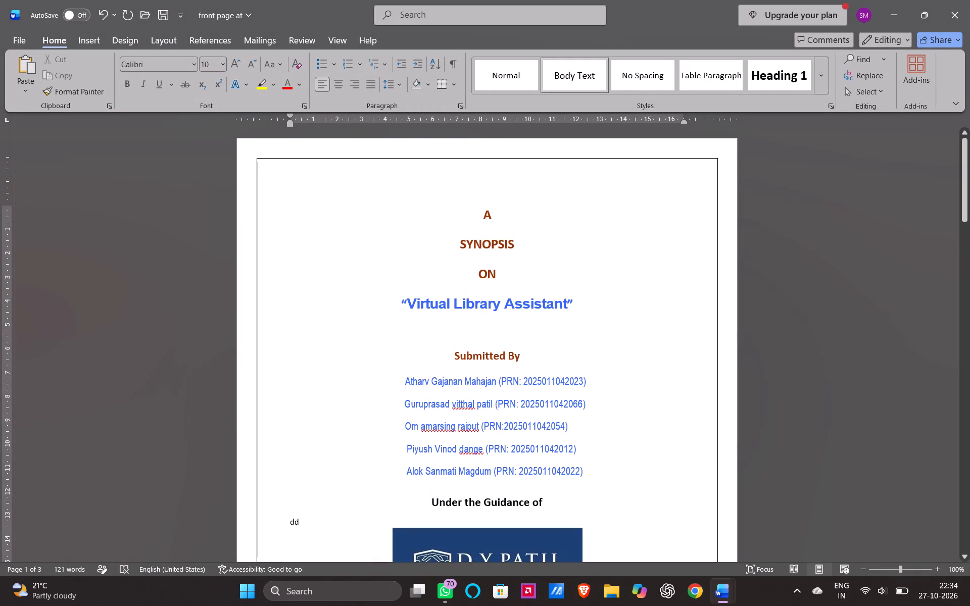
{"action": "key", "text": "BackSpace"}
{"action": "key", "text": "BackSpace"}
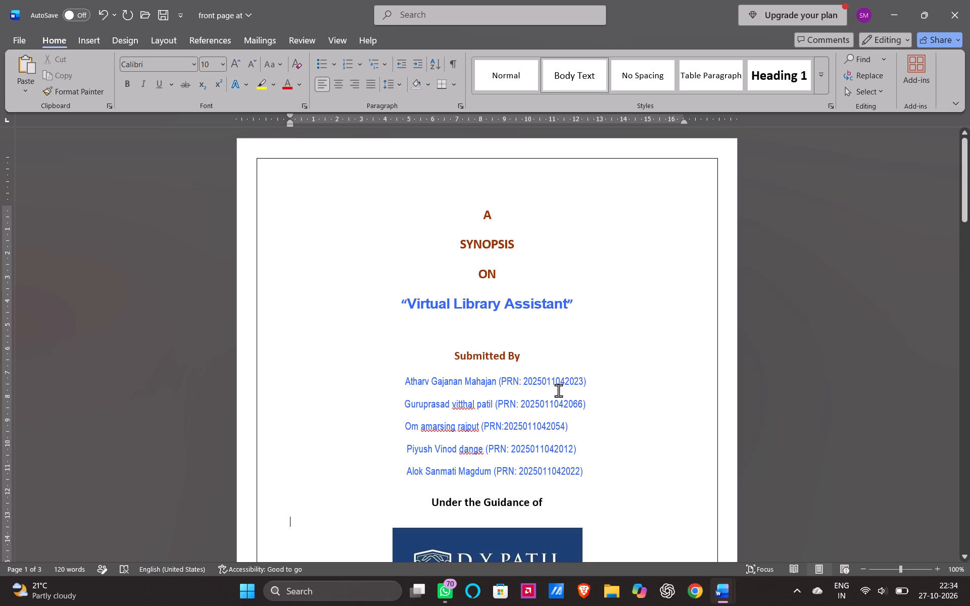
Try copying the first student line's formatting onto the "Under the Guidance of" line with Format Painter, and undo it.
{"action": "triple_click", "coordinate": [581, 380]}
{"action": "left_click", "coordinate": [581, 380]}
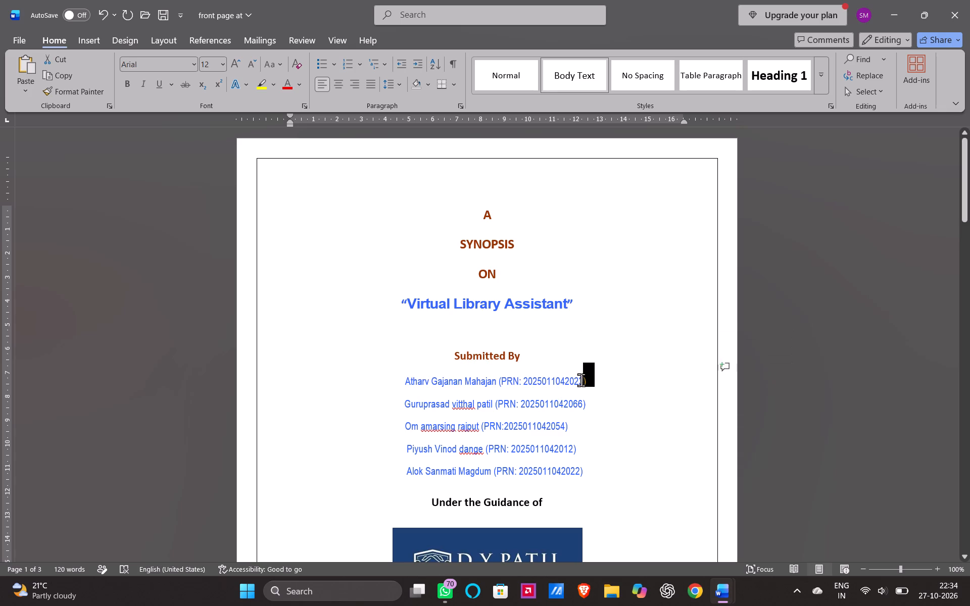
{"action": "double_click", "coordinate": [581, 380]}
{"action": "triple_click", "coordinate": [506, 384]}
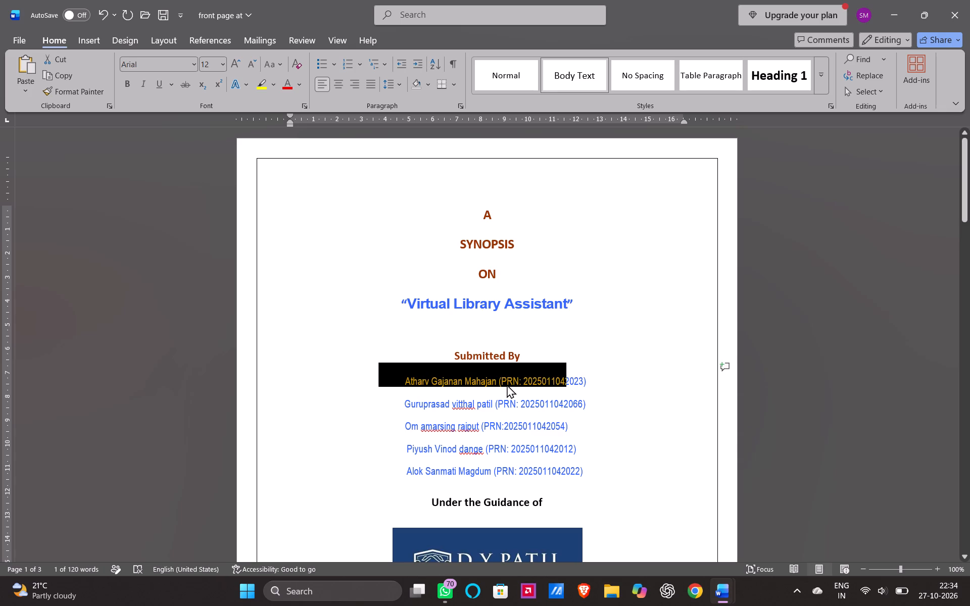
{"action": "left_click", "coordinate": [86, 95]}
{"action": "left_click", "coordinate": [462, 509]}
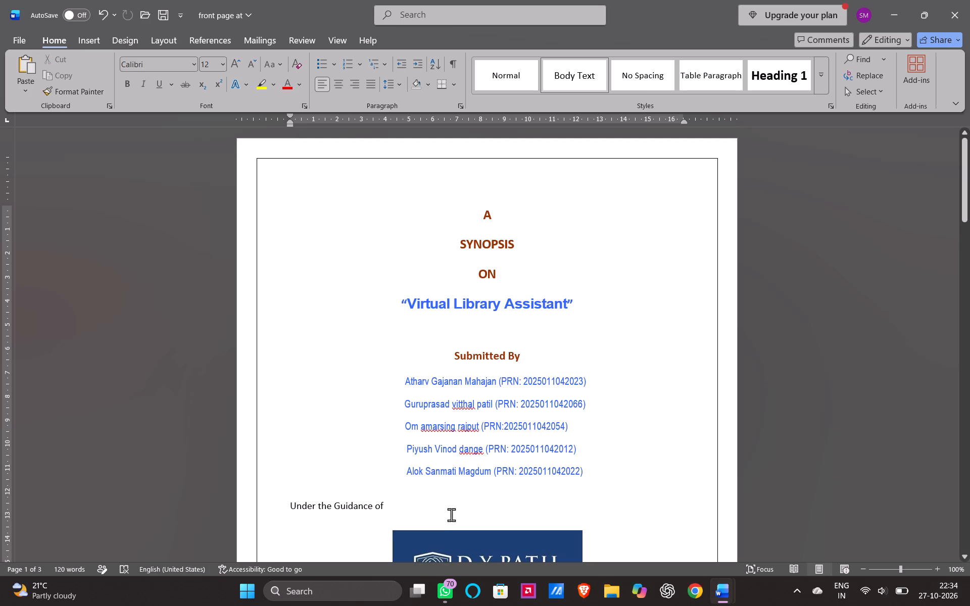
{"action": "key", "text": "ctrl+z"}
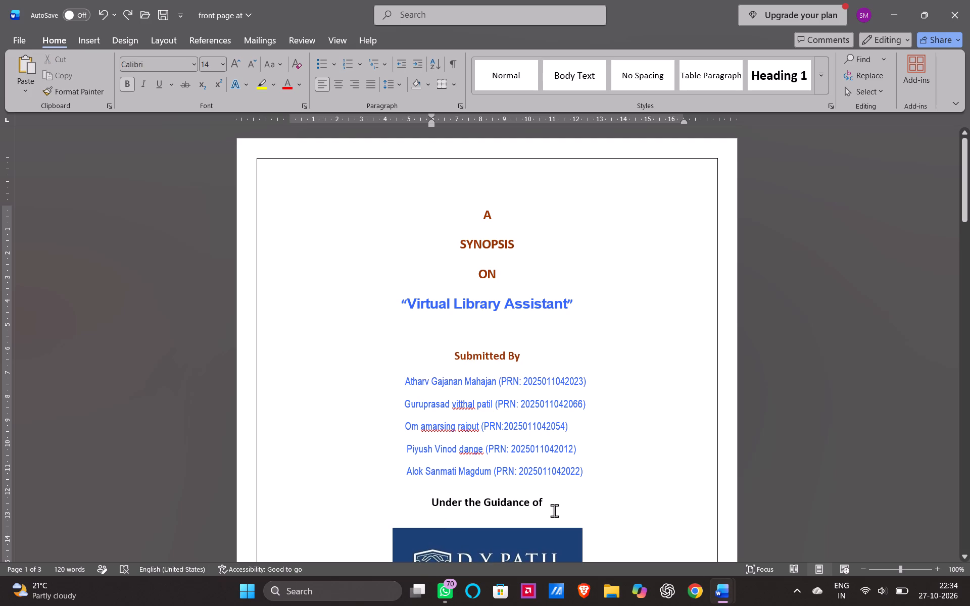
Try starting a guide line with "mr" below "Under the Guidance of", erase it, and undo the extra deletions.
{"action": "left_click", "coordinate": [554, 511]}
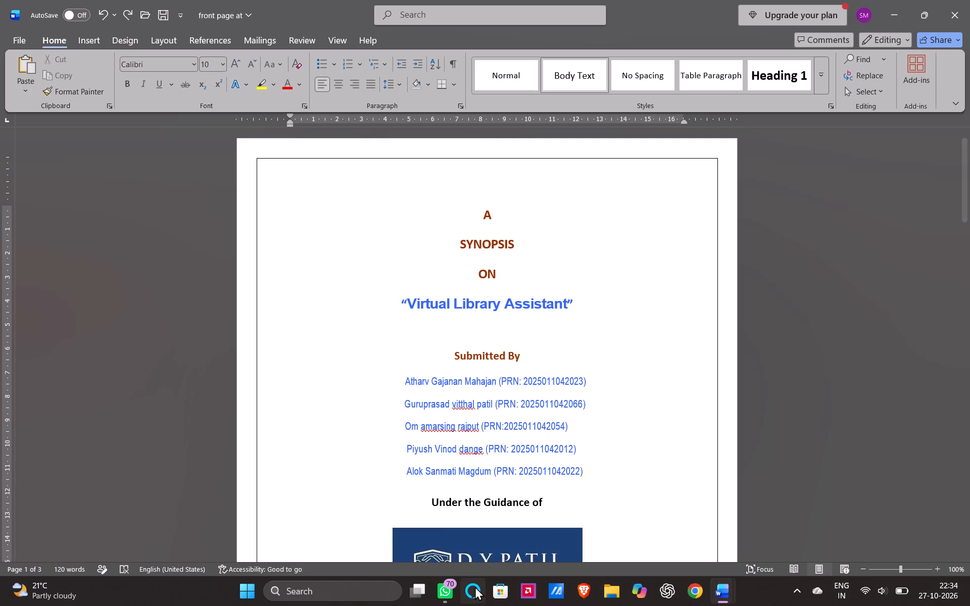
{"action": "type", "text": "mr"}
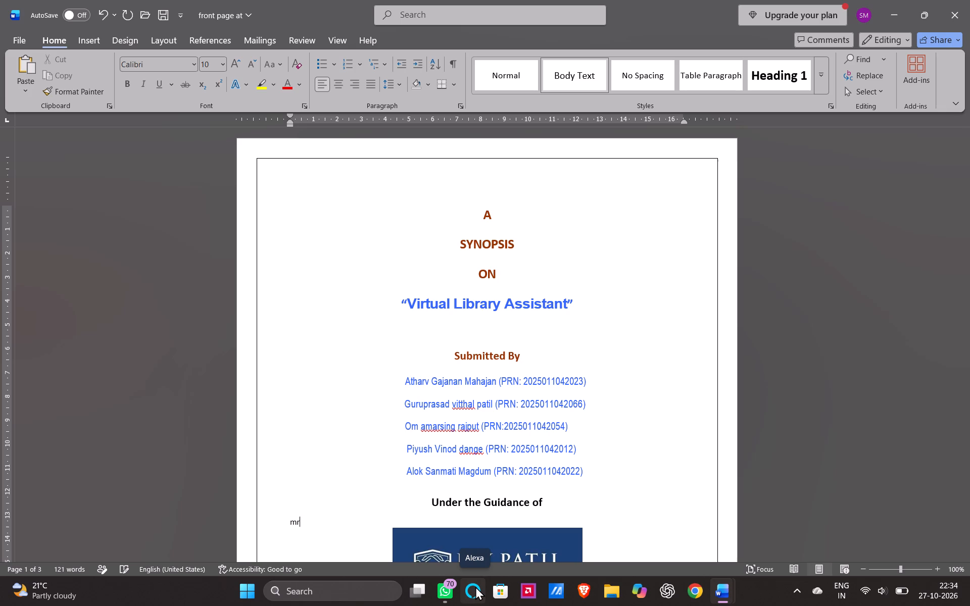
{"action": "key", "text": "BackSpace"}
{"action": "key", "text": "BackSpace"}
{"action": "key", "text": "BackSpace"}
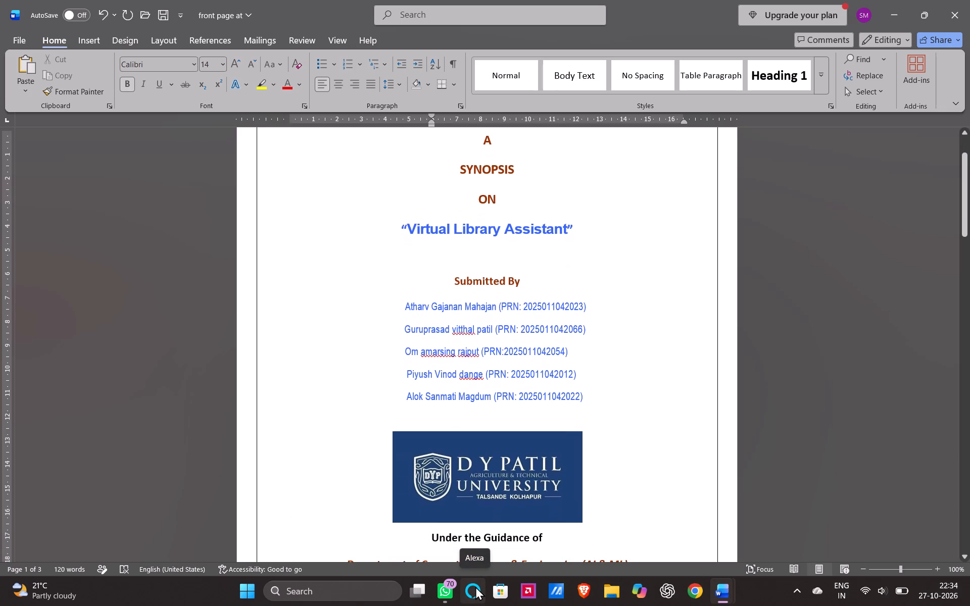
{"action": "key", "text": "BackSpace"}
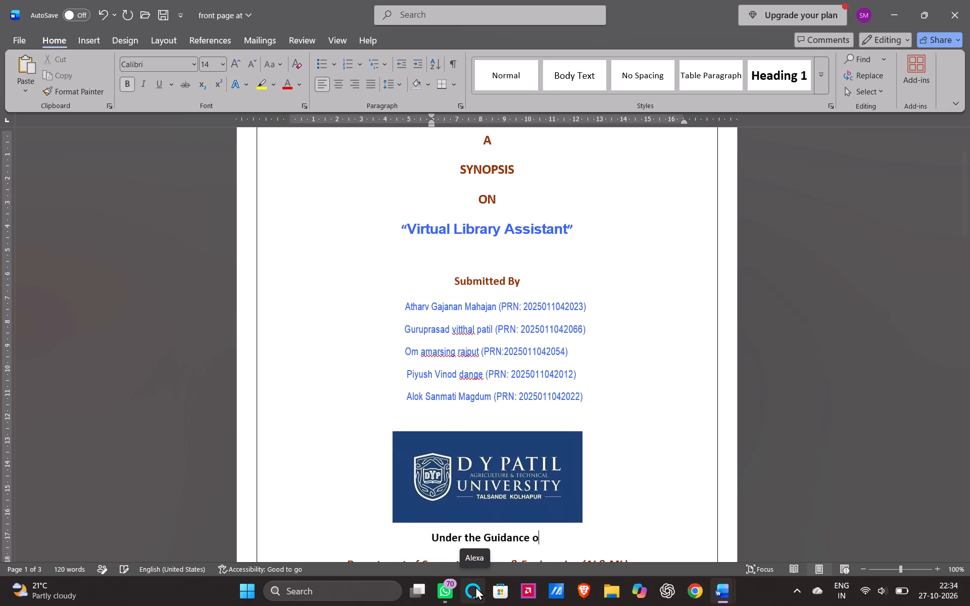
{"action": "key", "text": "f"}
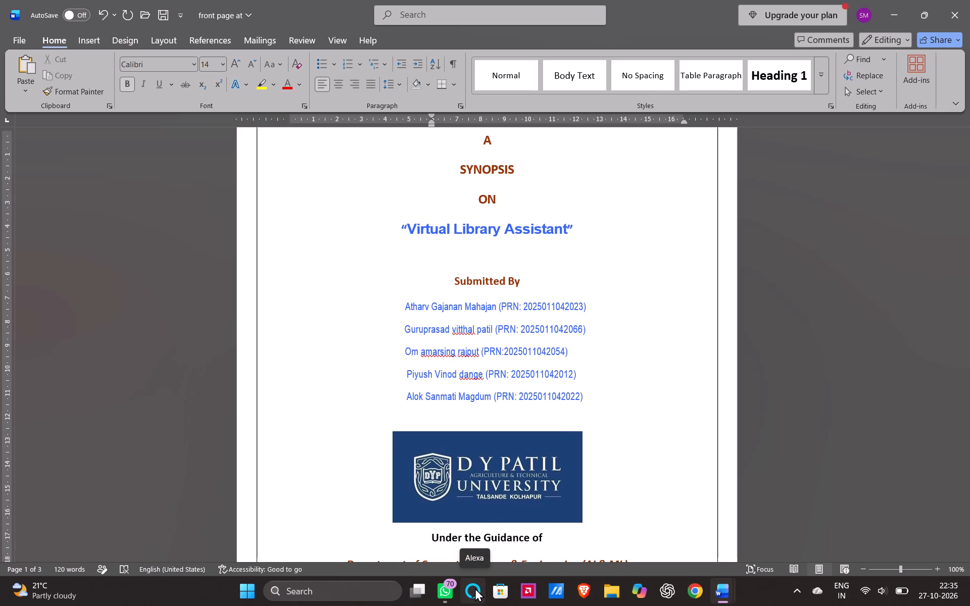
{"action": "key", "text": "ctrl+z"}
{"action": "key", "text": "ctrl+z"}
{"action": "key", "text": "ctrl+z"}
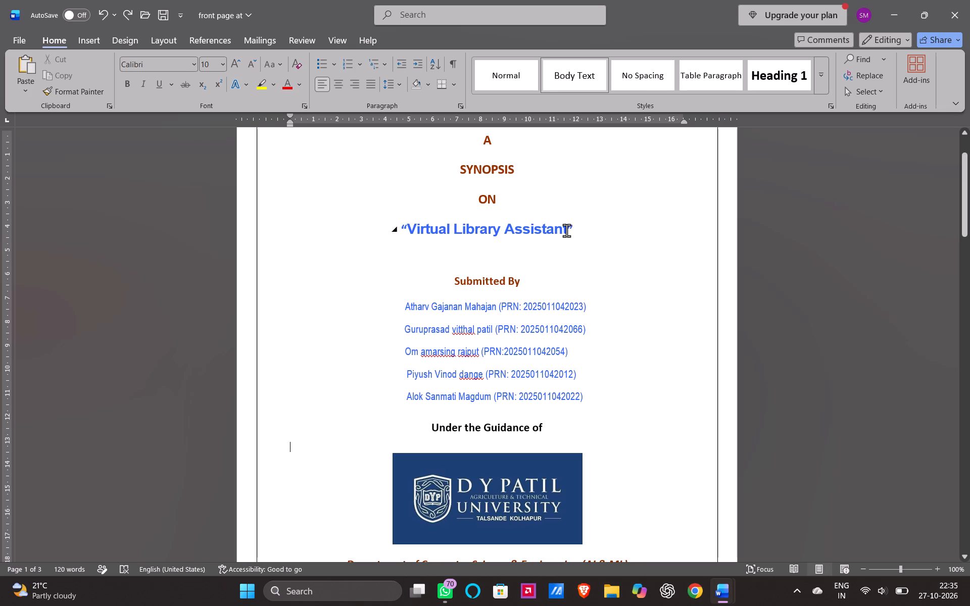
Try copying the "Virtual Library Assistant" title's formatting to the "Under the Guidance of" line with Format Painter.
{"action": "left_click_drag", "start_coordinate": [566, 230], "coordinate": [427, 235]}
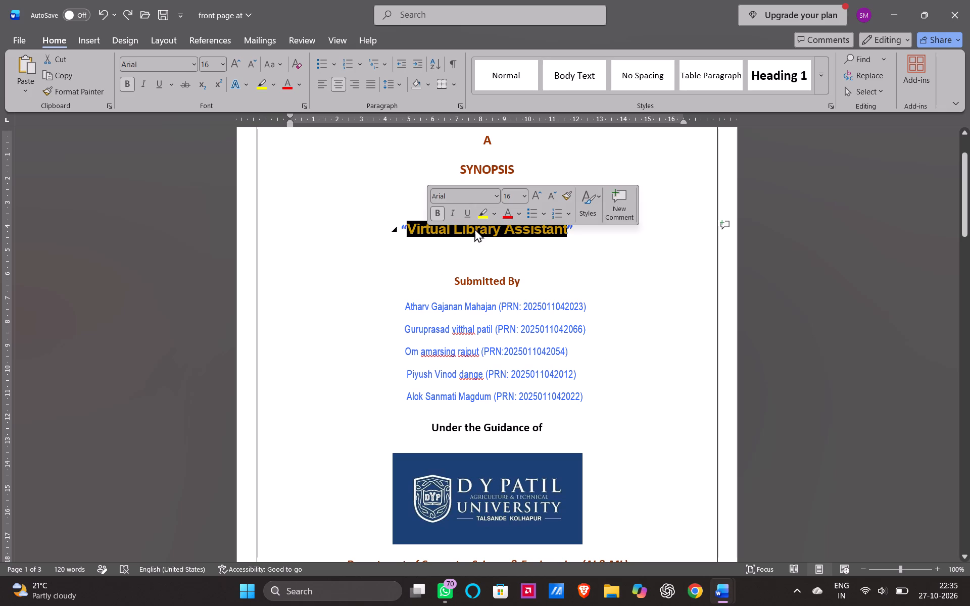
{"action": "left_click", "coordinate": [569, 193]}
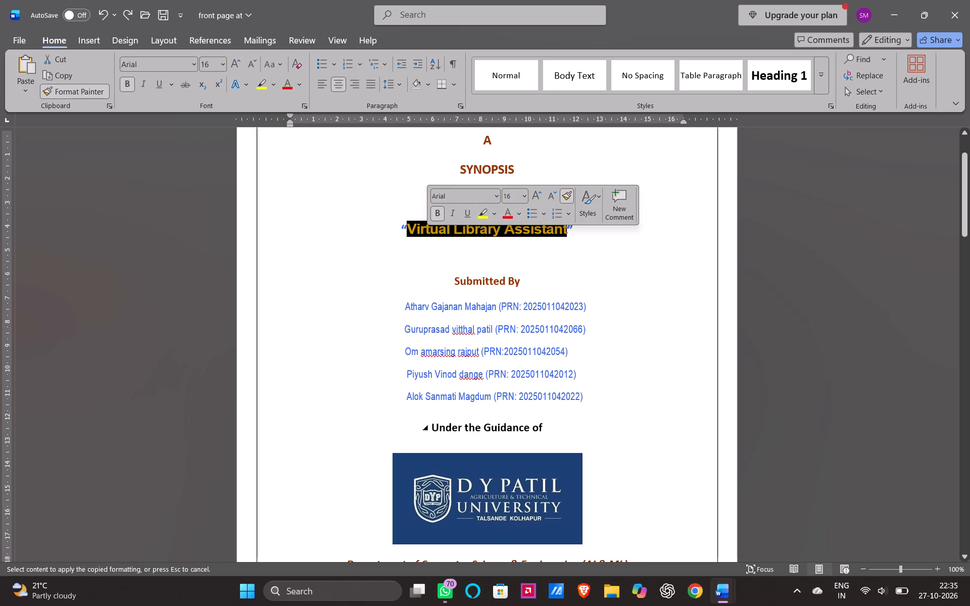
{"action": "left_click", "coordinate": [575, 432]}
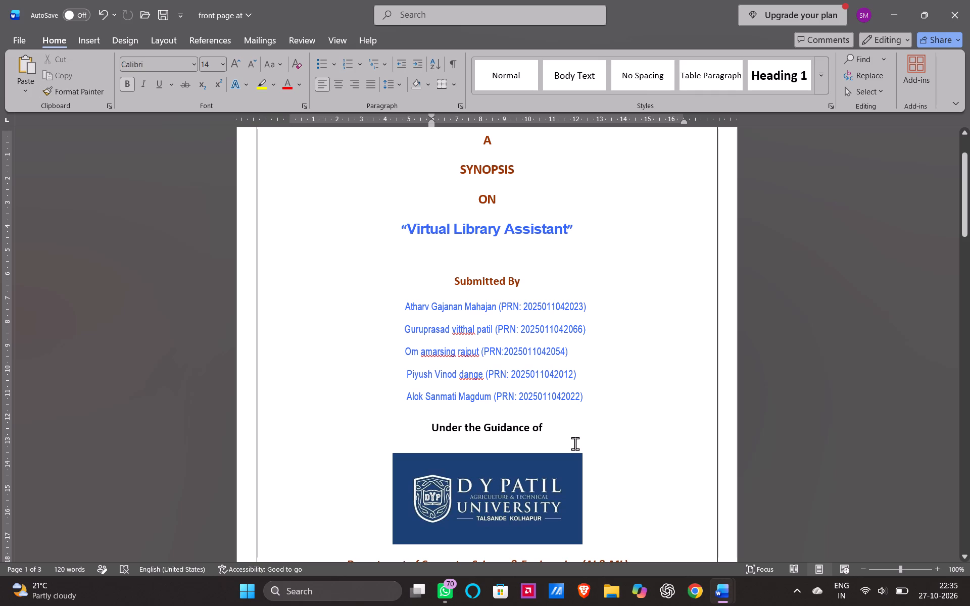
Enter "MR" on the blank line below "Under the Guidance of" and shift it towards the centre with leading spaces.
{"action": "key", "text": "Down"}
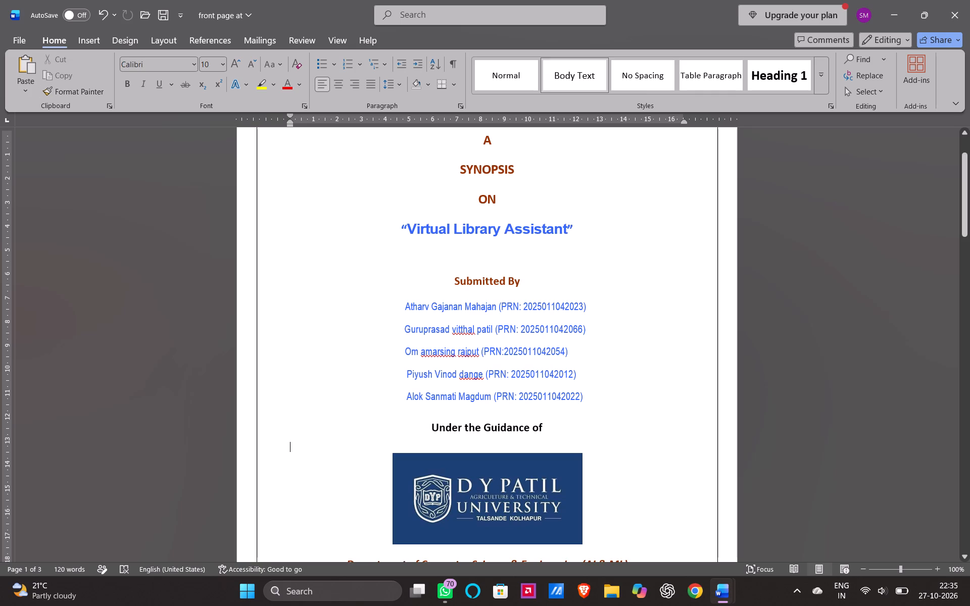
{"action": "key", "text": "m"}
{"action": "key", "text": "BackSpace"}
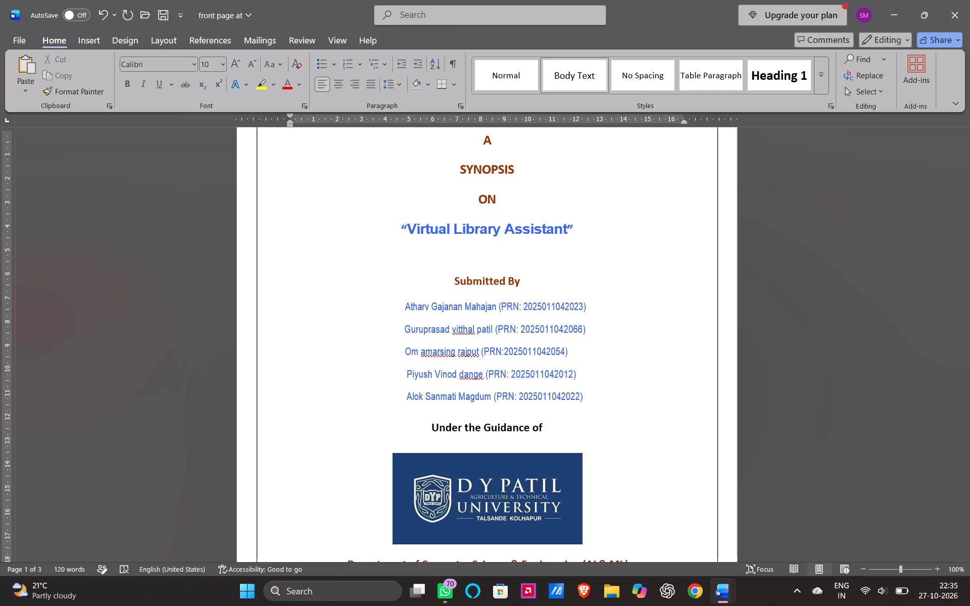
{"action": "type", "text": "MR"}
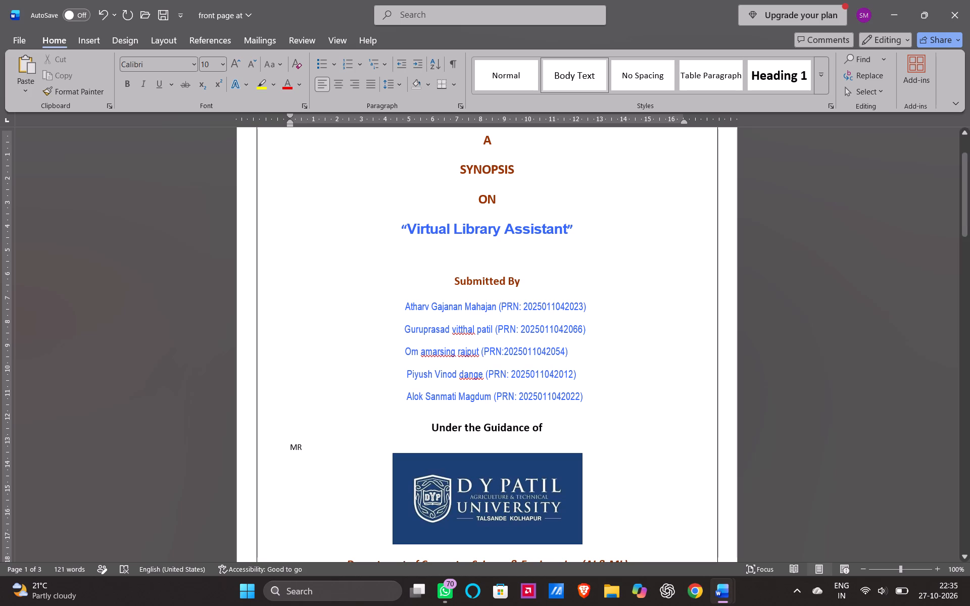
{"action": "left_click", "coordinate": [286, 444]}
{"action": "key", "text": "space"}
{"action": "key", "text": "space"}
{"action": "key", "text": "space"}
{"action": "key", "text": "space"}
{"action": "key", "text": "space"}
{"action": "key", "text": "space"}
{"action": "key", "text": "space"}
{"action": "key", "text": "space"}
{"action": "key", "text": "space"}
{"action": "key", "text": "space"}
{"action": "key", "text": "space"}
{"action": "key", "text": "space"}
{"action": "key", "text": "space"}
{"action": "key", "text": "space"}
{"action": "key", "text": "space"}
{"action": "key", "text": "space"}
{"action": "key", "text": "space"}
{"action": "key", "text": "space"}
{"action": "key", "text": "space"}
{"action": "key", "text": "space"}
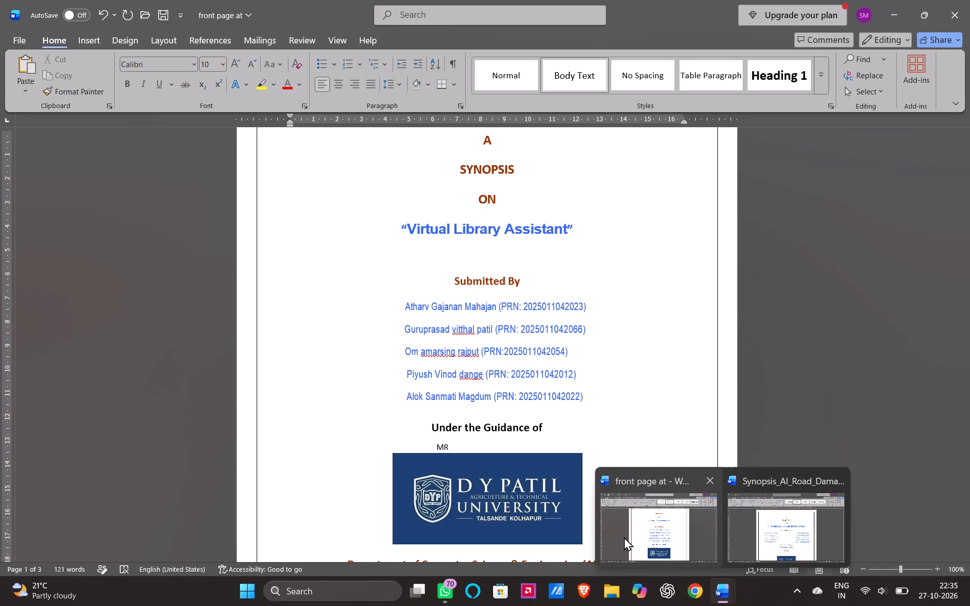
In the Synopsis_AI_Road_Damage_Detection document, delete the second guide's name under "Under the Guidance of".
{"action": "left_click", "coordinate": [628, 536]}
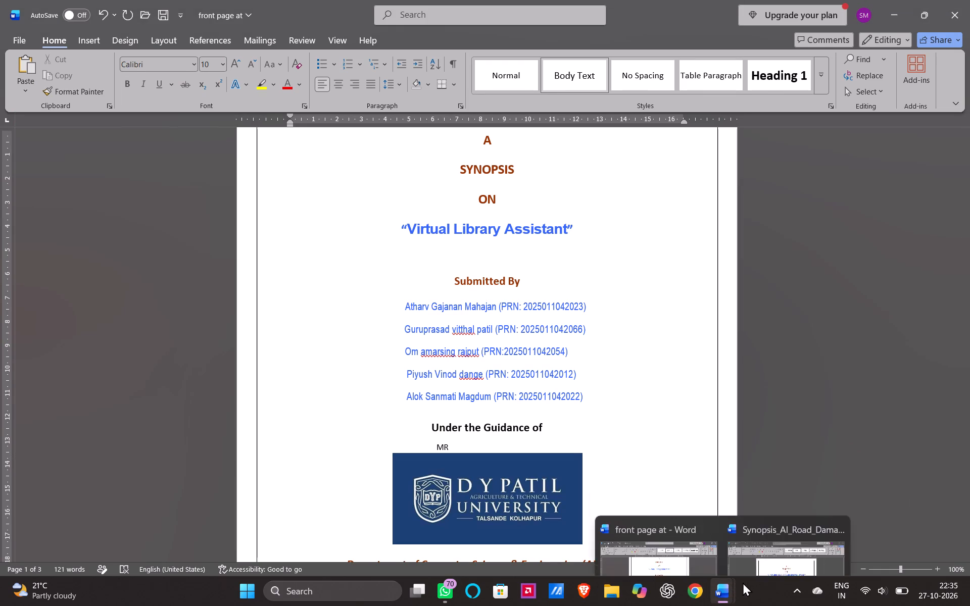
{"action": "left_click", "coordinate": [750, 548]}
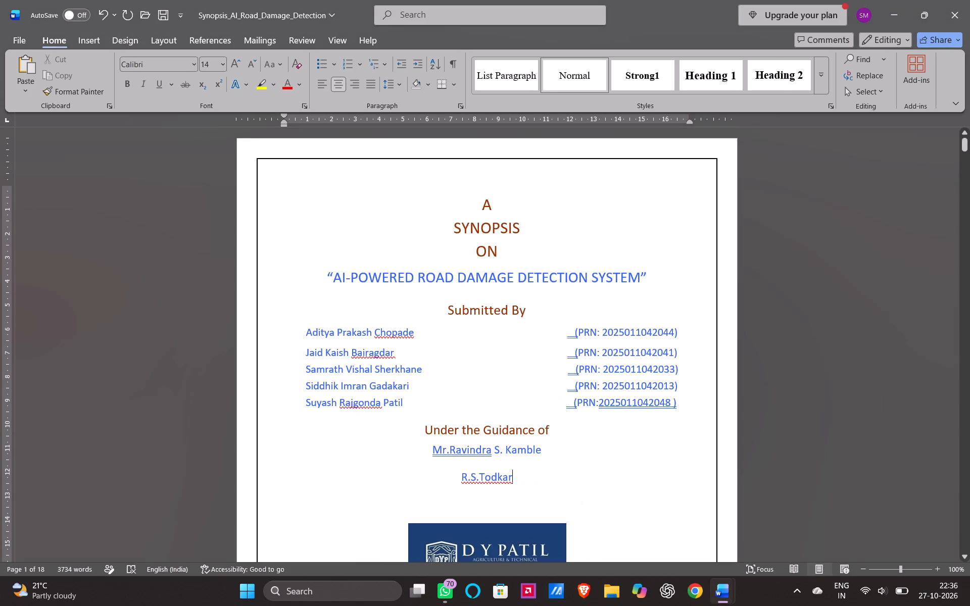
{"action": "key", "text": "BackSpace"}
{"action": "key", "text": "BackSpace"}
{"action": "key", "text": "BackSpace"}
{"action": "key", "text": "BackSpace"}
{"action": "key", "text": "BackSpace"}
{"action": "key", "text": "BackSpace"}
{"action": "key", "text": "BackSpace"}
{"action": "key", "text": "BackSpace"}
{"action": "key", "text": "BackSpace"}
{"action": "key", "text": "BackSpace"}
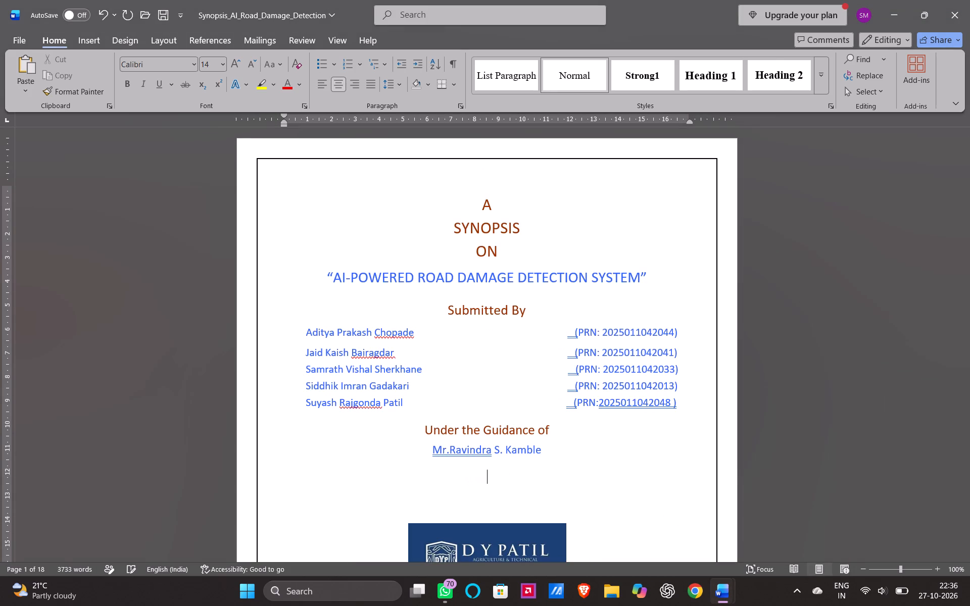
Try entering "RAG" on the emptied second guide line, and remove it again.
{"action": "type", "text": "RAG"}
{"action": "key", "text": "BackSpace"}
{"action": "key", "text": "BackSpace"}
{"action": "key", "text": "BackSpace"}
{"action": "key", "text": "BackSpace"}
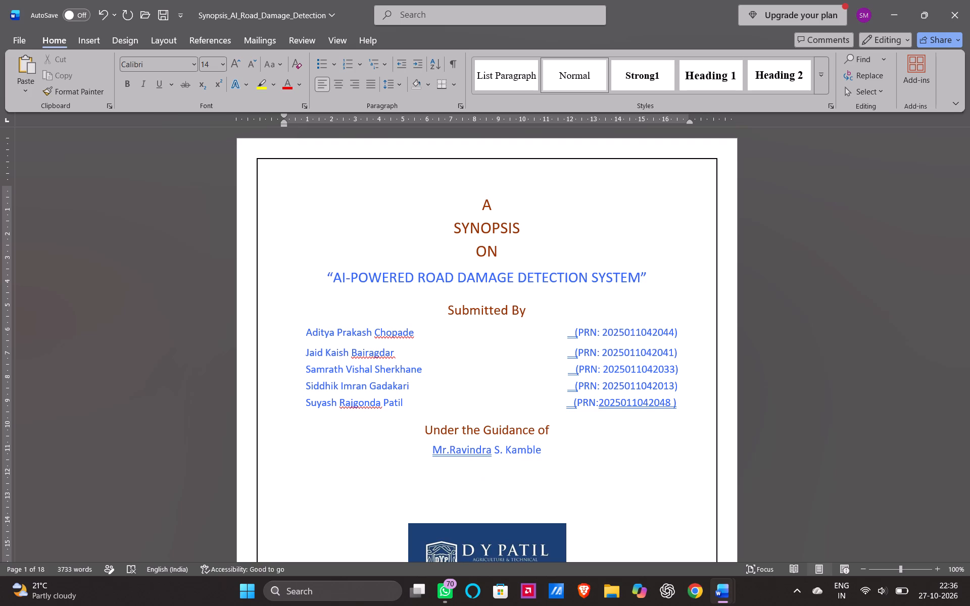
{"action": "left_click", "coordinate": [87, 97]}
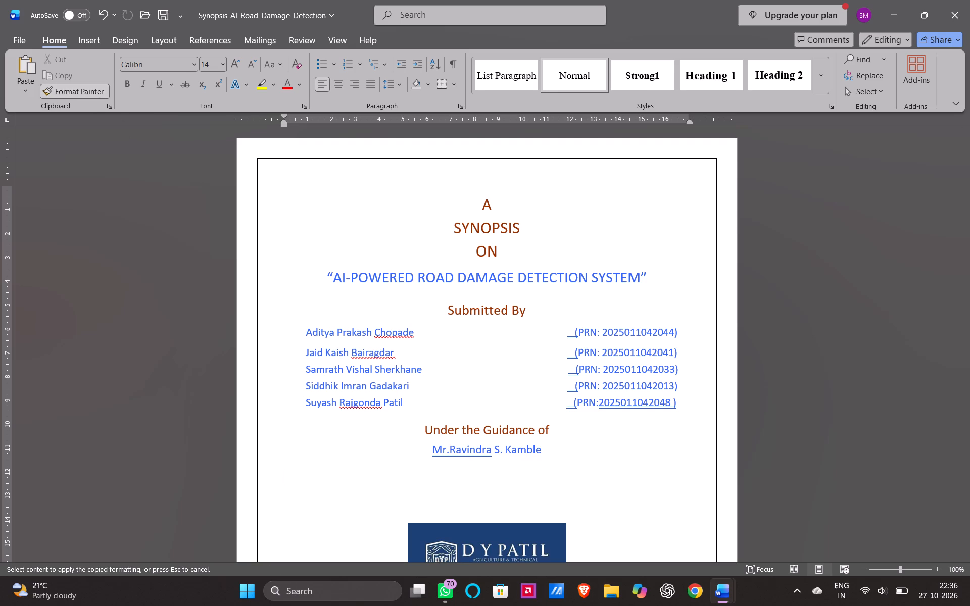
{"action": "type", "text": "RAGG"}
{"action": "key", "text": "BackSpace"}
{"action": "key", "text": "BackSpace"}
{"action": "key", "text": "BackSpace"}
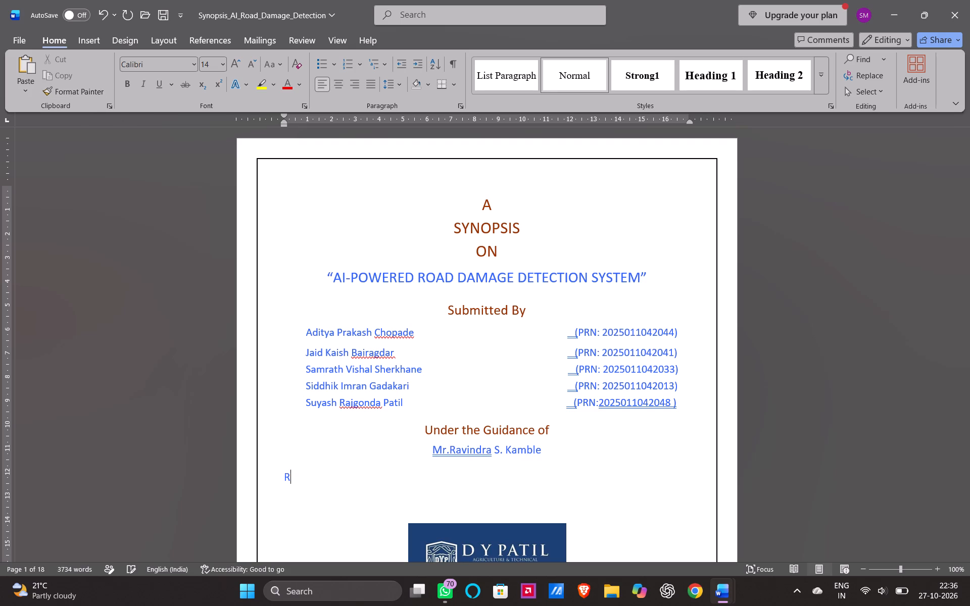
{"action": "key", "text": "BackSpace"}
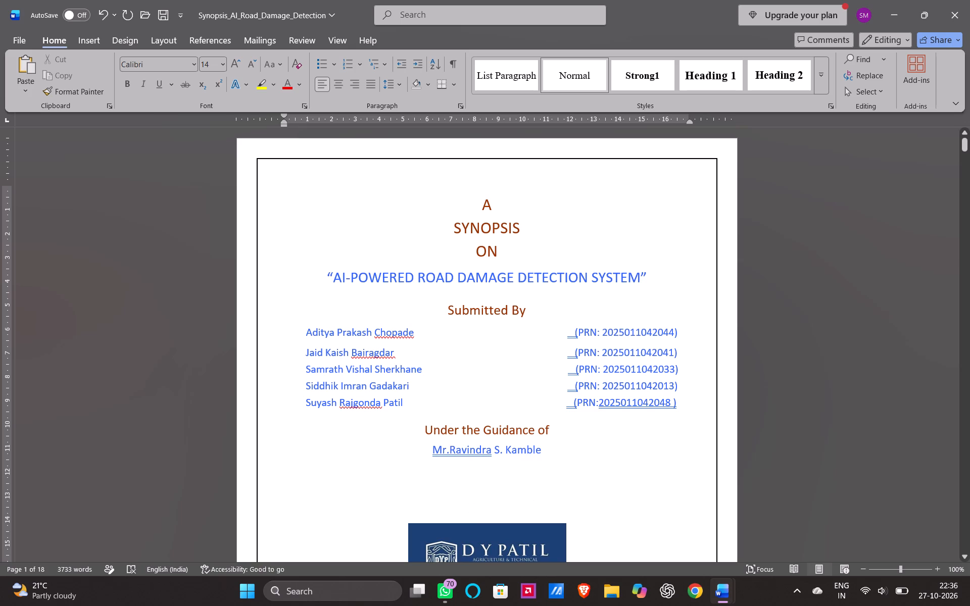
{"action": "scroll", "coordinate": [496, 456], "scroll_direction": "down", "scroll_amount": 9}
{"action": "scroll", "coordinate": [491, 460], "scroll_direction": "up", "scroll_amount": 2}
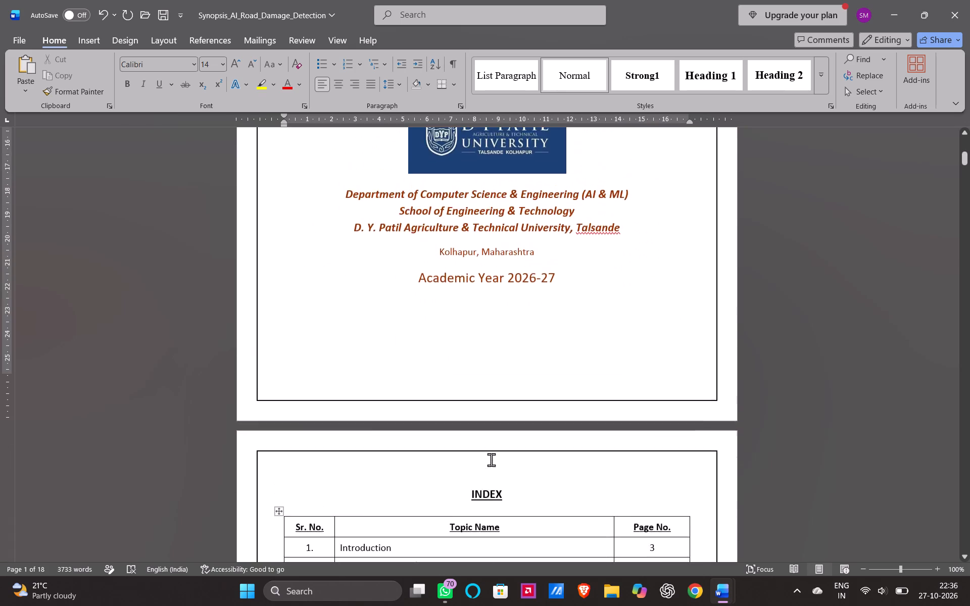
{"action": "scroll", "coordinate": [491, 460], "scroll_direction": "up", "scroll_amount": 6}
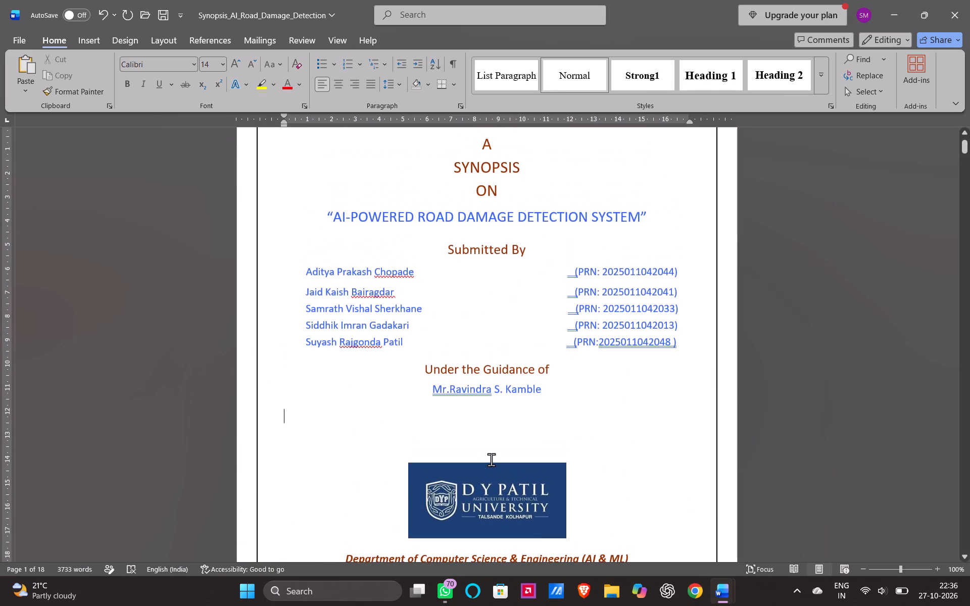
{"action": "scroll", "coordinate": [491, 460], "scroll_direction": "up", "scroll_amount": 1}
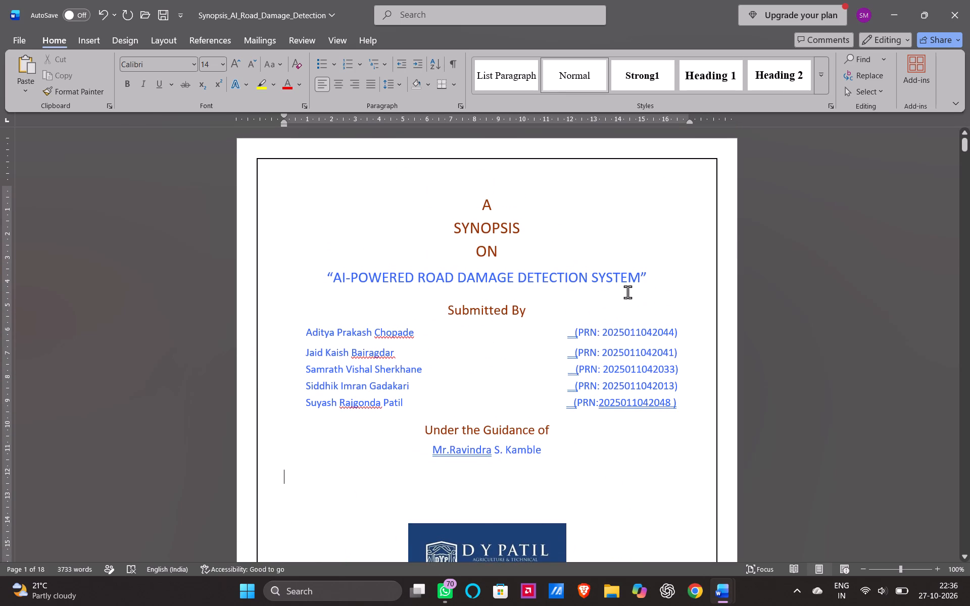
Replace the quoted project title on the synopsis cover with "VIRTUAL ASSISTANT FOR LIBRARY MANAGEMENT", keeping the quotation marks.
{"action": "left_click", "coordinate": [641, 279]}
{"action": "left_click_drag", "start_coordinate": [641, 279], "coordinate": [526, 277]}
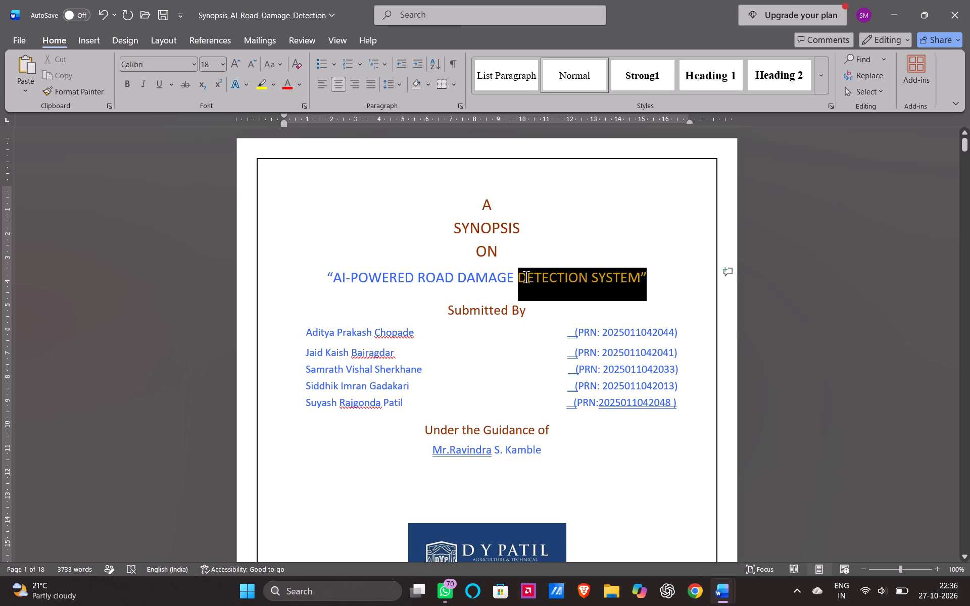
{"action": "left_click_drag", "start_coordinate": [526, 277], "coordinate": [506, 276]}
{"action": "left_click", "coordinate": [640, 277]}
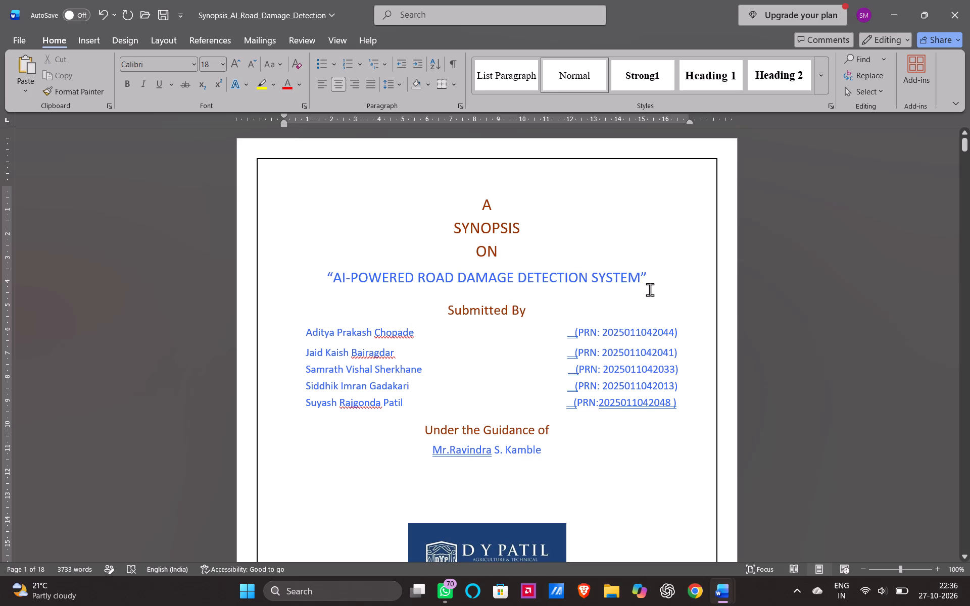
{"action": "key", "text": "BackSpace"}
{"action": "key", "text": "BackSpace"}
{"action": "key", "text": "BackSpace"}
{"action": "key", "text": "BackSpace"}
{"action": "key", "text": "BackSpace"}
{"action": "key", "text": "BackSpace"}
{"action": "key", "text": "BackSpace"}
{"action": "key", "text": "BackSpace"}
{"action": "key", "text": "BackSpace"}
{"action": "key", "text": "BackSpace"}
{"action": "key", "text": "BackSpace"}
{"action": "key", "text": "BackSpace"}
{"action": "key", "text": "BackSpace"}
{"action": "key", "text": "BackSpace"}
{"action": "key", "text": "BackSpace"}
{"action": "key", "text": "BackSpace"}
{"action": "key", "text": "BackSpace"}
{"action": "key", "text": "BackSpace"}
{"action": "key", "text": "BackSpace"}
{"action": "key", "text": "BackSpace"}
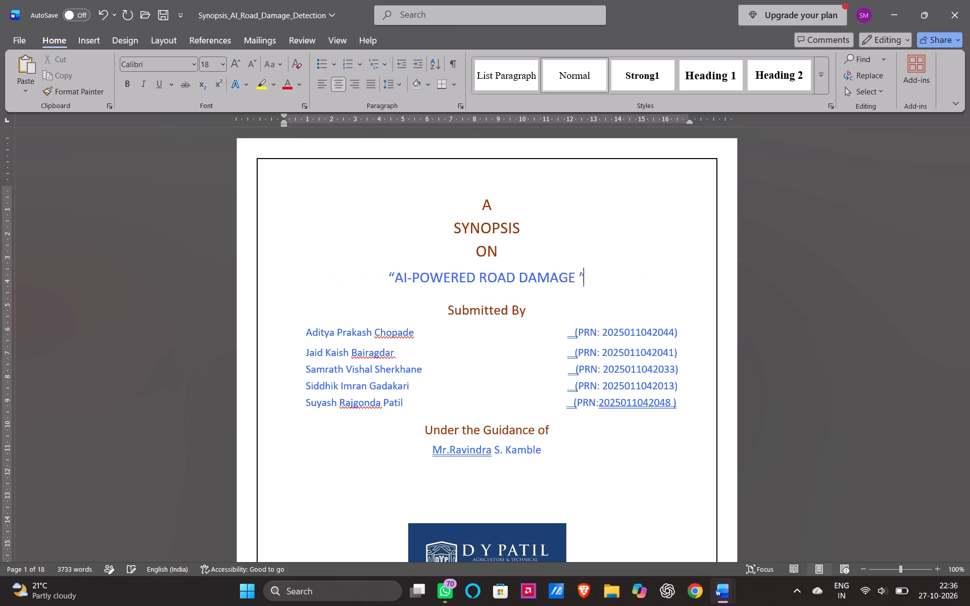
{"action": "key", "text": "BackSpace"}
{"action": "key", "text": "BackSpace"}
{"action": "key", "text": "BackSpace"}
{"action": "key", "text": "BackSpace"}
{"action": "key", "text": "BackSpace"}
{"action": "key", "text": "BackSpace"}
{"action": "key", "text": "BackSpace"}
{"action": "key", "text": "BackSpace"}
{"action": "key", "text": "BackSpace"}
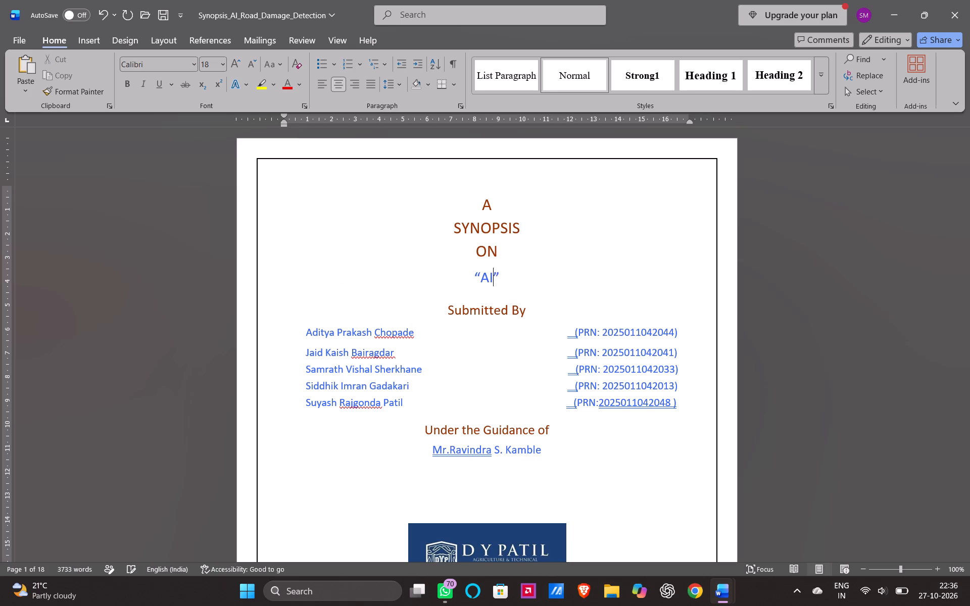
{"action": "key", "text": "BackSpace"}
{"action": "key", "text": "BackSpace"}
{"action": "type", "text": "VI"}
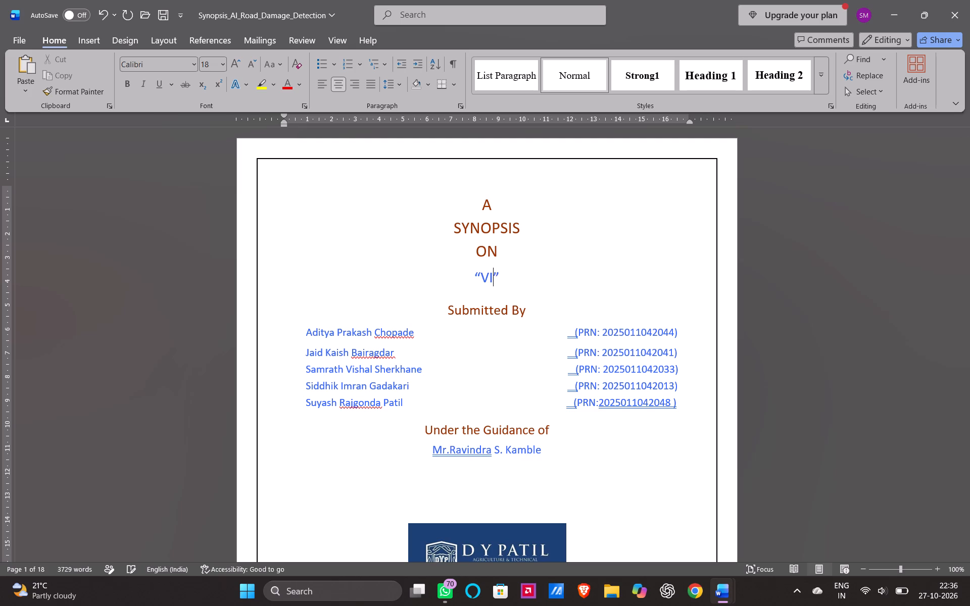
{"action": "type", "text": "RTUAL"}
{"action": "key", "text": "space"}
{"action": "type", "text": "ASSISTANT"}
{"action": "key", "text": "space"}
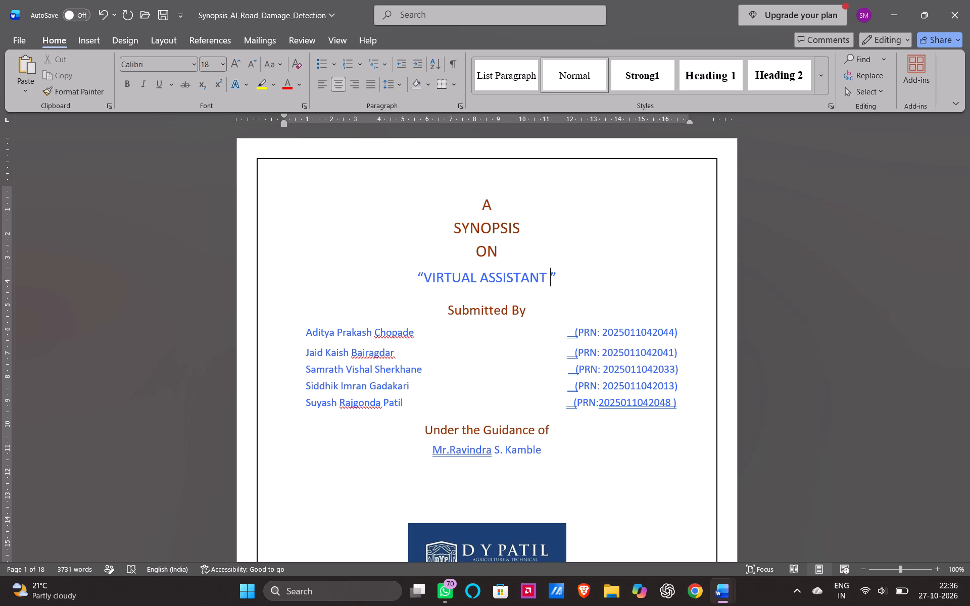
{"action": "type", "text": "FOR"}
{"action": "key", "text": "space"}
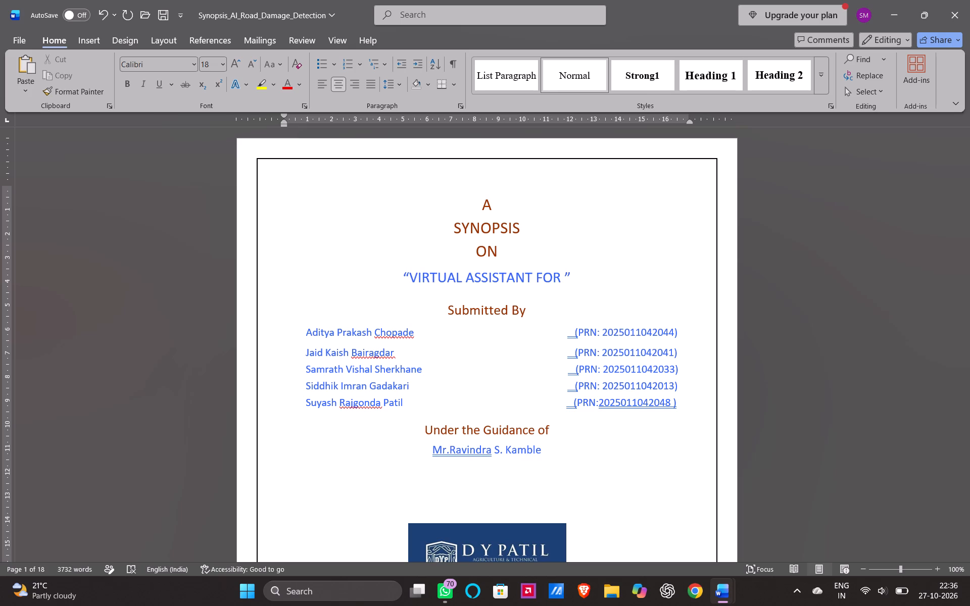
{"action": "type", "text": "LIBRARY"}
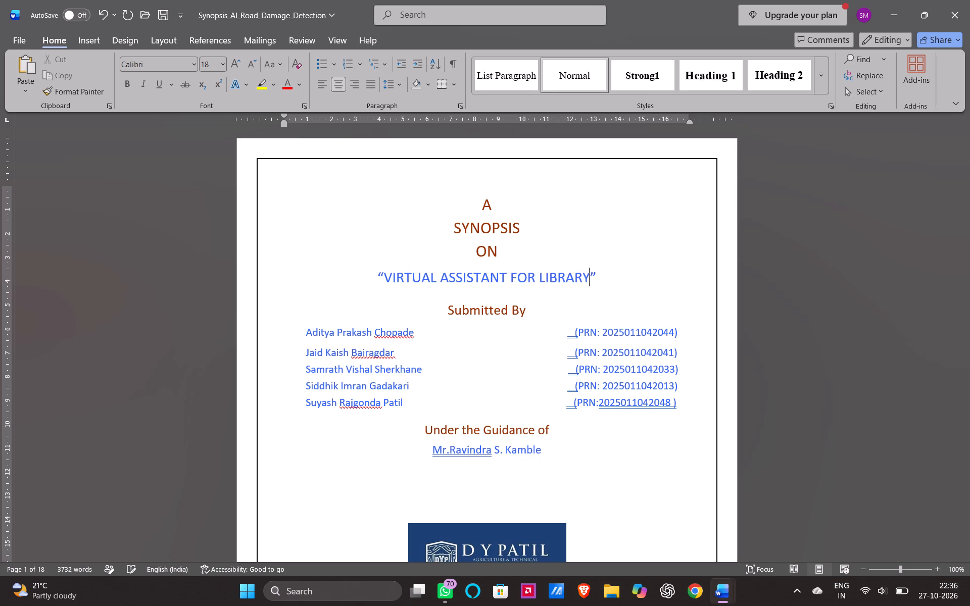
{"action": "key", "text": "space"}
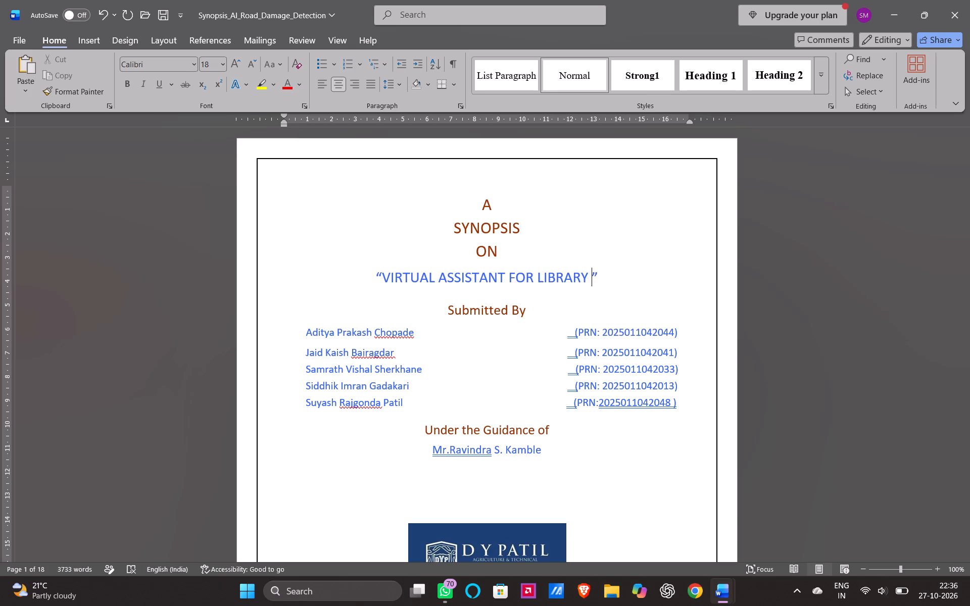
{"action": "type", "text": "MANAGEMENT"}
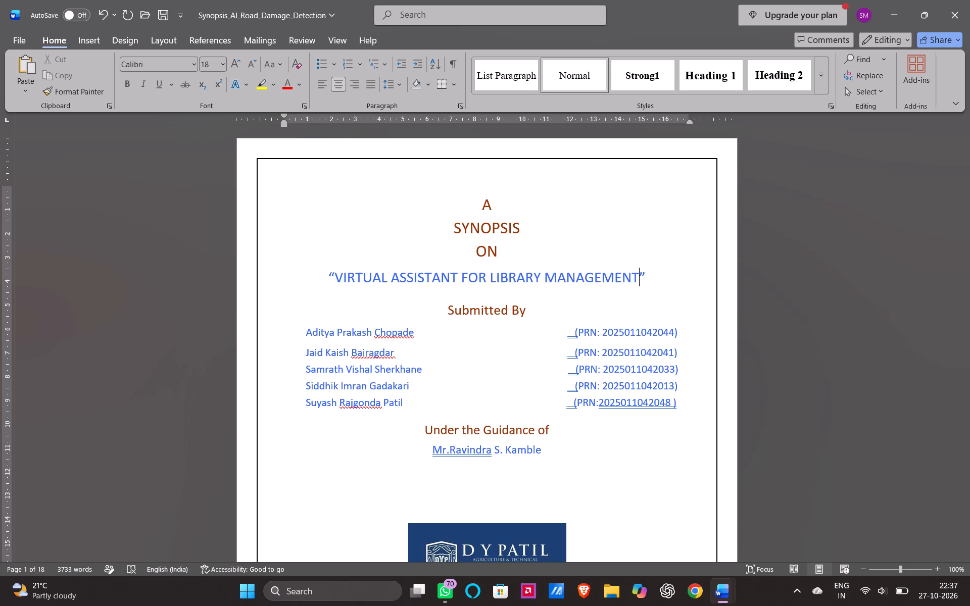
Replace the first name under "Submitted By" with the third member's name from the front page document, capitalising each part and keeping the PRN text.
{"action": "left_click", "coordinate": [417, 332]}
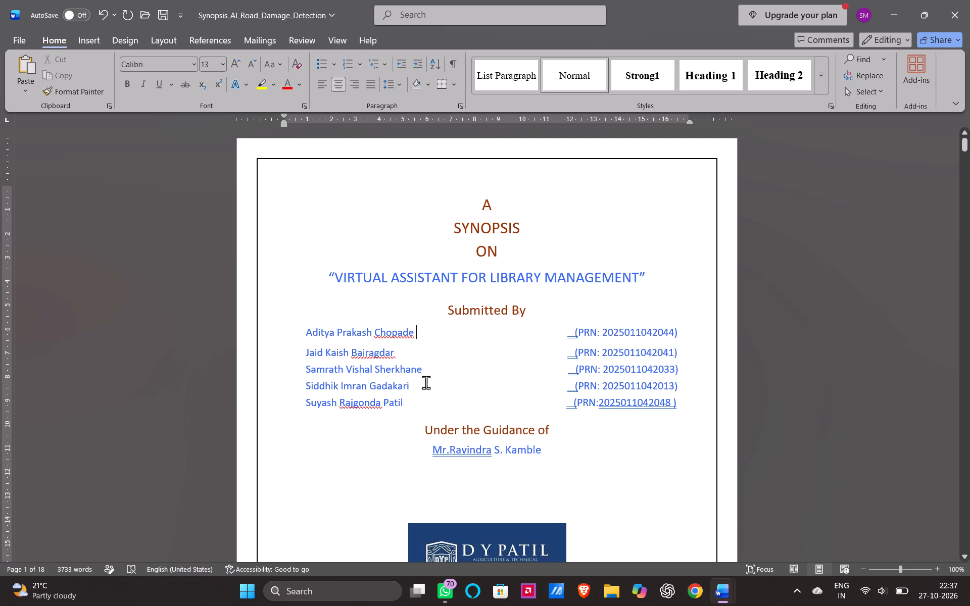
{"action": "key", "text": "BackSpace"}
{"action": "key", "text": "BackSpace"}
{"action": "key", "text": "BackSpace"}
{"action": "key", "text": "BackSpace"}
{"action": "key", "text": "BackSpace"}
{"action": "key", "text": "BackSpace"}
{"action": "key", "text": "BackSpace"}
{"action": "key", "text": "BackSpace"}
{"action": "key", "text": "BackSpace"}
{"action": "key", "text": "BackSpace"}
{"action": "key", "text": "BackSpace"}
{"action": "key", "text": "BackSpace"}
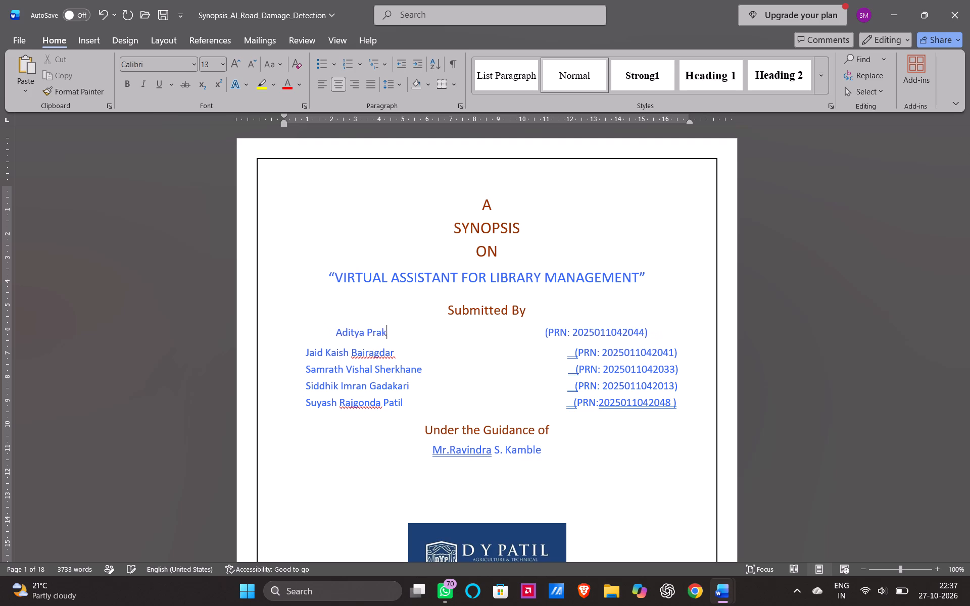
{"action": "key", "text": "BackSpace"}
{"action": "key", "text": "BackSpace"}
{"action": "key", "text": "BackSpace"}
{"action": "key", "text": "BackSpace"}
{"action": "key", "text": "BackSpace"}
{"action": "key", "text": "BackSpace"}
{"action": "key", "text": "BackSpace"}
{"action": "key", "text": "BackSpace"}
{"action": "key", "text": "BackSpace"}
{"action": "key", "text": "BackSpace"}
{"action": "key", "text": "BackSpace"}
{"action": "key", "text": "BackSpace"}
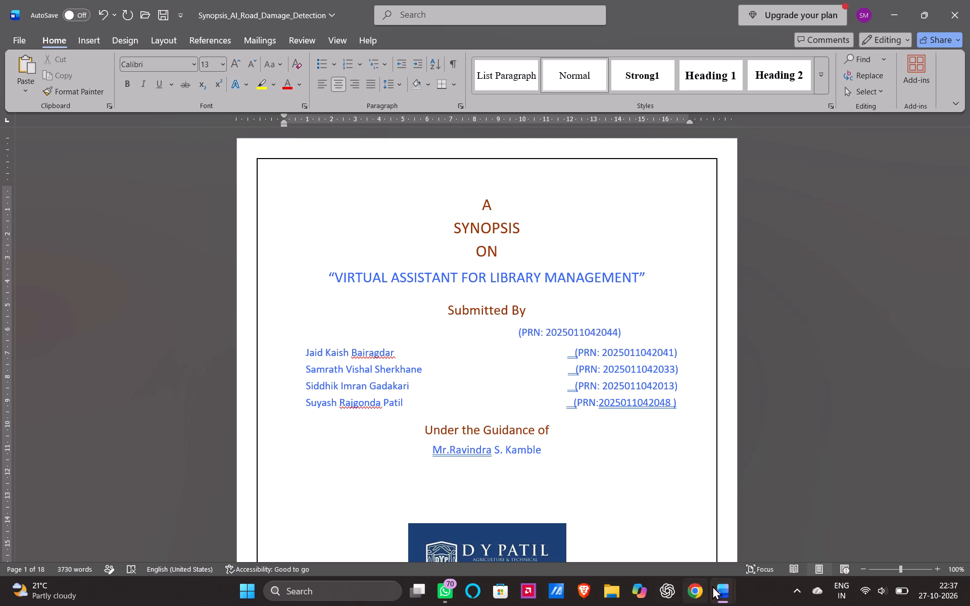
{"action": "left_click", "coordinate": [763, 534]}
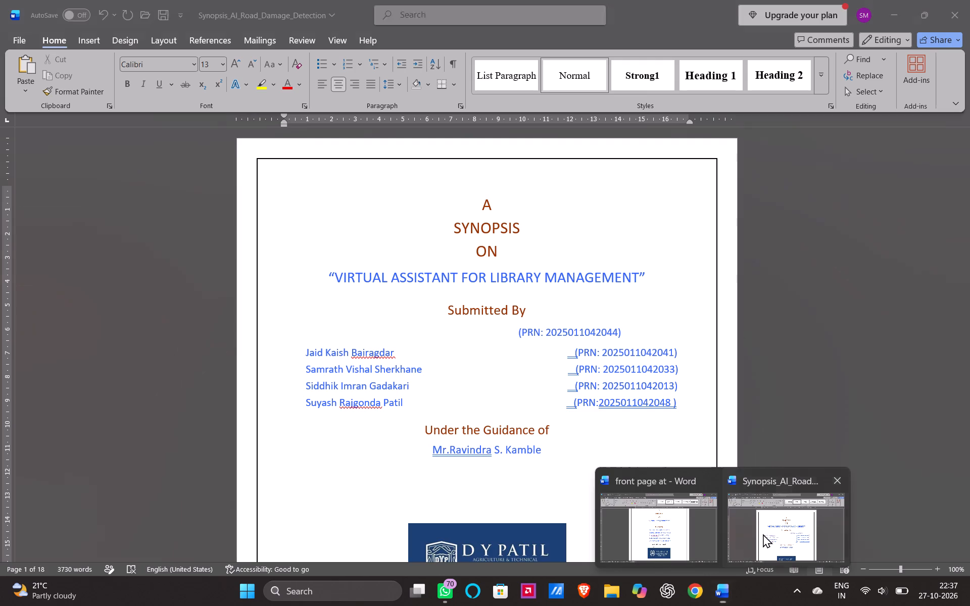
{"action": "left_click", "coordinate": [672, 545]}
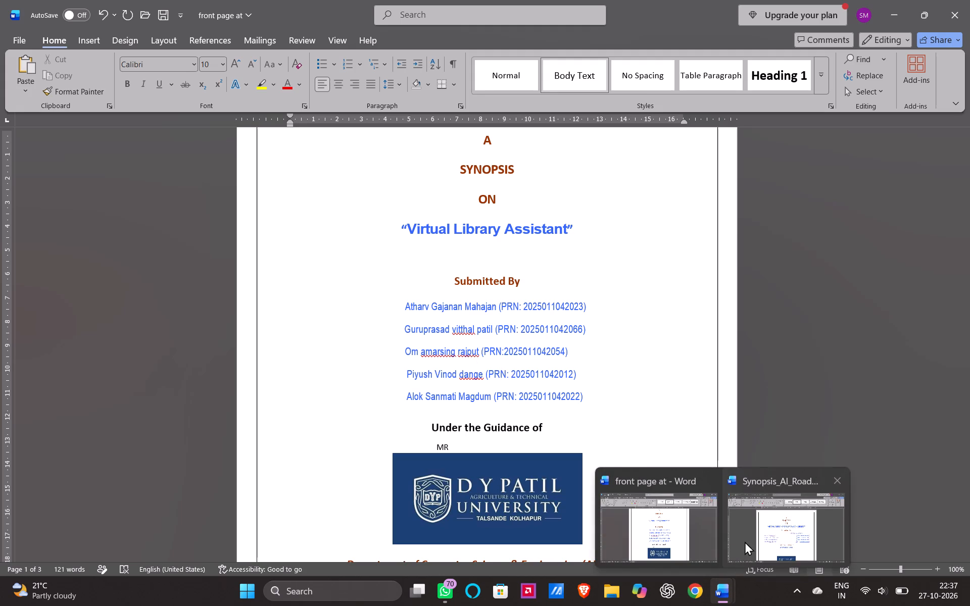
{"action": "left_click", "coordinate": [747, 538]}
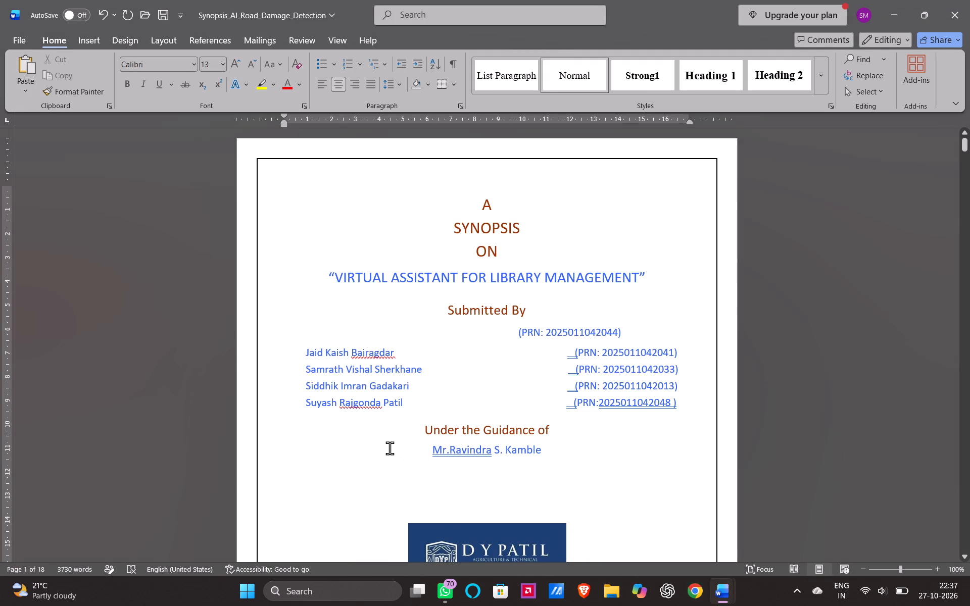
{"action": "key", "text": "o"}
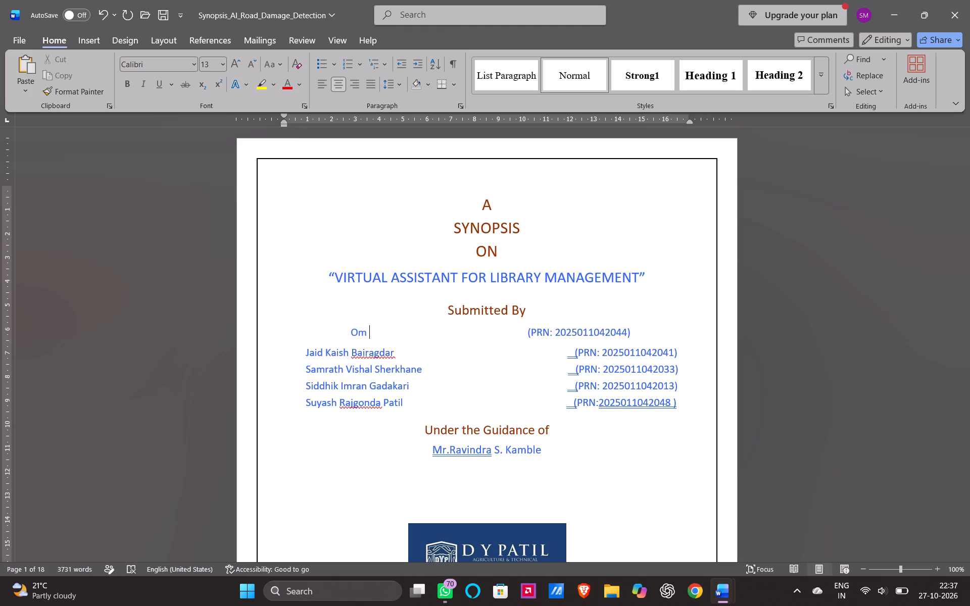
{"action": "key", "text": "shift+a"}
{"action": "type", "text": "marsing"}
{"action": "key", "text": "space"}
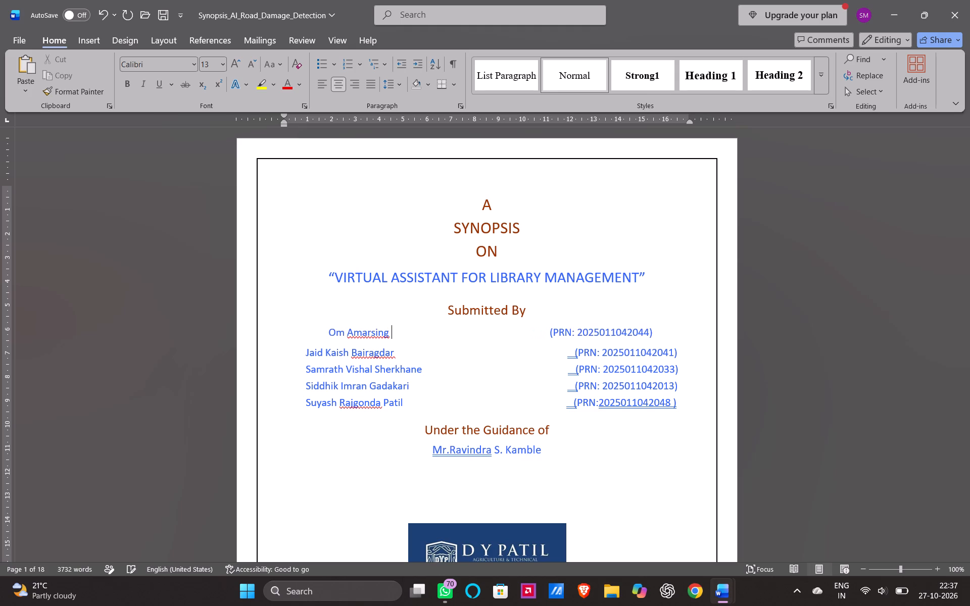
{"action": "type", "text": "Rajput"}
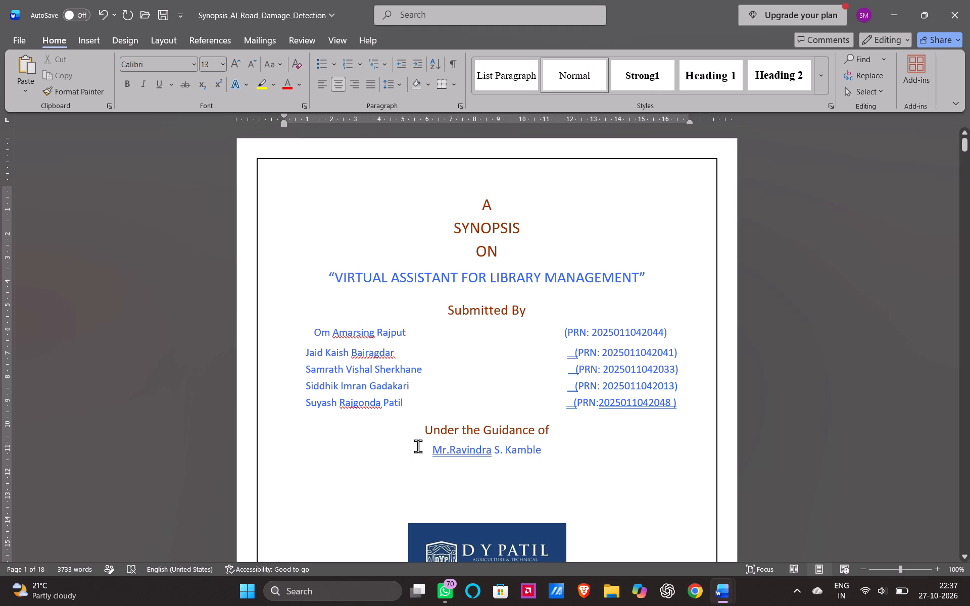
Replace the second name under "Submitted By" with the second member's name from the front page document, capitalising each part.
{"action": "left_click", "coordinate": [401, 353]}
{"action": "key", "text": "BackSpace"}
{"action": "key", "text": "BackSpace"}
{"action": "key", "text": "BackSpace"}
{"action": "key", "text": "BackSpace"}
{"action": "key", "text": "BackSpace"}
{"action": "key", "text": "BackSpace"}
{"action": "key", "text": "BackSpace"}
{"action": "key", "text": "BackSpace"}
{"action": "key", "text": "BackSpace"}
{"action": "key", "text": "BackSpace"}
{"action": "key", "text": "BackSpace"}
{"action": "key", "text": "BackSpace"}
{"action": "key", "text": "BackSpace"}
{"action": "key", "text": "BackSpace"}
{"action": "key", "text": "BackSpace"}
{"action": "key", "text": "BackSpace"}
{"action": "key", "text": "BackSpace"}
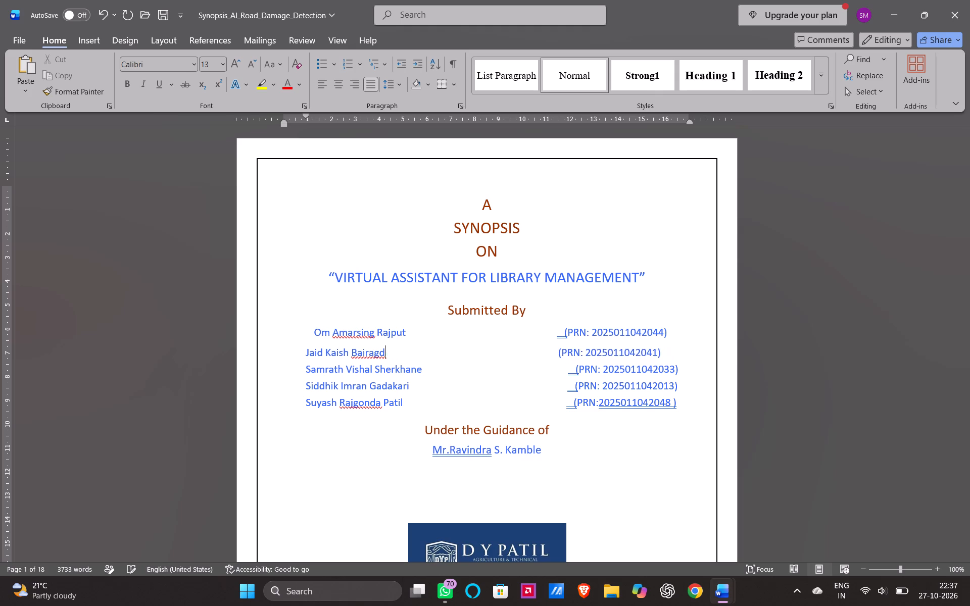
{"action": "key", "text": "BackSpace"}
{"action": "key", "text": "BackSpace"}
{"action": "key", "text": "BackSpace"}
{"action": "key", "text": "BackSpace"}
{"action": "key", "text": "BackSpace"}
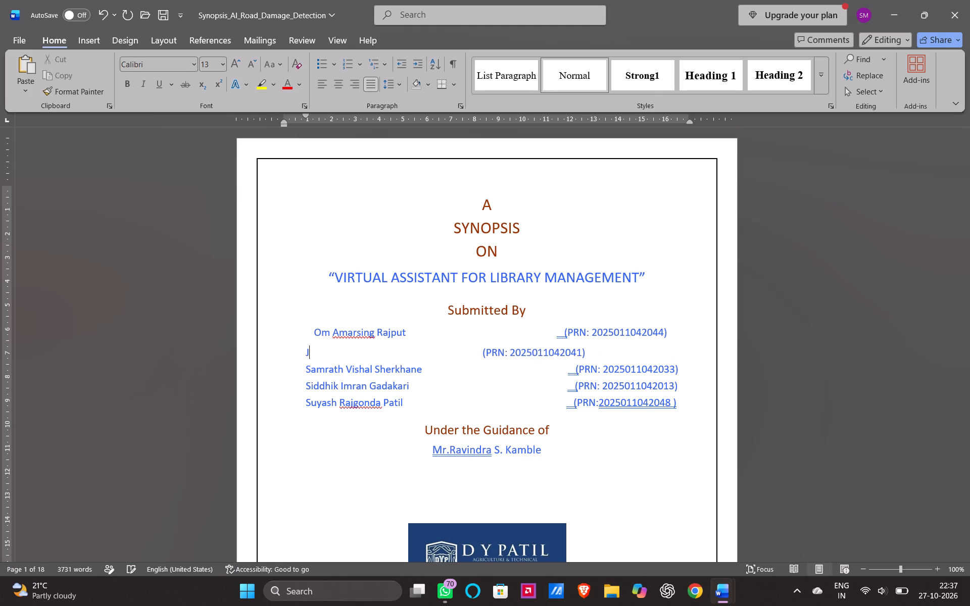
{"action": "key", "text": "BackSpace"}
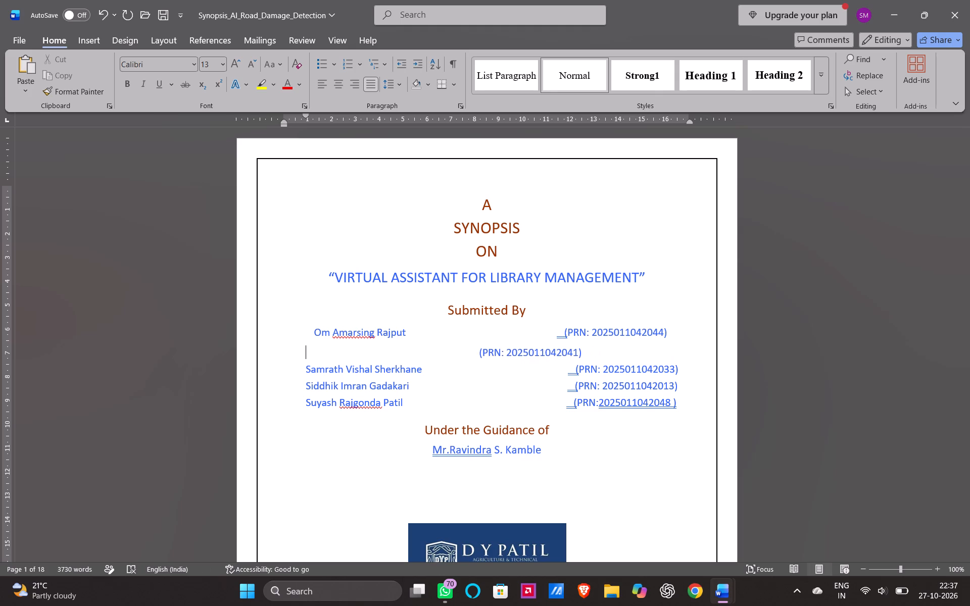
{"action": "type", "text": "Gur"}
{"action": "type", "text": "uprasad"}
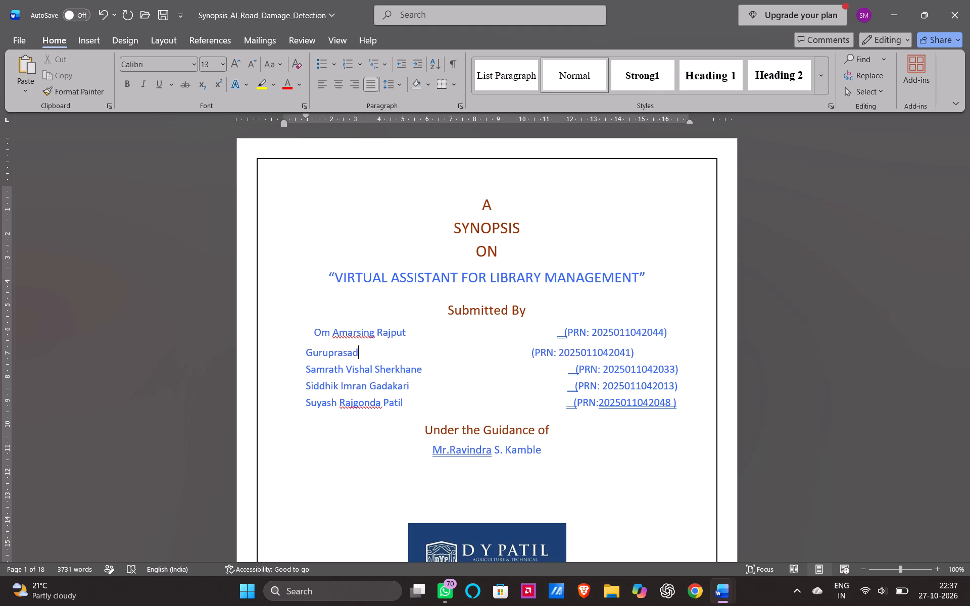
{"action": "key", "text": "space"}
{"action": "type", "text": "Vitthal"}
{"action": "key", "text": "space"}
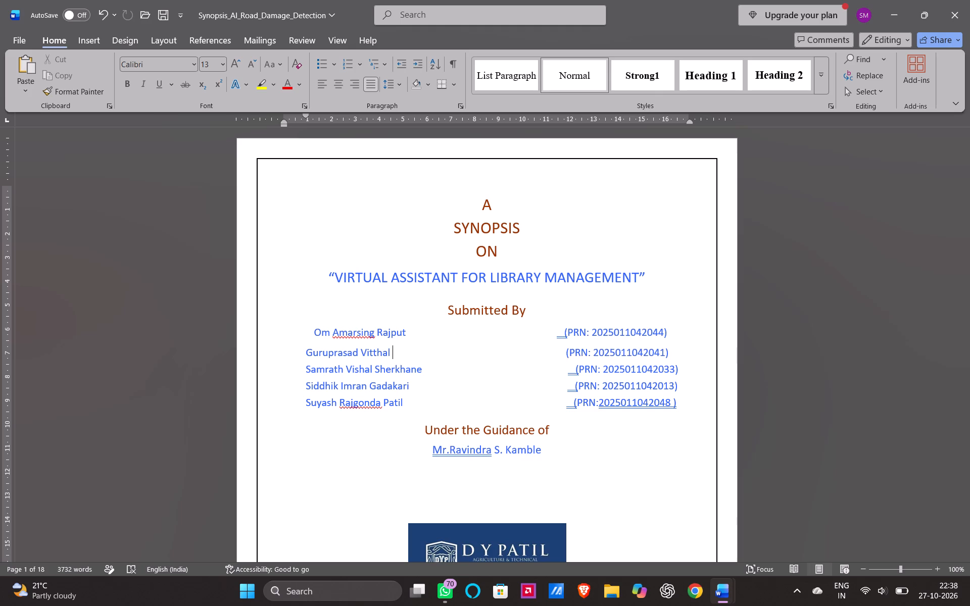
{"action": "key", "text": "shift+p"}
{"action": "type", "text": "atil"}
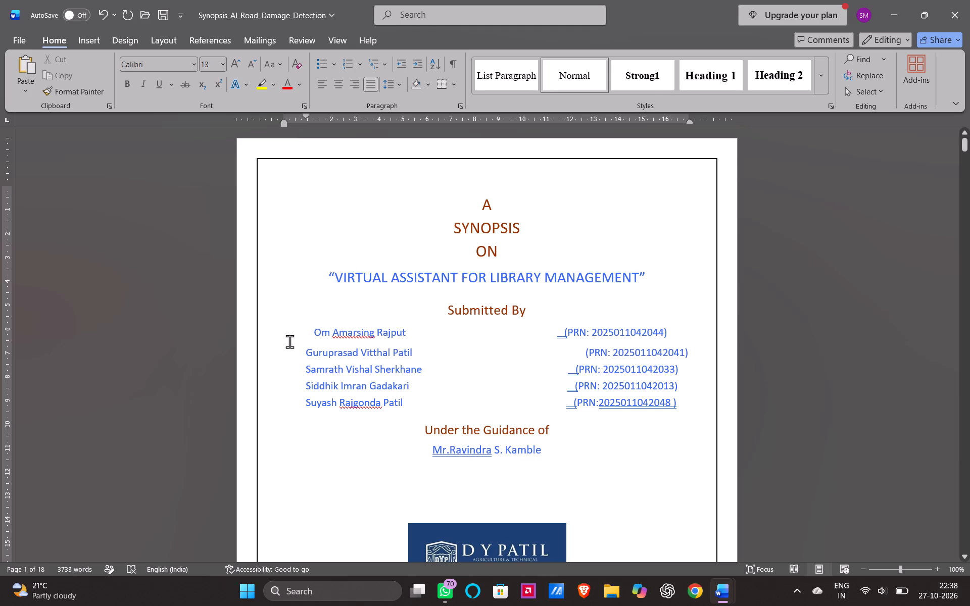
Trim the leading space before the first submitter's name to bring it closer in line with the names below, undoing any excess removal.
{"action": "left_click", "coordinate": [315, 332]}
{"action": "key", "text": "BackSpace"}
{"action": "key", "text": "BackSpace"}
{"action": "key", "text": "BackSpace"}
{"action": "key", "text": "BackSpace"}
{"action": "key", "text": "BackSpace"}
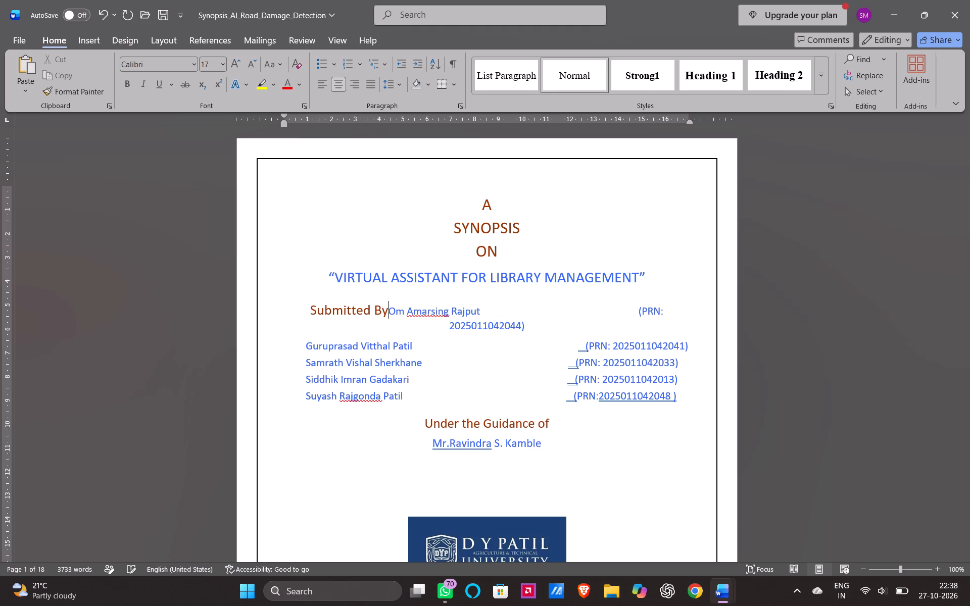
{"action": "key", "text": "ctrl+z"}
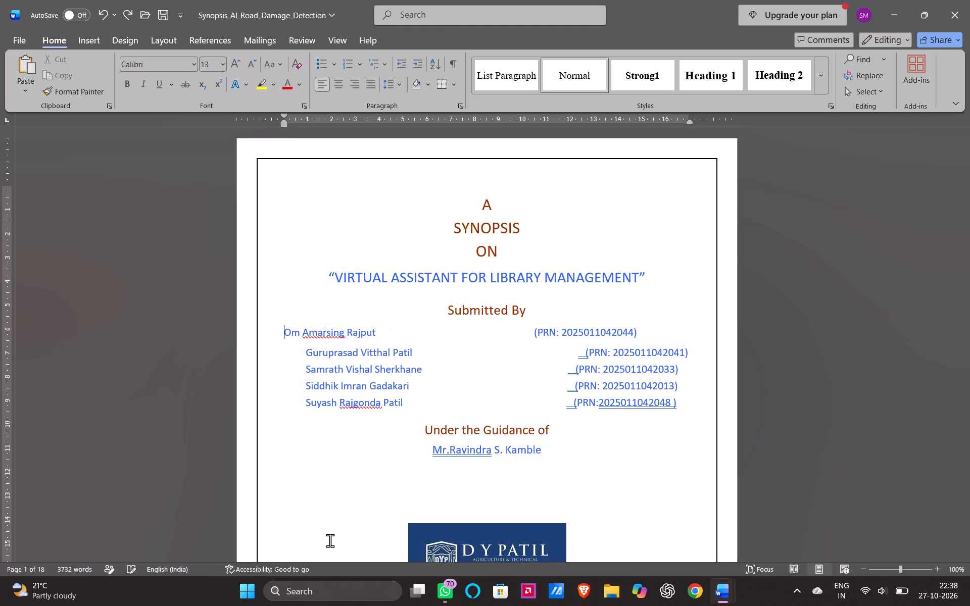
{"action": "key", "text": "ctrl+z"}
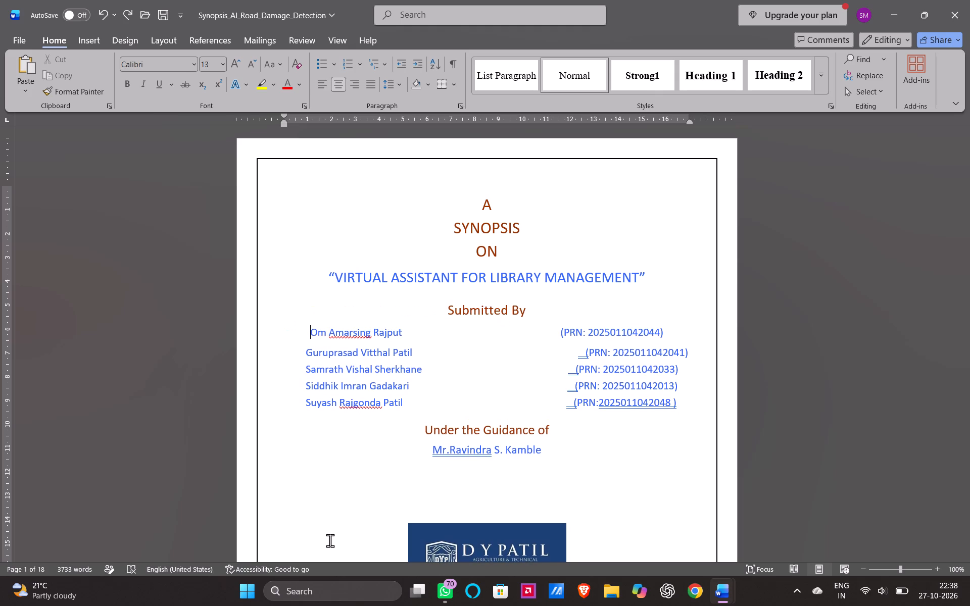
{"action": "key", "text": "BackSpace"}
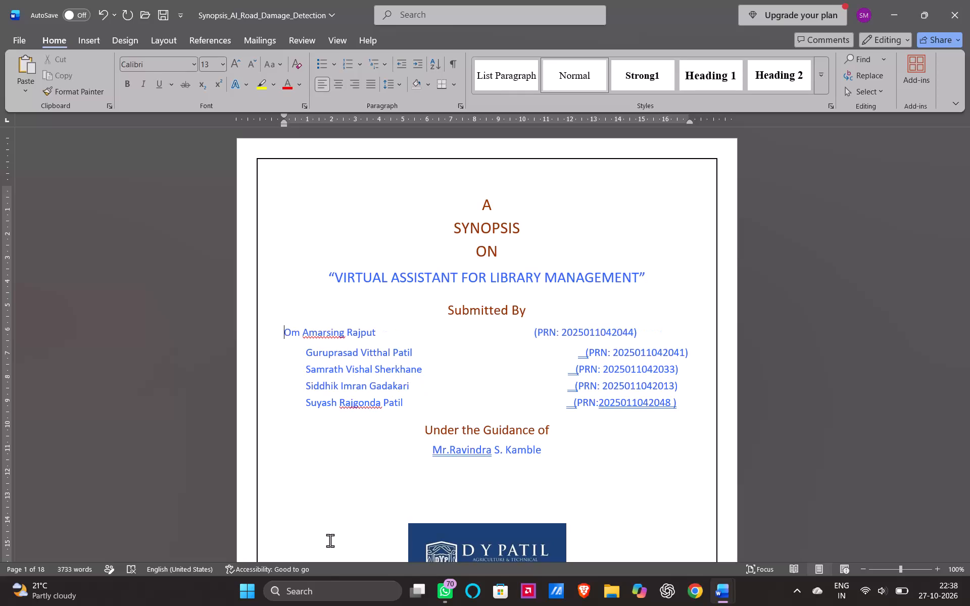
{"action": "key", "text": "ctrl+z"}
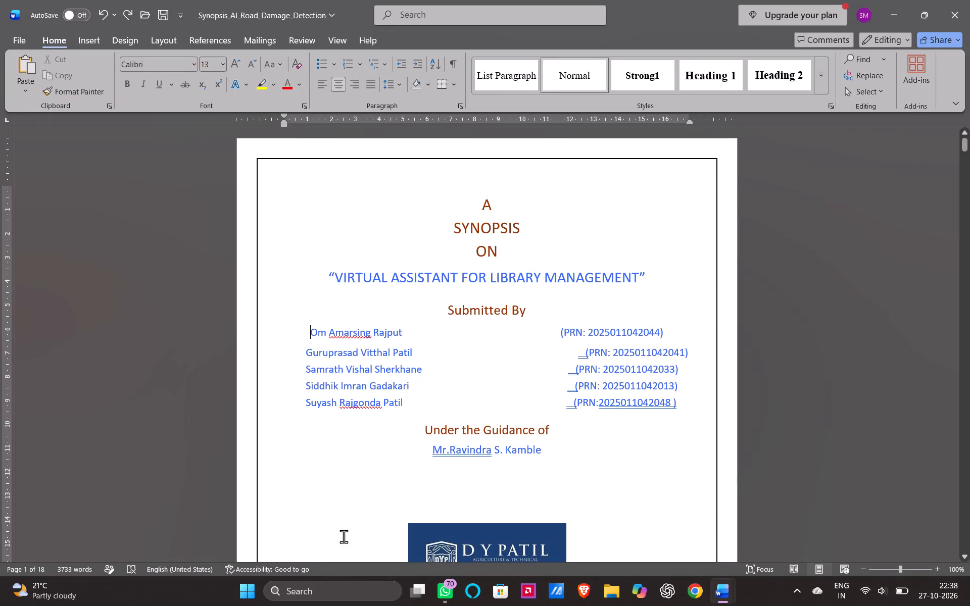
Remove spaces before the second submitter's PRN to bring it roughly in line with the first submitter's PRN.
{"action": "left_click", "coordinate": [586, 355]}
{"action": "key", "text": "BackSpace"}
{"action": "key", "text": "BackSpace"}
{"action": "key", "text": "BackSpace"}
{"action": "key", "text": "BackSpace"}
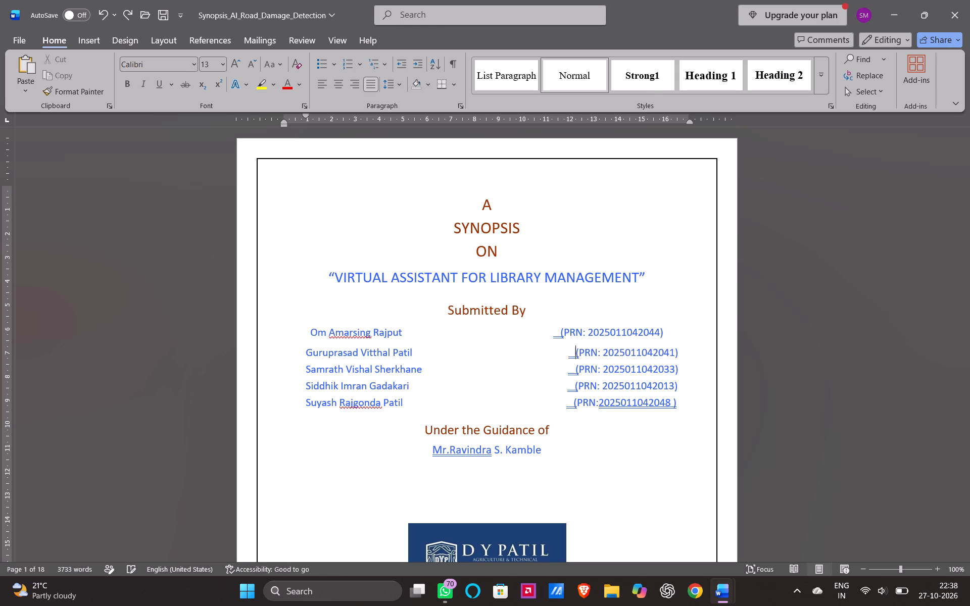
{"action": "key", "text": "BackSpace"}
{"action": "key", "text": "BackSpace"}
{"action": "key", "text": "BackSpace"}
{"action": "key", "text": "BackSpace"}
{"action": "key", "text": "BackSpace"}
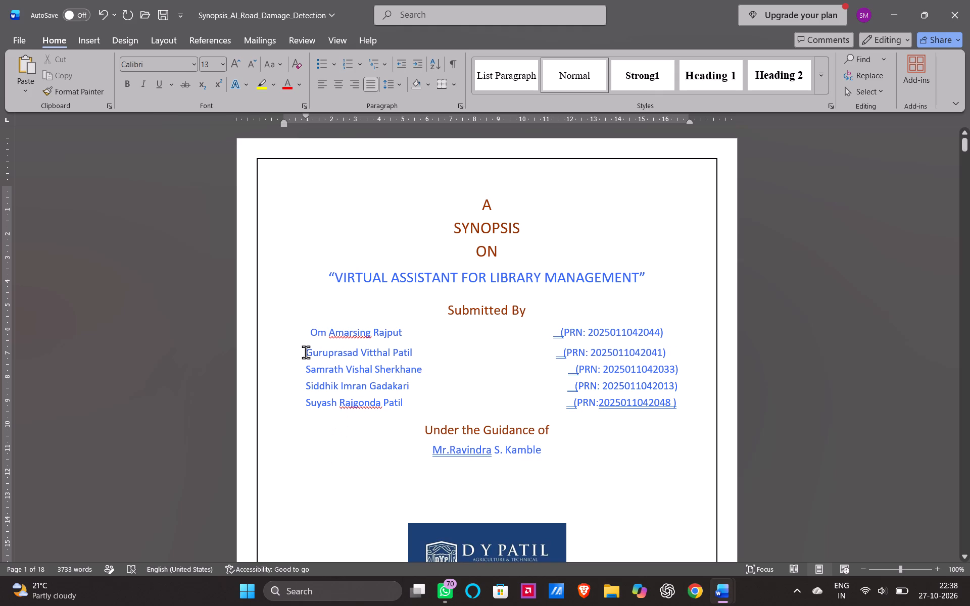
Left-align the first submitter's line and adjust its leading spaces so the name lines up with the names below.
{"action": "left_click", "coordinate": [312, 335]}
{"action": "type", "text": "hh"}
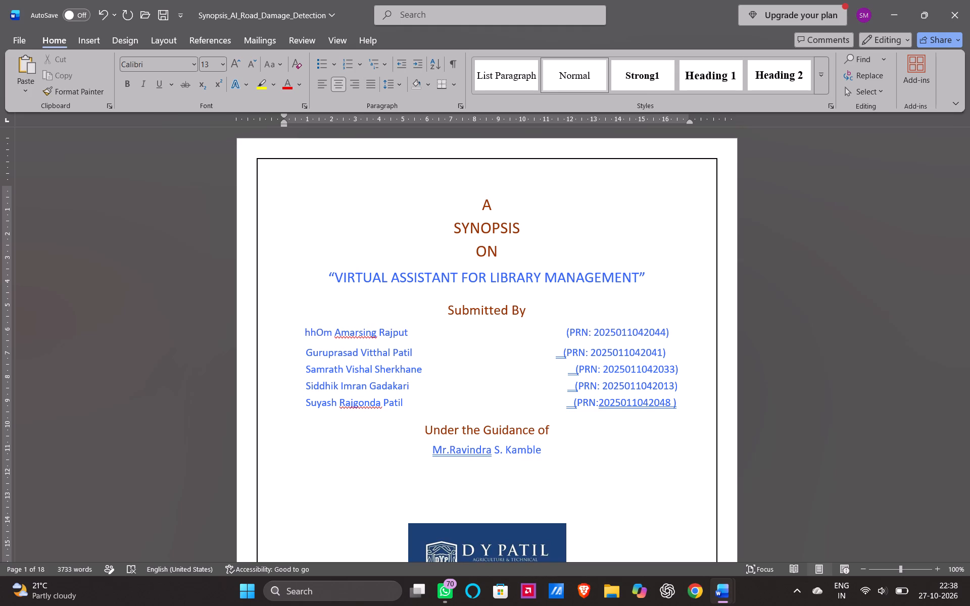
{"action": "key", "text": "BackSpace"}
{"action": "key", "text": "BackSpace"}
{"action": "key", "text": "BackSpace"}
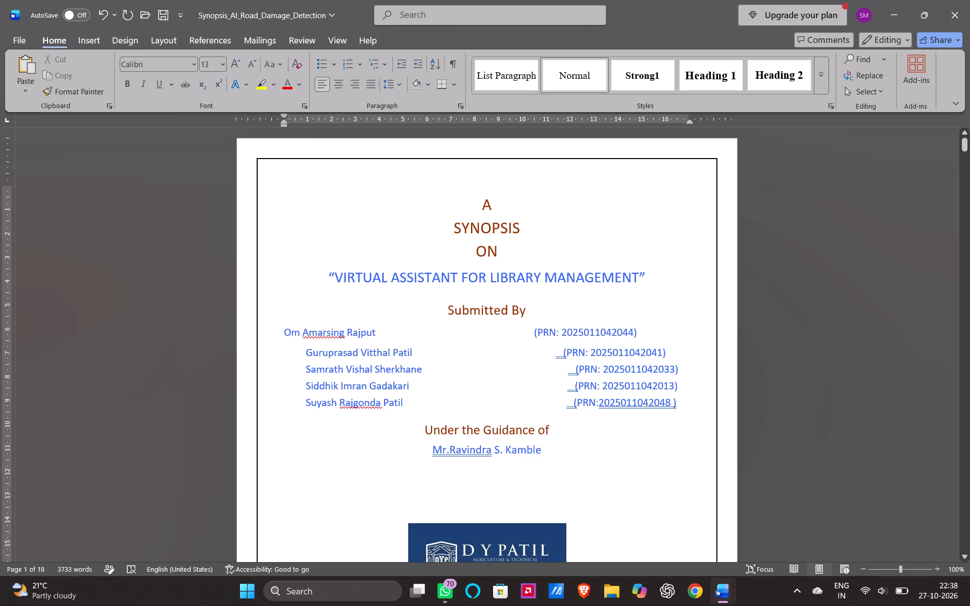
{"action": "left_click", "coordinate": [334, 83]}
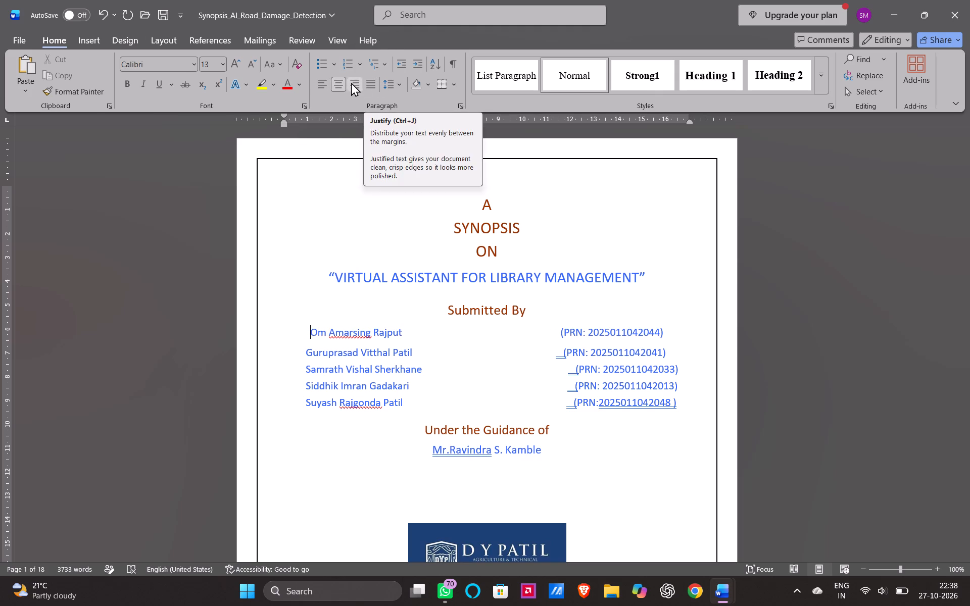
{"action": "left_click", "coordinate": [351, 83]}
{"action": "left_click", "coordinate": [361, 85]}
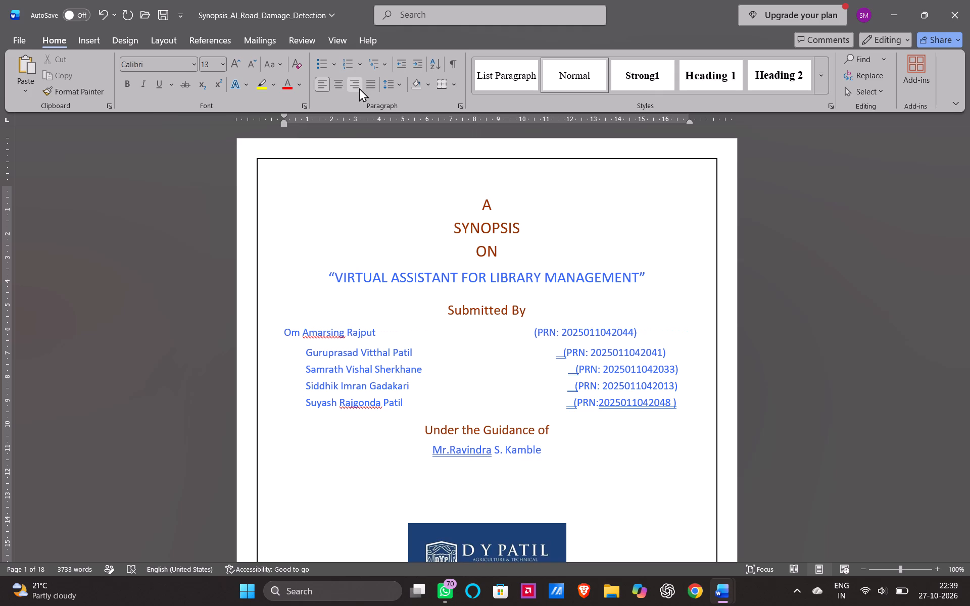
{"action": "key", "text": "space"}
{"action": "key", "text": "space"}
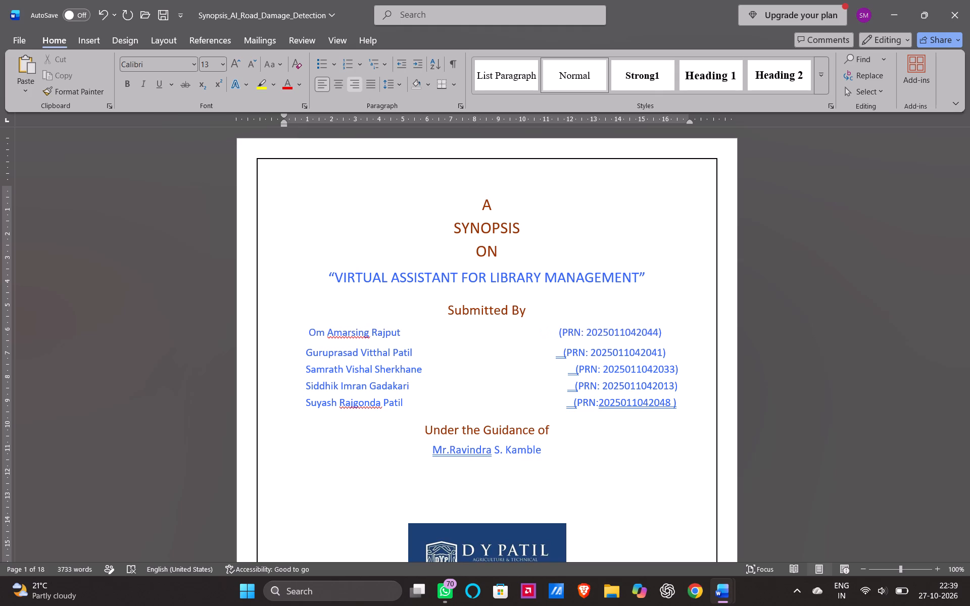
{"action": "key", "text": "BackSpace"}
{"action": "key", "text": "BackSpace"}
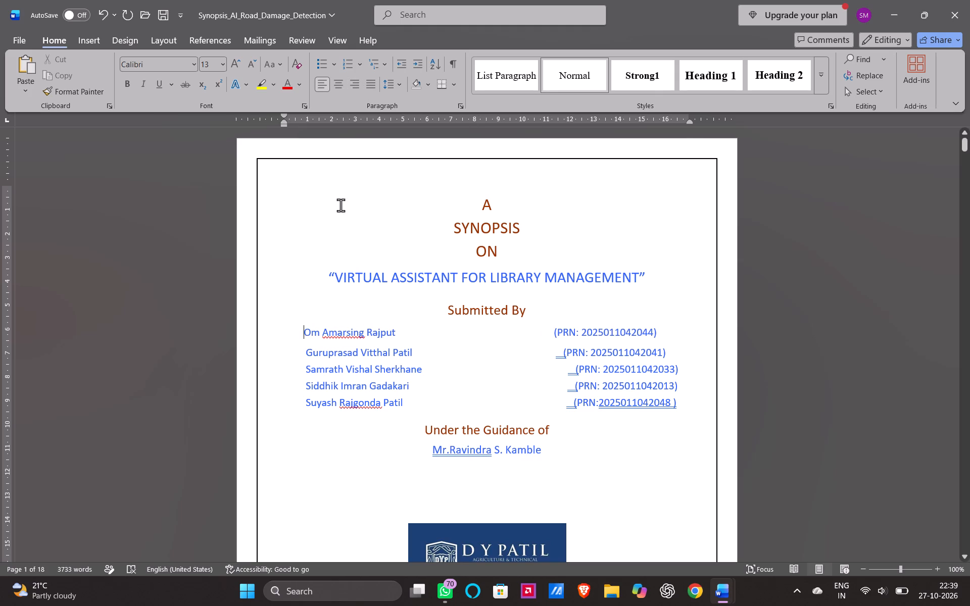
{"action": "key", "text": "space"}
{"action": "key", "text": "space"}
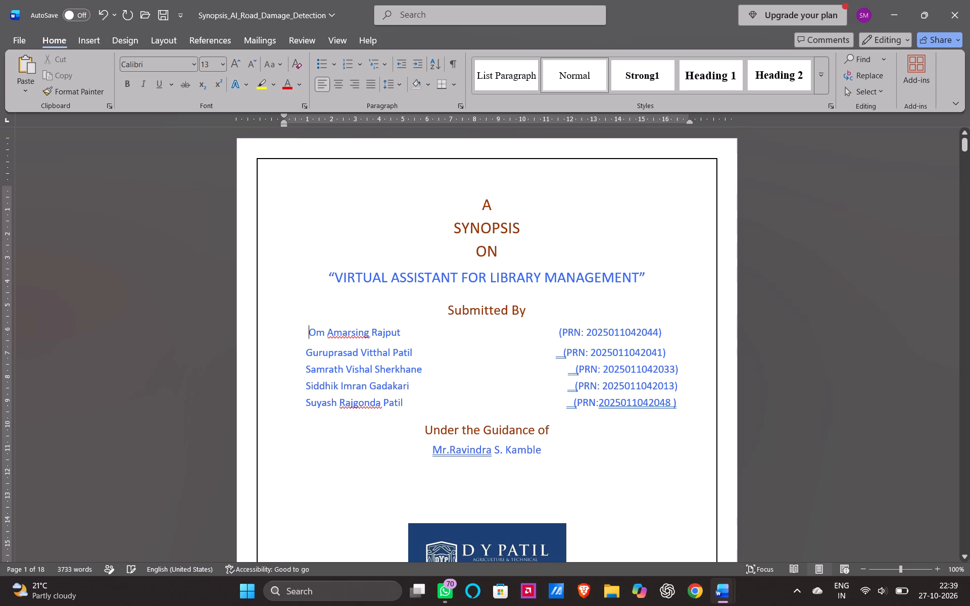
{"action": "key", "text": "BackSpace"}
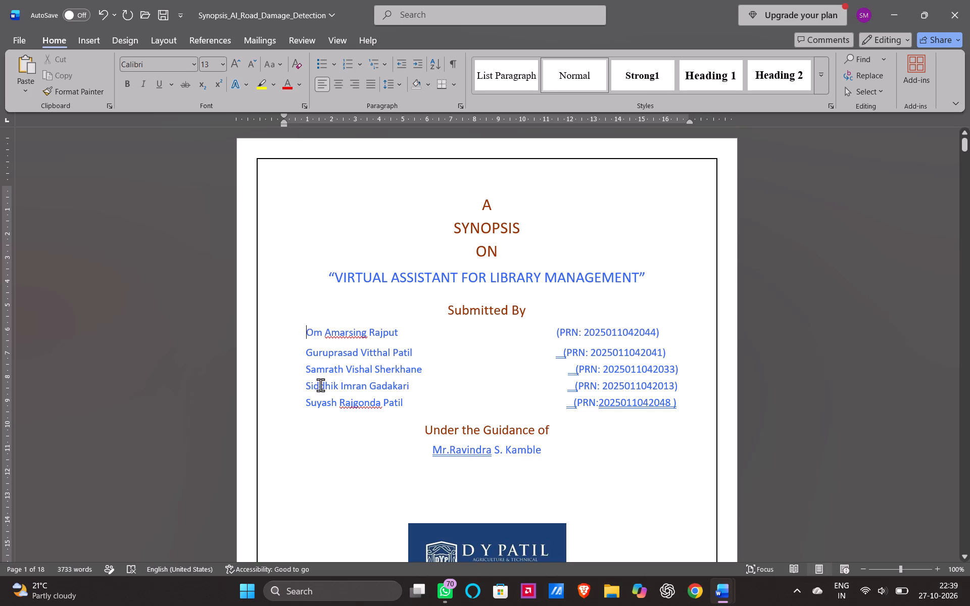
Replace the third name under "Submitted By" with the library project's third listed member's full name, capitalising each part and keeping the PRN text.
{"action": "left_click_drag", "start_coordinate": [427, 371], "coordinate": [361, 385]}
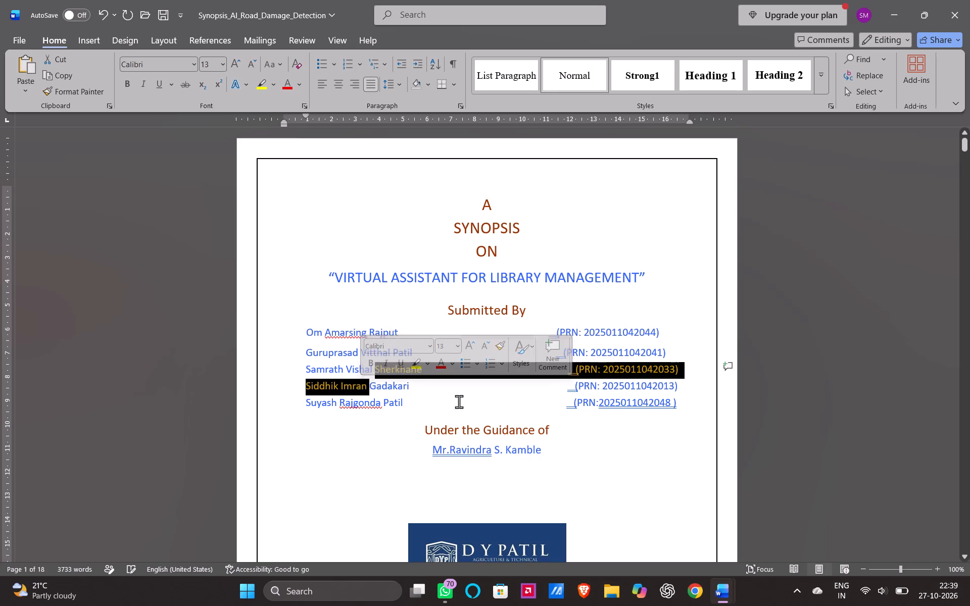
{"action": "left_click", "coordinate": [459, 401]}
{"action": "left_click", "coordinate": [424, 374]}
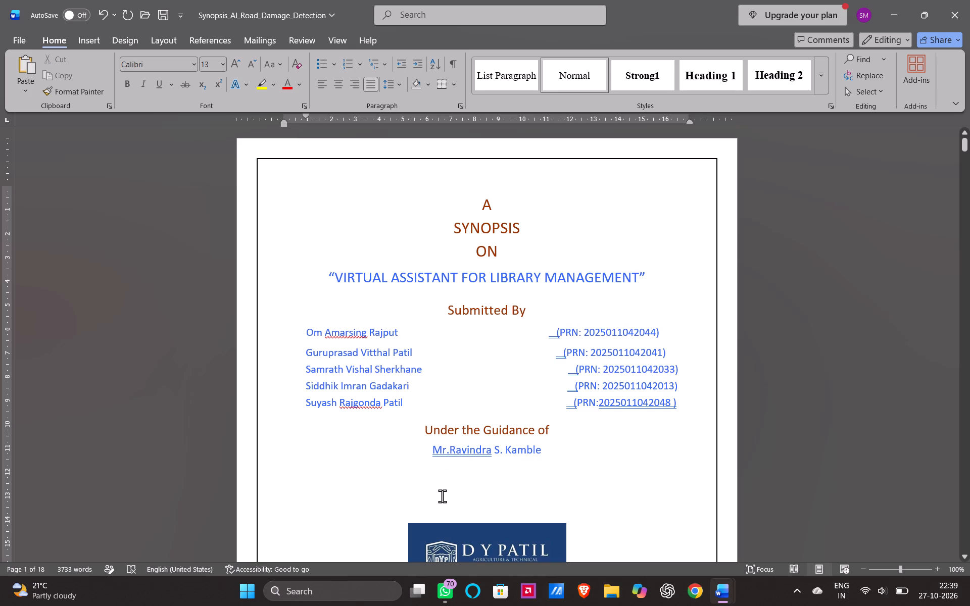
{"action": "key", "text": "BackSpace"}
{"action": "key", "text": "BackSpace"}
{"action": "key", "text": "BackSpace"}
{"action": "key", "text": "BackSpace"}
{"action": "key", "text": "BackSpace"}
{"action": "key", "text": "BackSpace"}
{"action": "key", "text": "BackSpace"}
{"action": "key", "text": "BackSpace"}
{"action": "key", "text": "BackSpace"}
{"action": "key", "text": "BackSpace"}
{"action": "key", "text": "BackSpace"}
{"action": "key", "text": "BackSpace"}
{"action": "key", "text": "BackSpace"}
{"action": "key", "text": "BackSpace"}
{"action": "key", "text": "BackSpace"}
{"action": "key", "text": "BackSpace"}
{"action": "key", "text": "BackSpace"}
{"action": "key", "text": "BackSpace"}
{"action": "key", "text": "BackSpace"}
{"action": "key", "text": "BackSpace"}
{"action": "key", "text": "BackSpace"}
{"action": "key", "text": "BackSpace"}
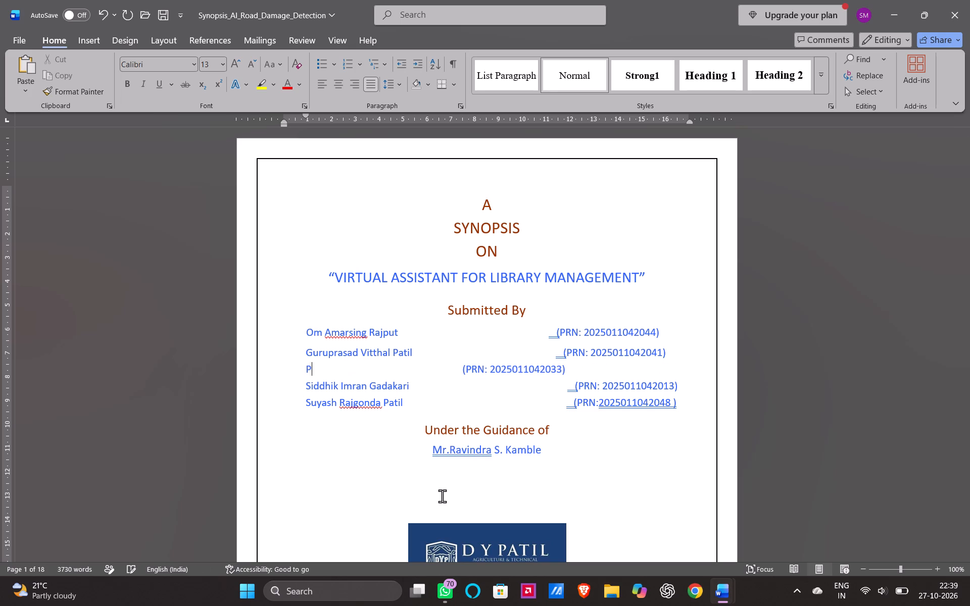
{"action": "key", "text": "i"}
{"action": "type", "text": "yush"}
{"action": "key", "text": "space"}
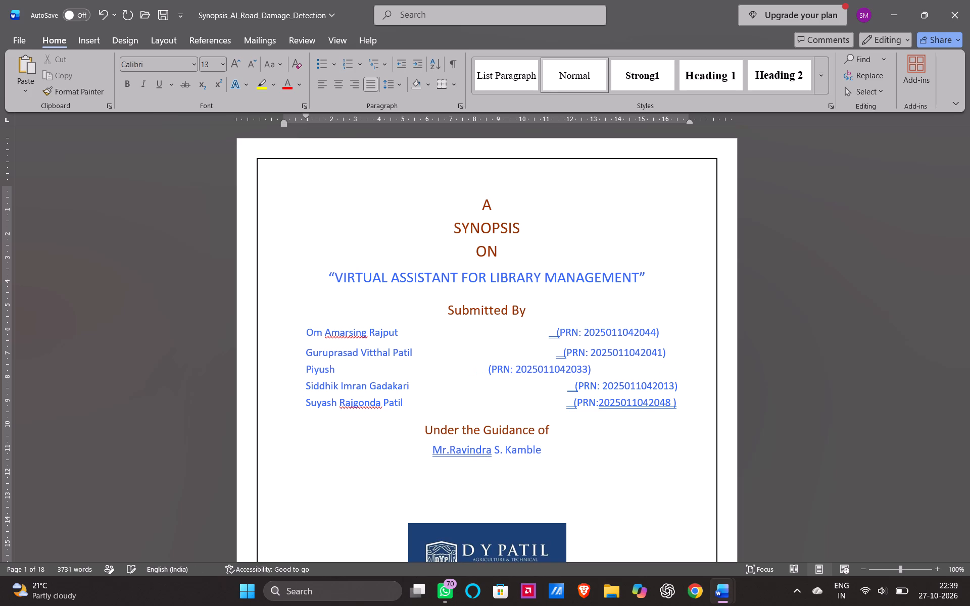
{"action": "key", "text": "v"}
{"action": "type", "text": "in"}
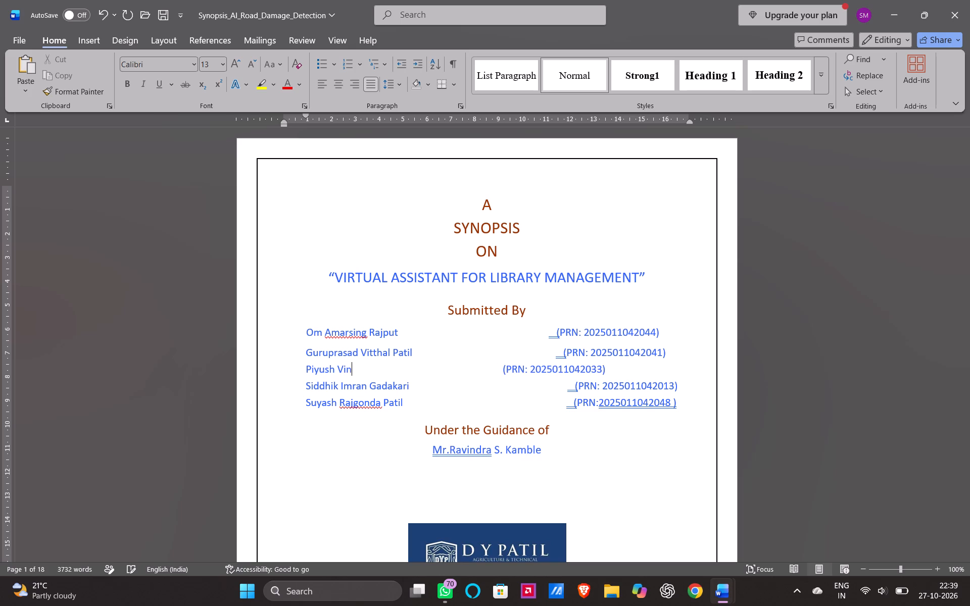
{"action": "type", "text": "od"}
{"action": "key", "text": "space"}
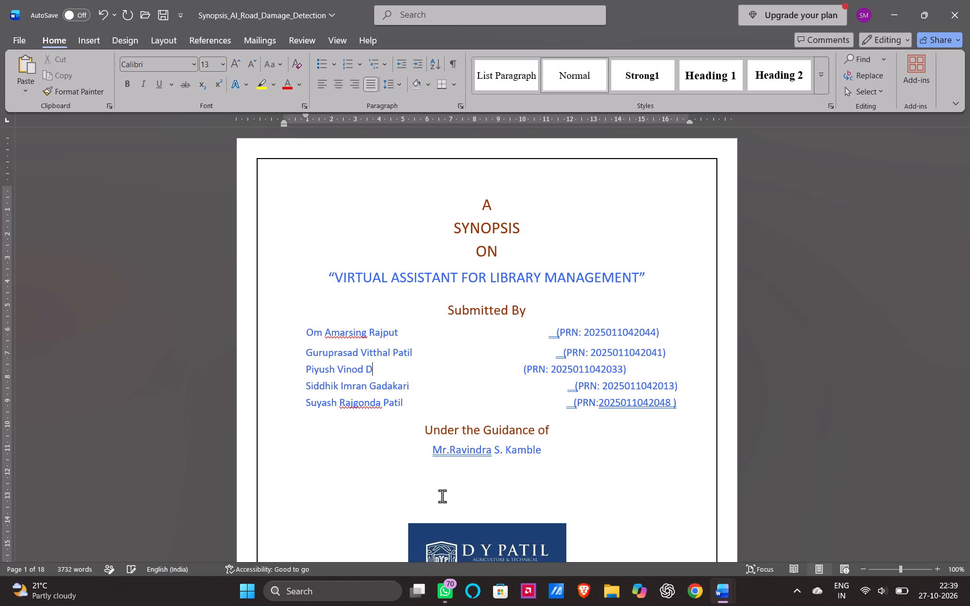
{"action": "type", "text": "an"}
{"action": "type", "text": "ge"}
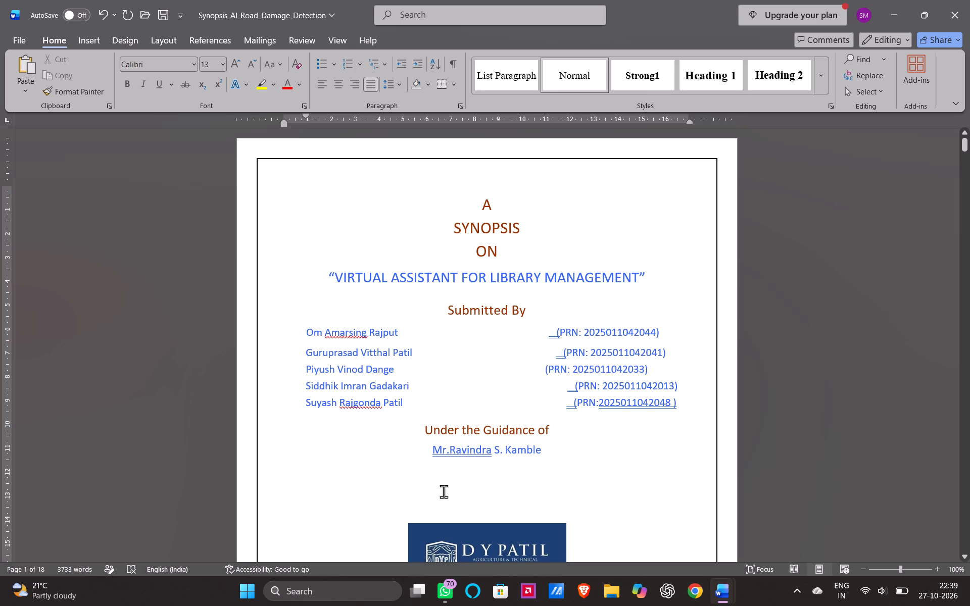
Replace the fourth name under "Submitted By" with the library project's fourth listed member's full name, capitalising each part and keeping the PRN text.
{"action": "left_click", "coordinate": [411, 390]}
{"action": "key", "text": "BackSpace"}
{"action": "key", "text": "BackSpace"}
{"action": "key", "text": "BackSpace"}
{"action": "key", "text": "BackSpace"}
{"action": "key", "text": "BackSpace"}
{"action": "key", "text": "BackSpace"}
{"action": "key", "text": "BackSpace"}
{"action": "key", "text": "BackSpace"}
{"action": "key", "text": "BackSpace"}
{"action": "key", "text": "BackSpace"}
{"action": "key", "text": "BackSpace"}
{"action": "key", "text": "BackSpace"}
{"action": "key", "text": "BackSpace"}
{"action": "key", "text": "BackSpace"}
{"action": "key", "text": "BackSpace"}
{"action": "key", "text": "BackSpace"}
{"action": "key", "text": "BackSpace"}
{"action": "key", "text": "BackSpace"}
{"action": "key", "text": "BackSpace"}
{"action": "key", "text": "BackSpace"}
{"action": "key", "text": "BackSpace"}
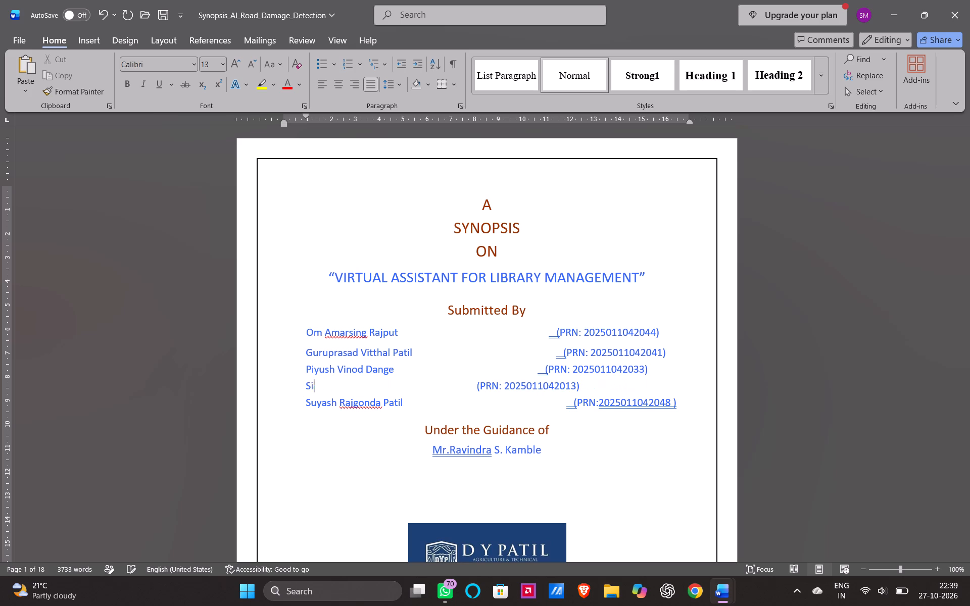
{"action": "key", "text": "BackSpace"}
{"action": "key", "text": "BackSpace"}
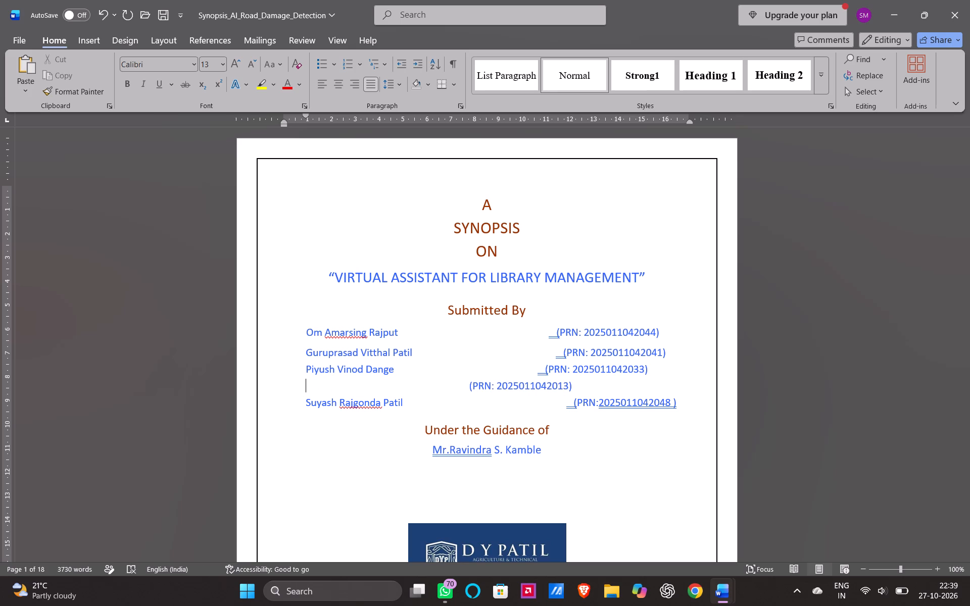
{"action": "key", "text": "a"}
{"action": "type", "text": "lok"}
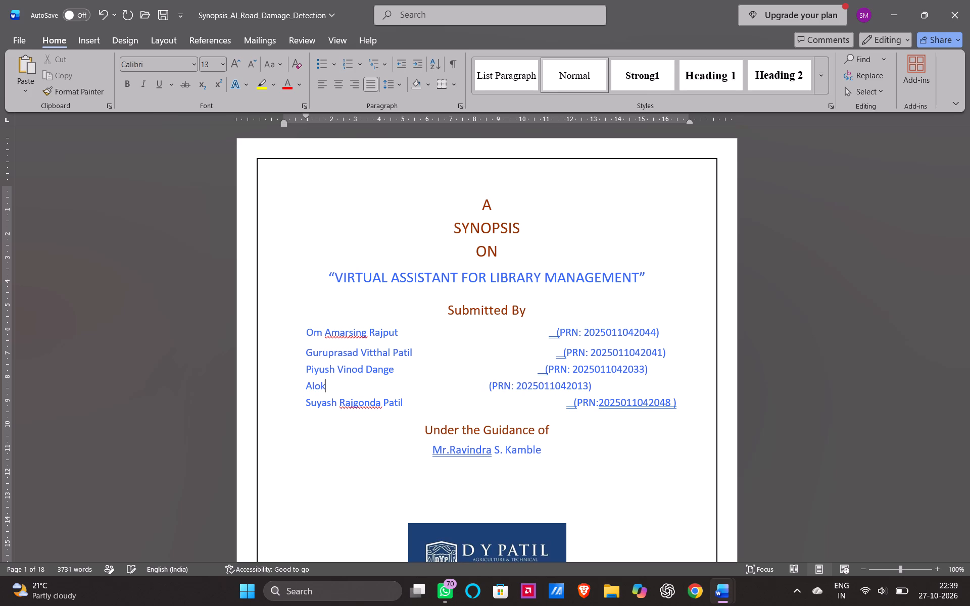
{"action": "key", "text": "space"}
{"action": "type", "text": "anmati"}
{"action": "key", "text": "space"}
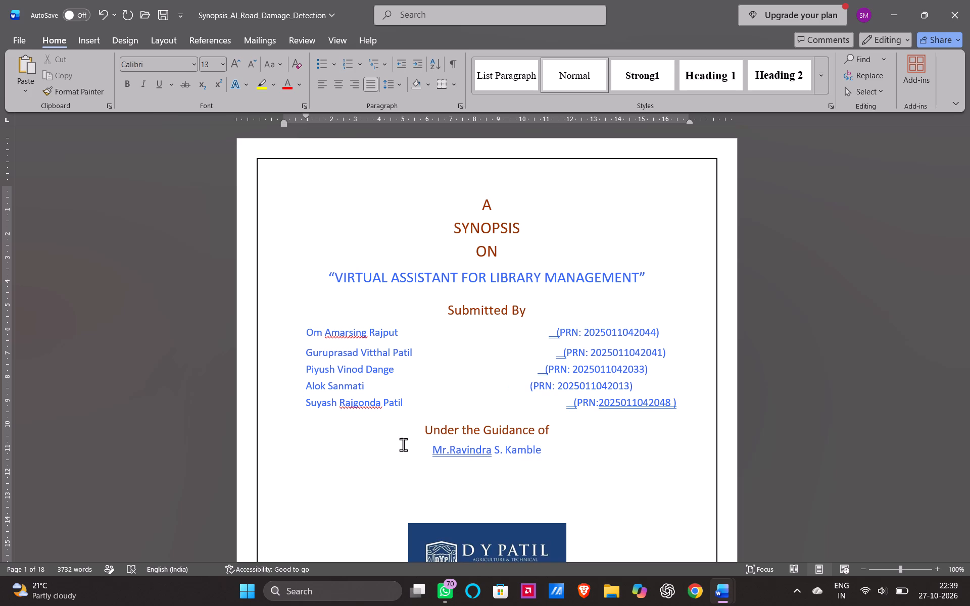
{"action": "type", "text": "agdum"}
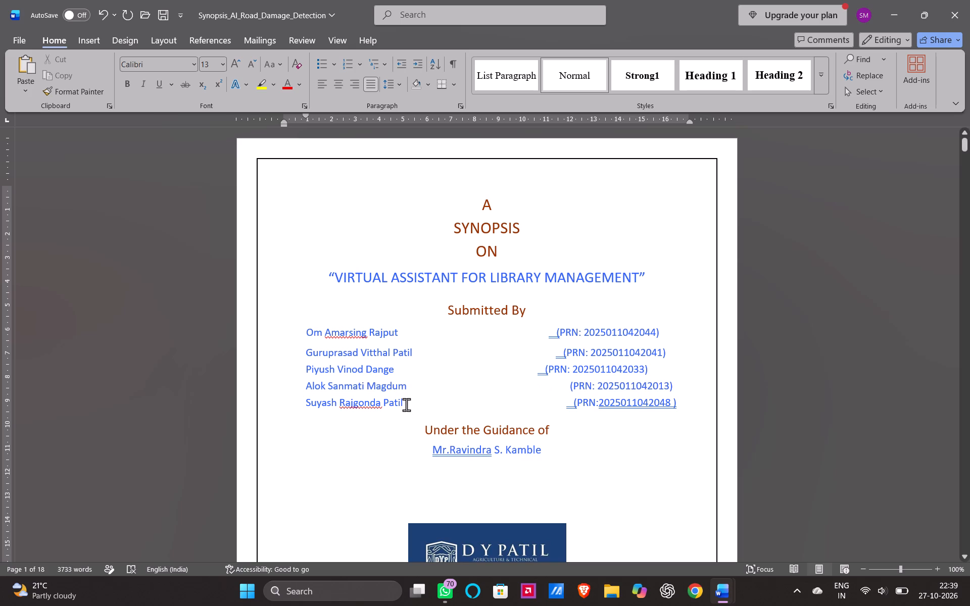
Replace the fifth name under "Submitted By" with the library project's last listed member's full name, capitalising each part and keeping the PRN text.
{"action": "left_click", "coordinate": [406, 405]}
{"action": "key", "text": "BackSpace"}
{"action": "key", "text": "BackSpace"}
{"action": "key", "text": "BackSpace"}
{"action": "key", "text": "BackSpace"}
{"action": "key", "text": "BackSpace"}
{"action": "key", "text": "BackSpace"}
{"action": "key", "text": "BackSpace"}
{"action": "key", "text": "BackSpace"}
{"action": "key", "text": "BackSpace"}
{"action": "key", "text": "BackSpace"}
{"action": "key", "text": "BackSpace"}
{"action": "key", "text": "BackSpace"}
{"action": "key", "text": "BackSpace"}
{"action": "key", "text": "BackSpace"}
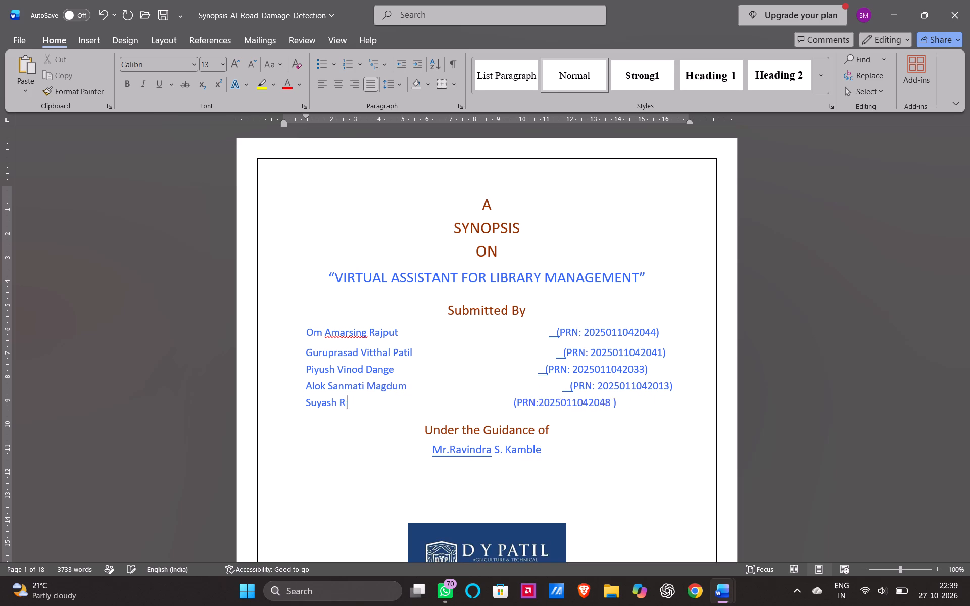
{"action": "key", "text": "BackSpace"}
{"action": "key", "text": "BackSpace"}
{"action": "key", "text": "BackSpace"}
{"action": "key", "text": "BackSpace"}
{"action": "key", "text": "BackSpace"}
{"action": "key", "text": "BackSpace"}
{"action": "key", "text": "BackSpace"}
{"action": "key", "text": "BackSpace"}
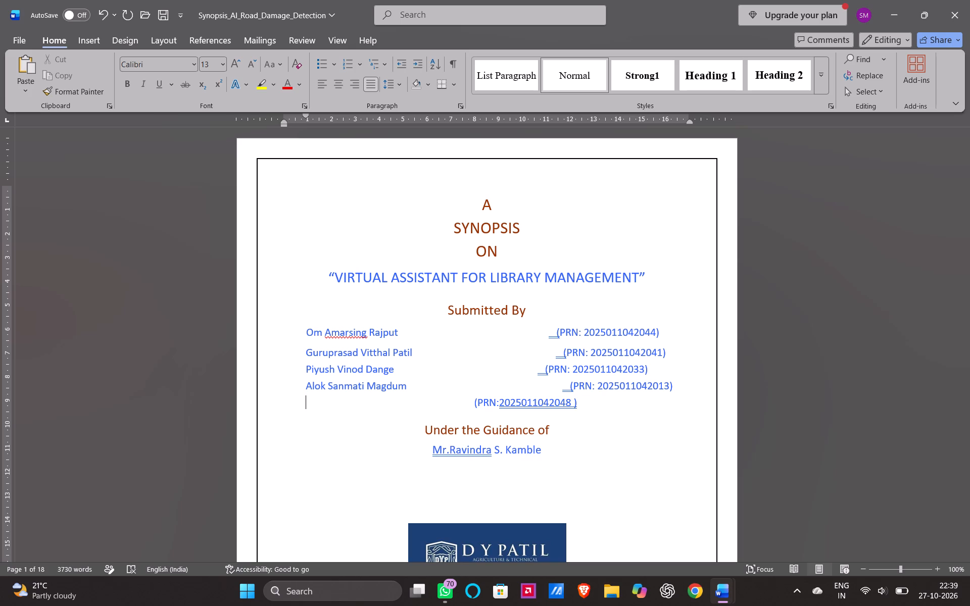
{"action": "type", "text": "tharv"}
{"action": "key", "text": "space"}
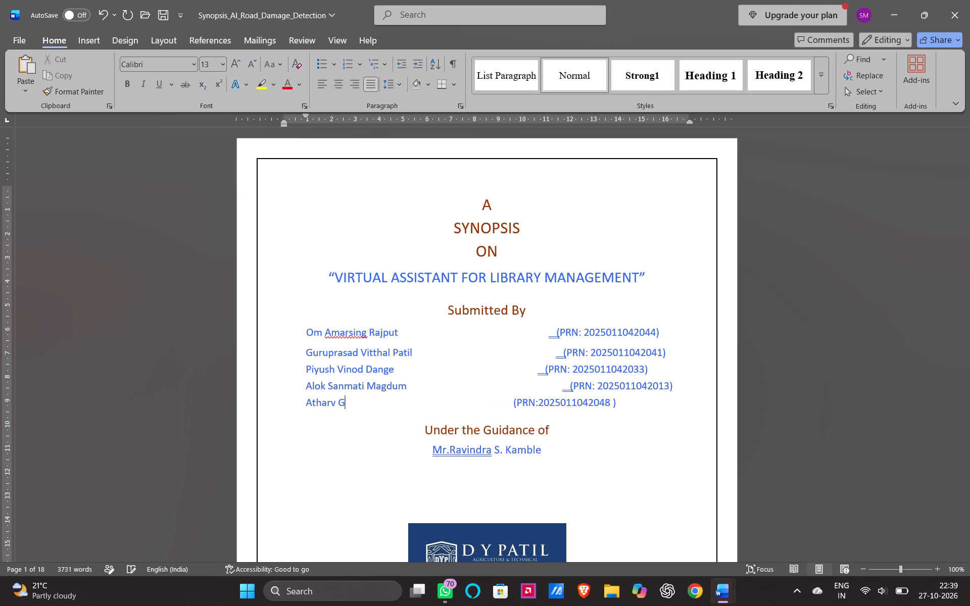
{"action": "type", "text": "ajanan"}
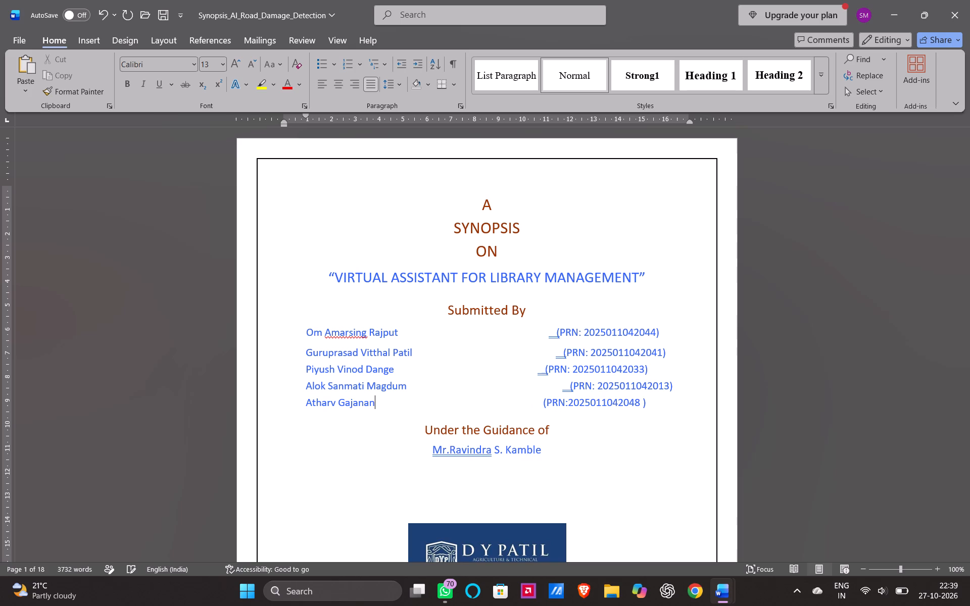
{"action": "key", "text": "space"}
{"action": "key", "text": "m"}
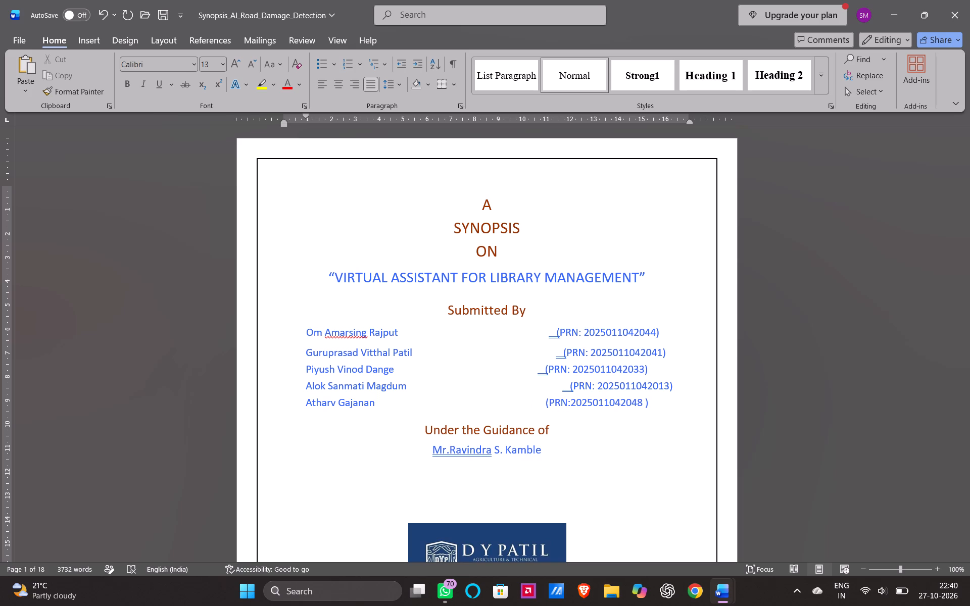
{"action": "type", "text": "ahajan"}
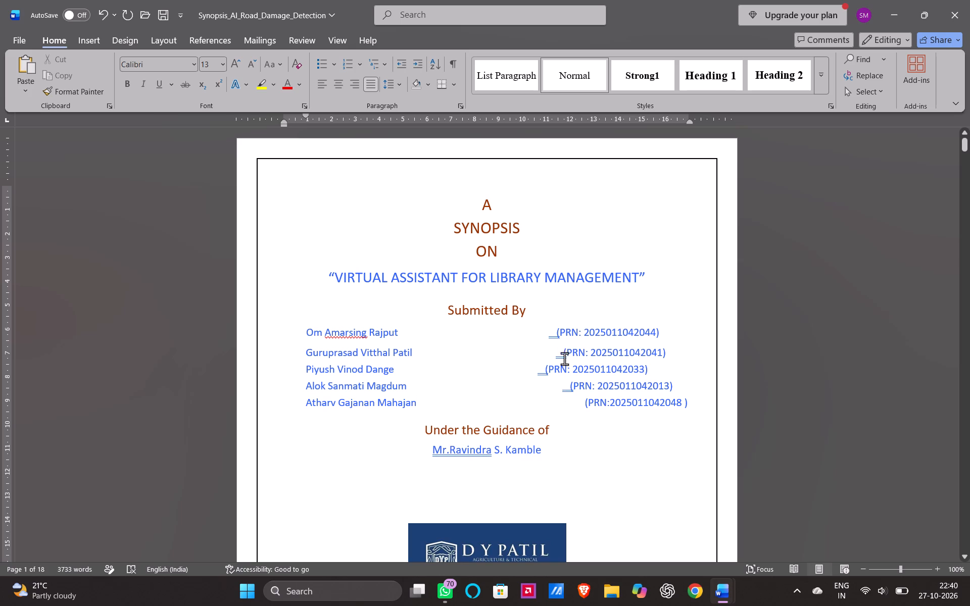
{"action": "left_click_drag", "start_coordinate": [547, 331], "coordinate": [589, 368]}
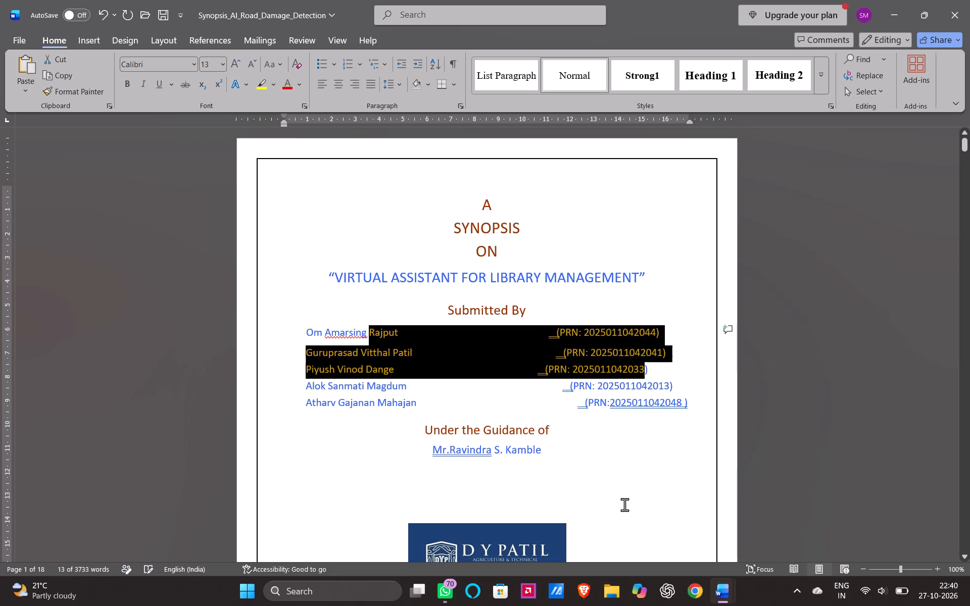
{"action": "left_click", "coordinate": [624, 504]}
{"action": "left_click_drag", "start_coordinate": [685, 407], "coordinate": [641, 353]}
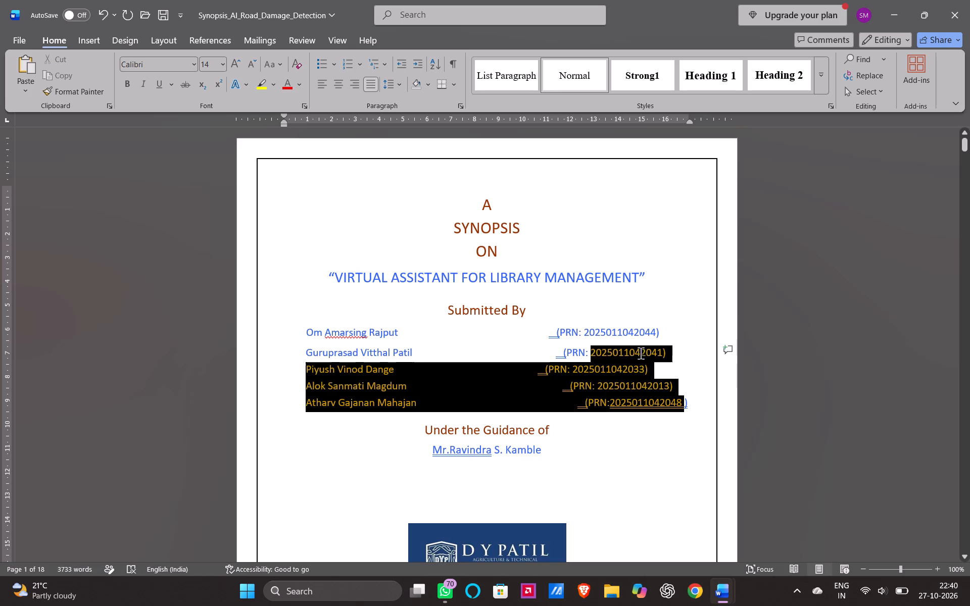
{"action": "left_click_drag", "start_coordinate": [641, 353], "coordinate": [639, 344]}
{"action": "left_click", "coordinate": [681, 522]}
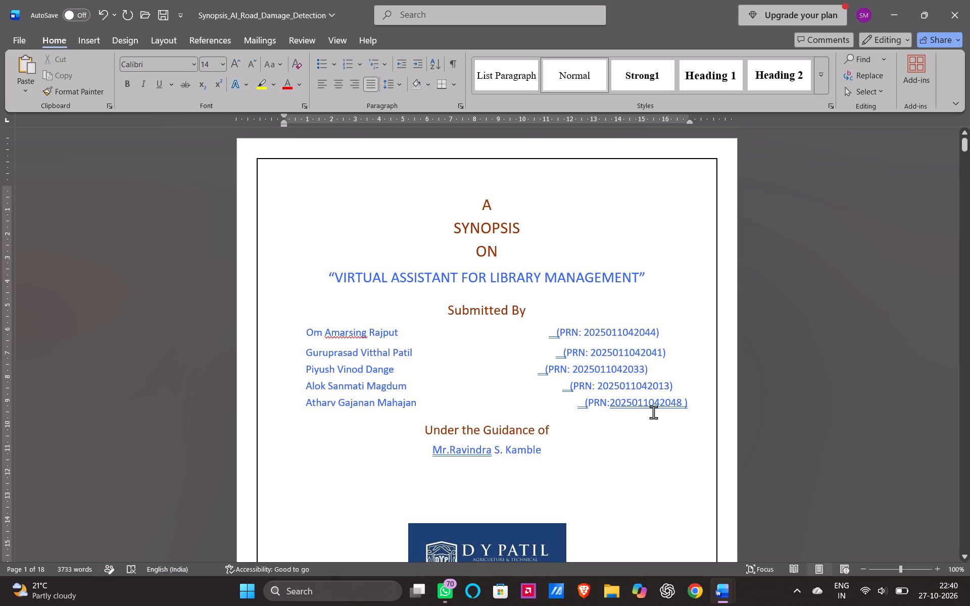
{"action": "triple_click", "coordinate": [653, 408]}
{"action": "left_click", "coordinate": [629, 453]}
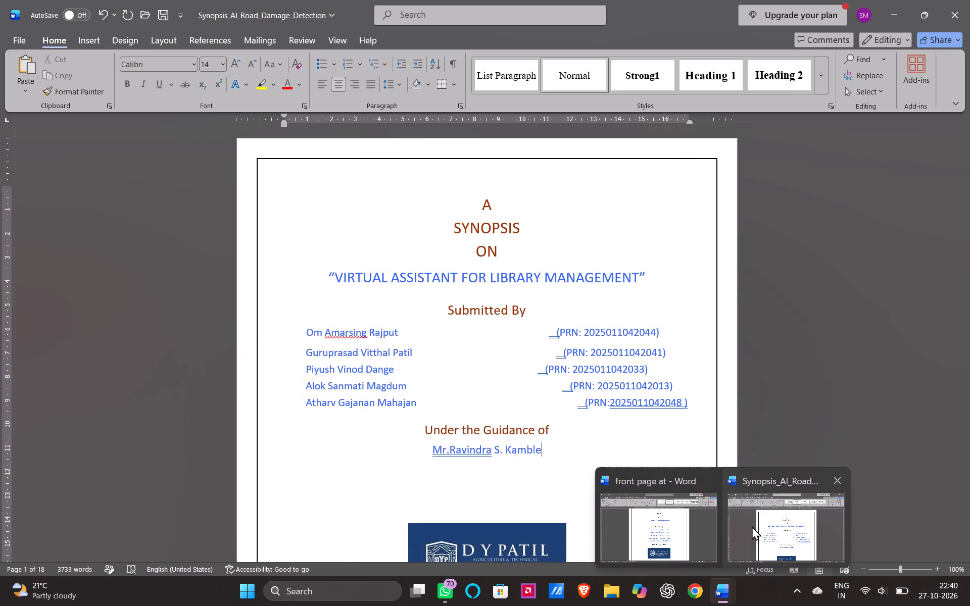
Replace the last two digits of the first submitter's PRN with those of the newly listed member.
{"action": "left_click", "coordinate": [752, 526]}
{"action": "left_click", "coordinate": [657, 328]}
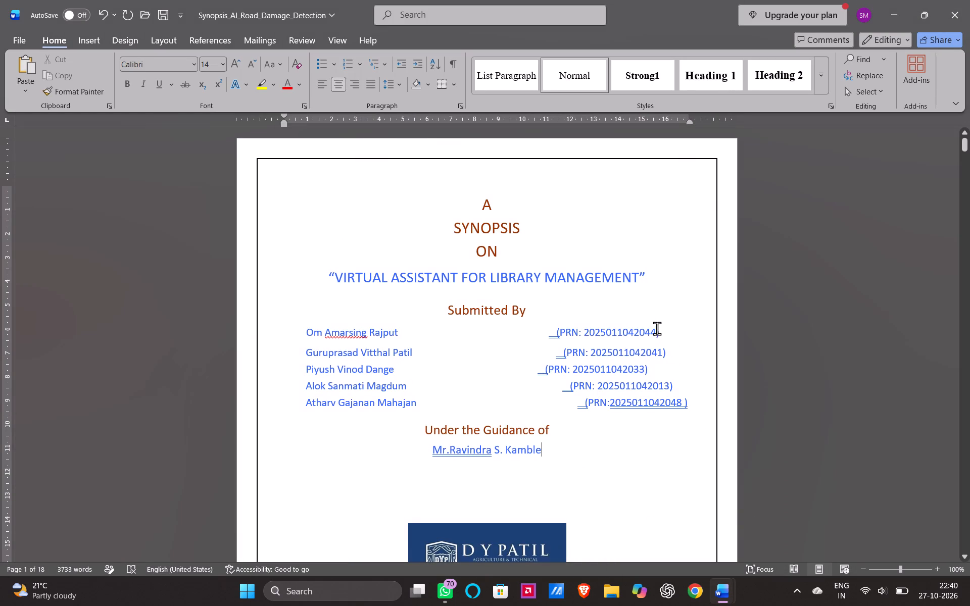
{"action": "key", "text": "BackSpace"}
{"action": "key", "text": "BackSpace"}
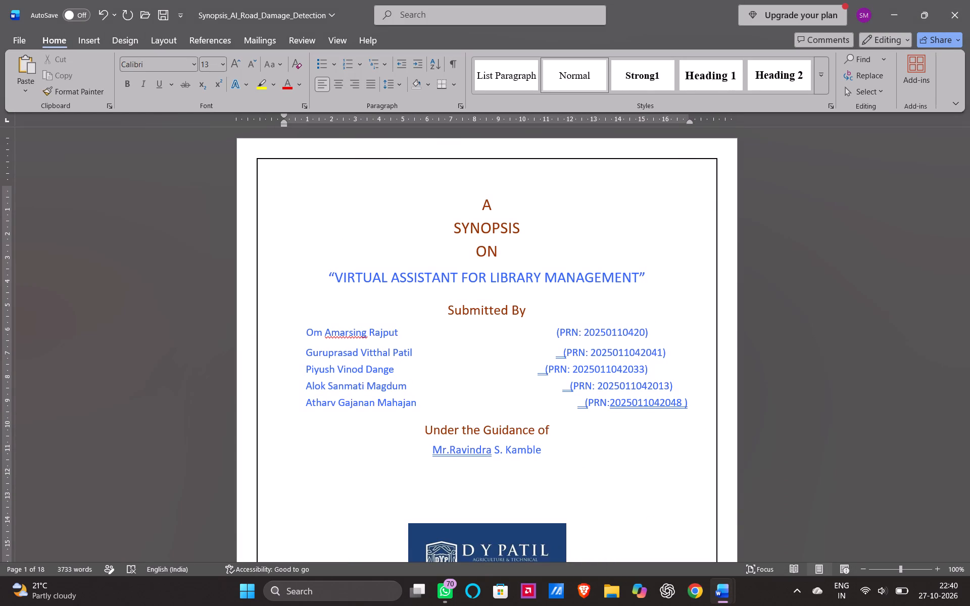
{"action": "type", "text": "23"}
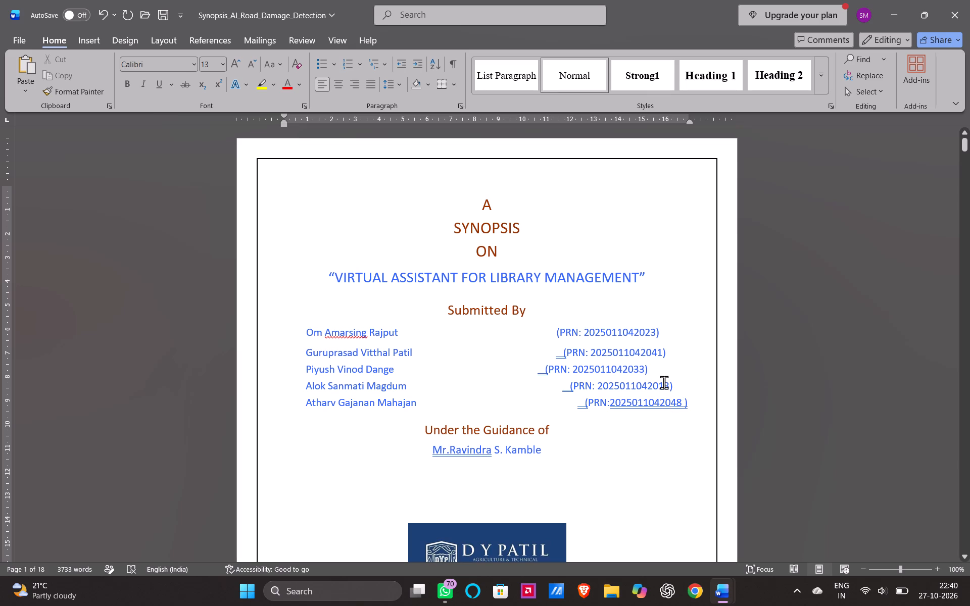
Remove the last two digits of the first submitter's PRN.
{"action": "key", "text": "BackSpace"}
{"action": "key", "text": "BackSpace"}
Replace the last two digits of the fourth submitter's PRN with those of the newly listed member.
{"action": "left_click", "coordinate": [669, 385]}
{"action": "key", "text": "BackSpace"}
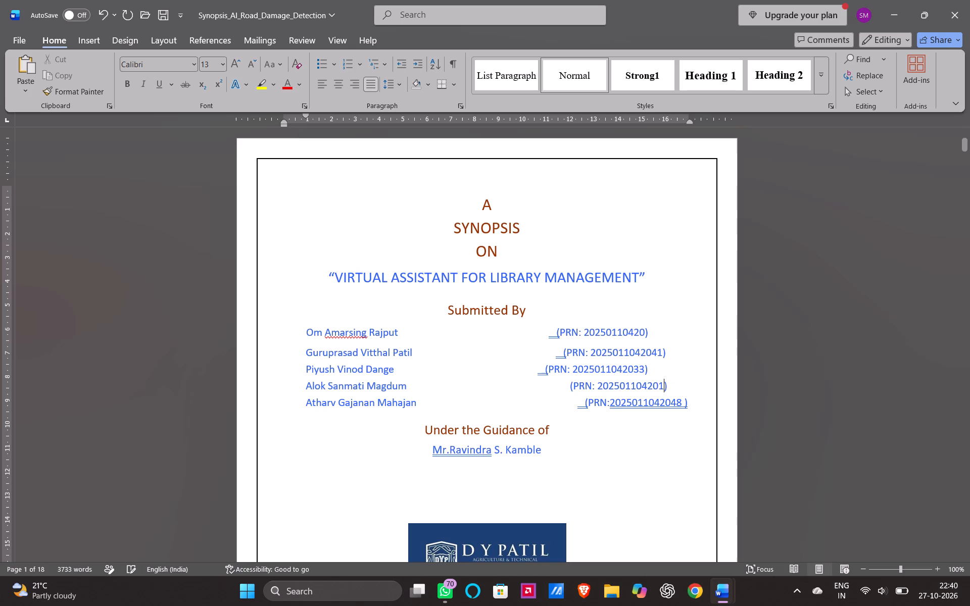
{"action": "key", "text": "BackSpace"}
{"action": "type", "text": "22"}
Replace the last two digits of the fifth submitter's PRN with those of the newly listed member.
{"action": "left_click", "coordinate": [682, 406]}
{"action": "key", "text": "BackSpace"}
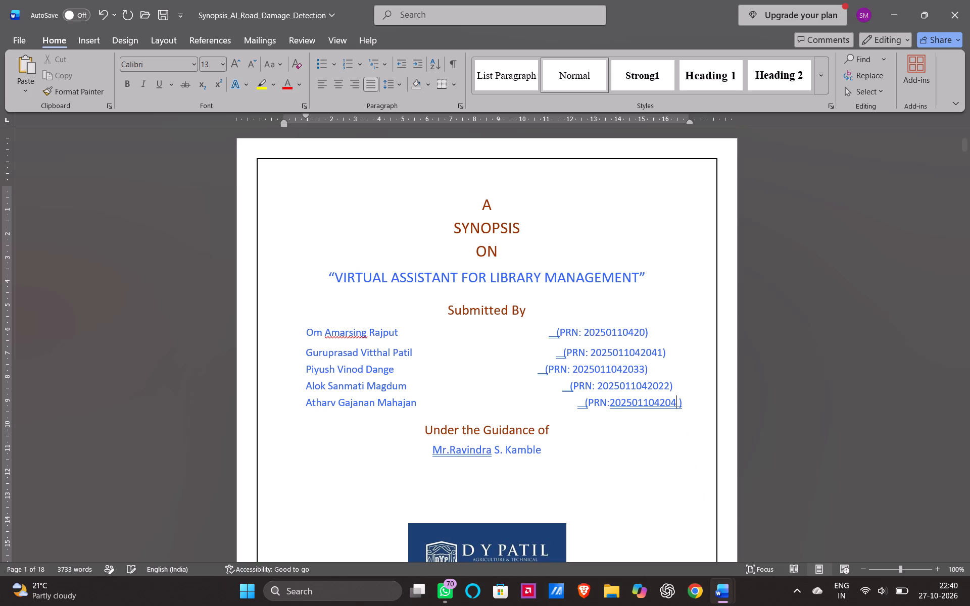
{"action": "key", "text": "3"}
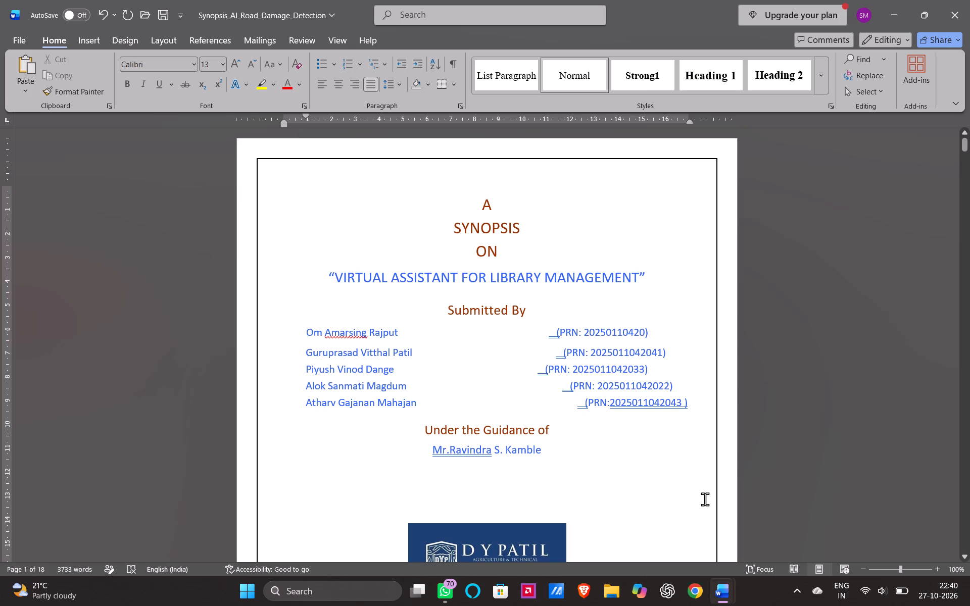
{"action": "key", "text": "BackSpace"}
{"action": "key", "text": "BackSpace"}
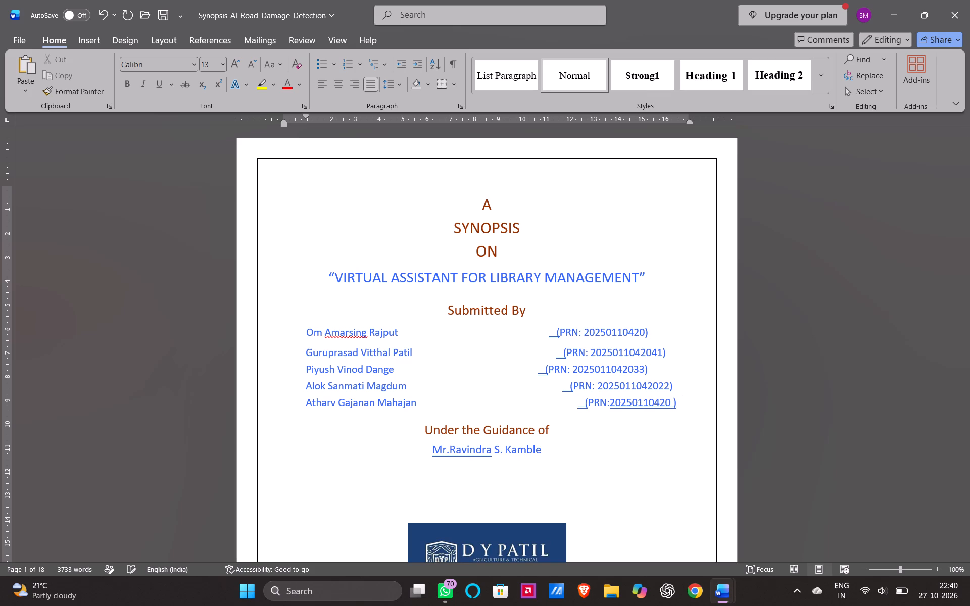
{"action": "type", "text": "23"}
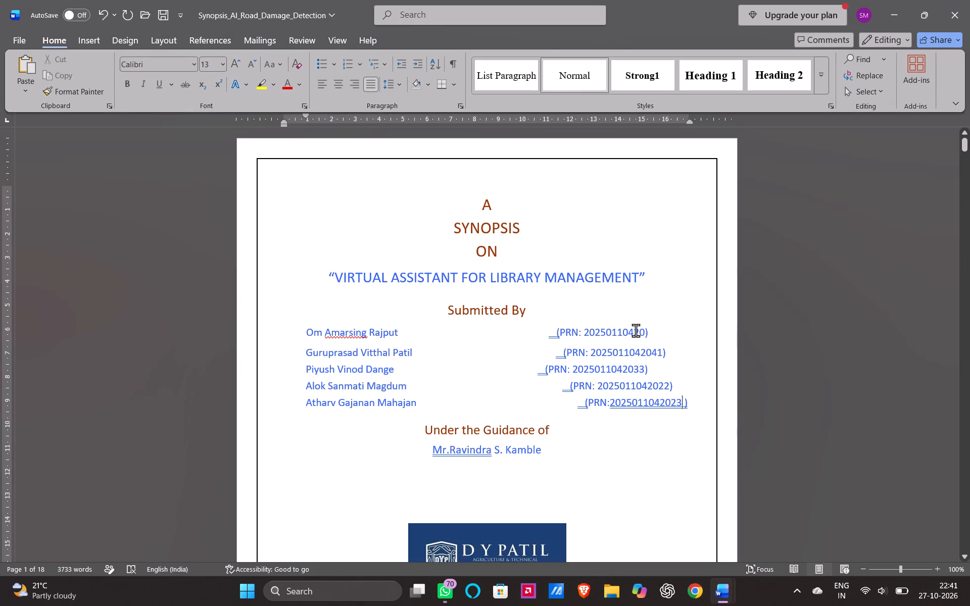
Complete the first submitter's PRN with the ending digits of that member's PRN on the library project's front page.
{"action": "left_click", "coordinate": [645, 332]}
{"action": "key", "text": "BackSpace"}
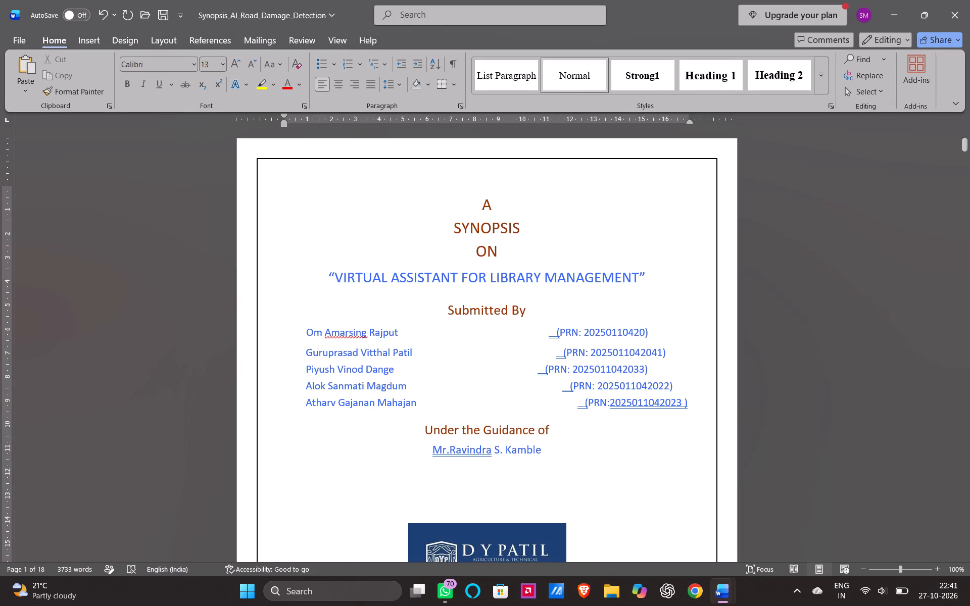
{"action": "key", "text": "BackSpace"}
{"action": "key", "text": "Clear"}
{"action": "key", "text": "Left"}
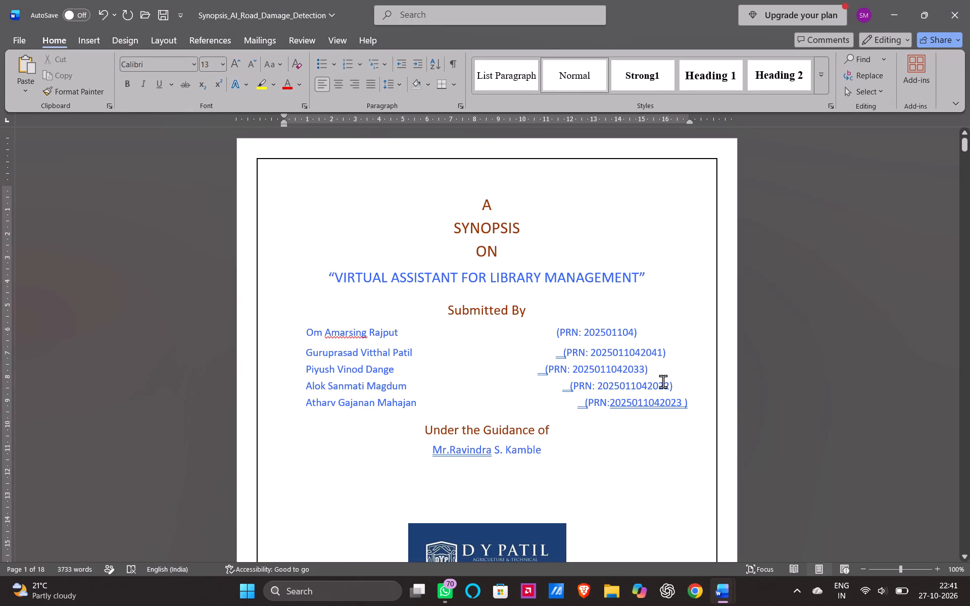
{"action": "key", "text": "Clear"}
{"action": "key", "text": "Right"}
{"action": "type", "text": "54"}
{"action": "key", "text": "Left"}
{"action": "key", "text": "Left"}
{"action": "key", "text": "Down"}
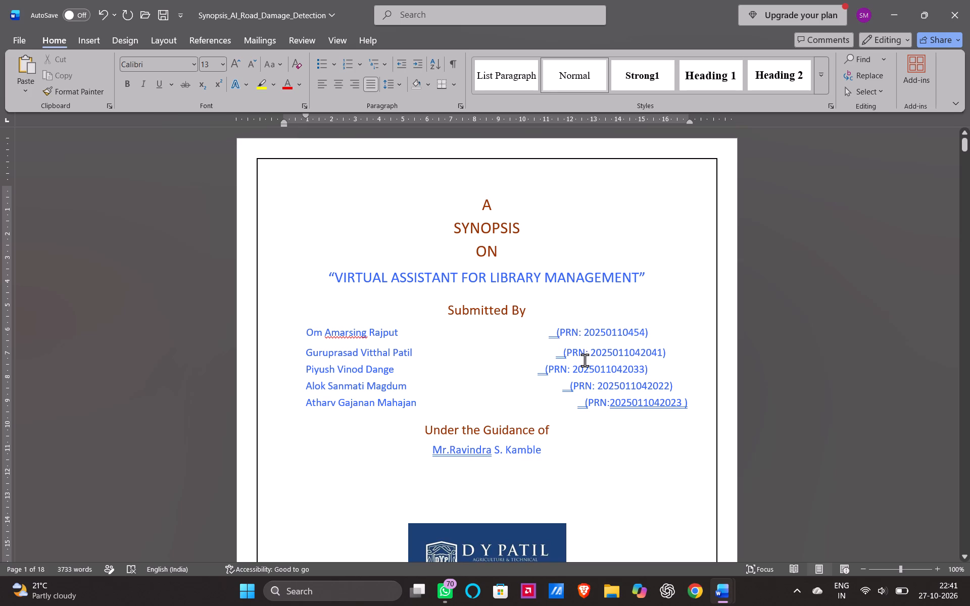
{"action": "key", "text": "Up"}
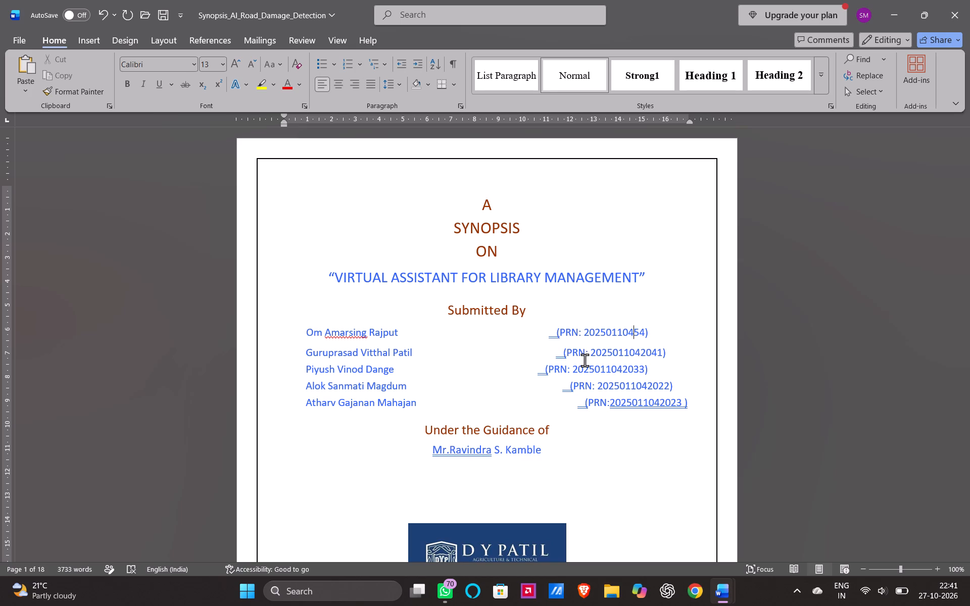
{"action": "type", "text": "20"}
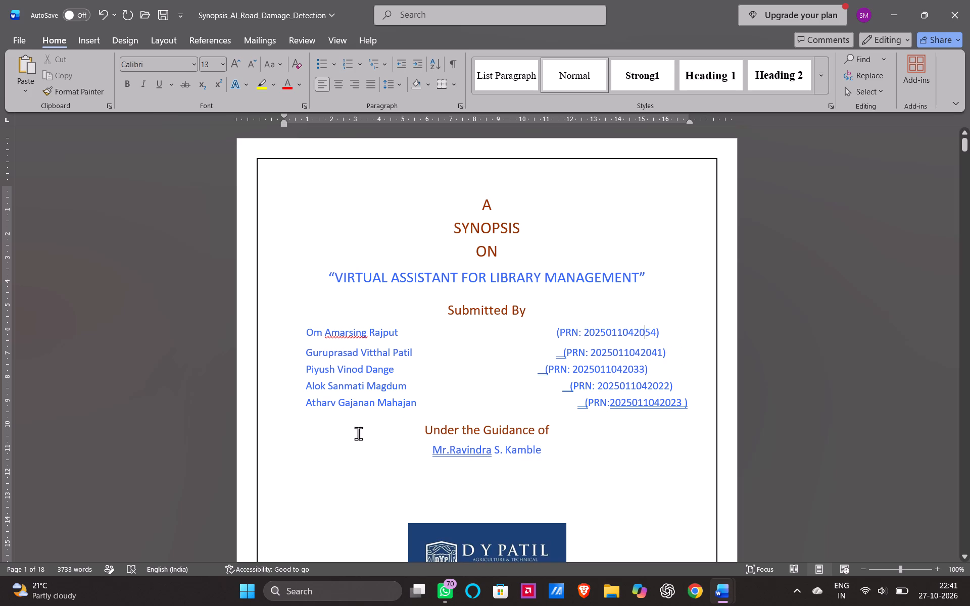
Replace the last two digits of the third submitter's PRN with those of the newly listed member.
{"action": "left_click", "coordinate": [643, 372]}
{"action": "key", "text": "BackSpace"}
{"action": "key", "text": "BackSpace"}
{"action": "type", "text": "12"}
{"action": "right_click_drag", "start_coordinate": [653, 425], "coordinate": [642, 421]}
{"action": "left_click", "coordinate": [832, 333]}
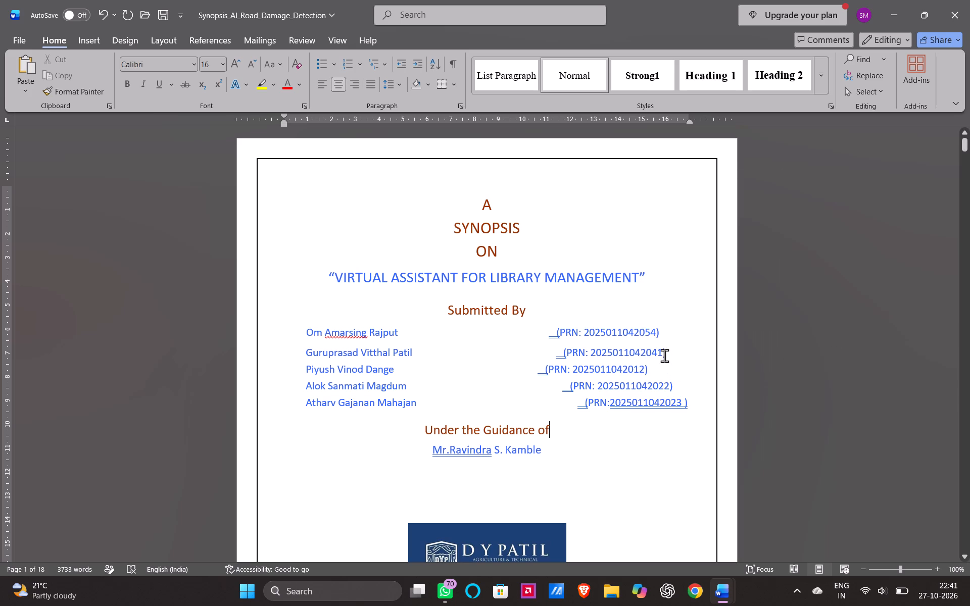
Replace the last two digits of the second submitter's PRN with those of the newly listed member.
{"action": "left_click", "coordinate": [663, 351]}
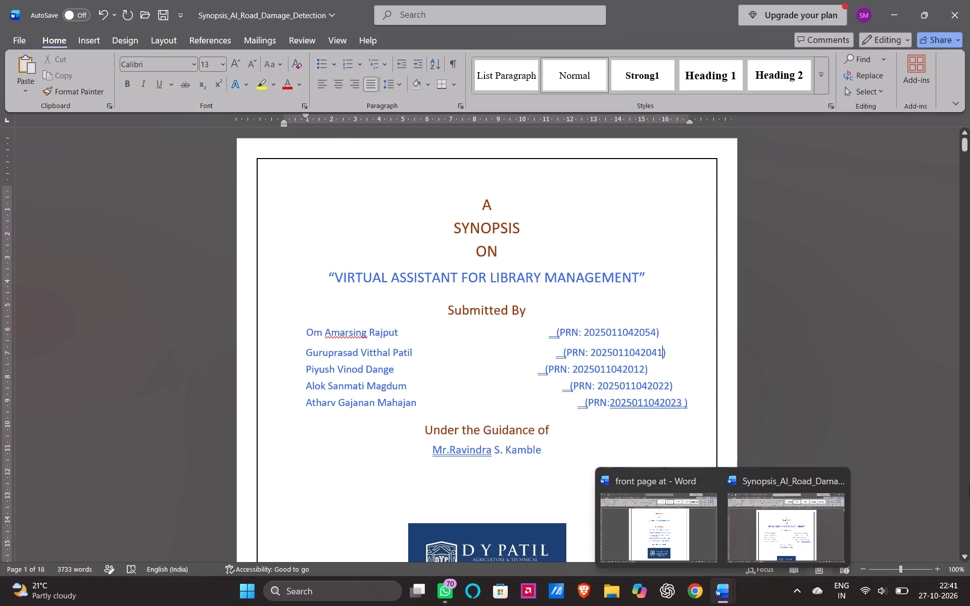
{"action": "key", "text": "BackSpace"}
{"action": "key", "text": "BackSpace"}
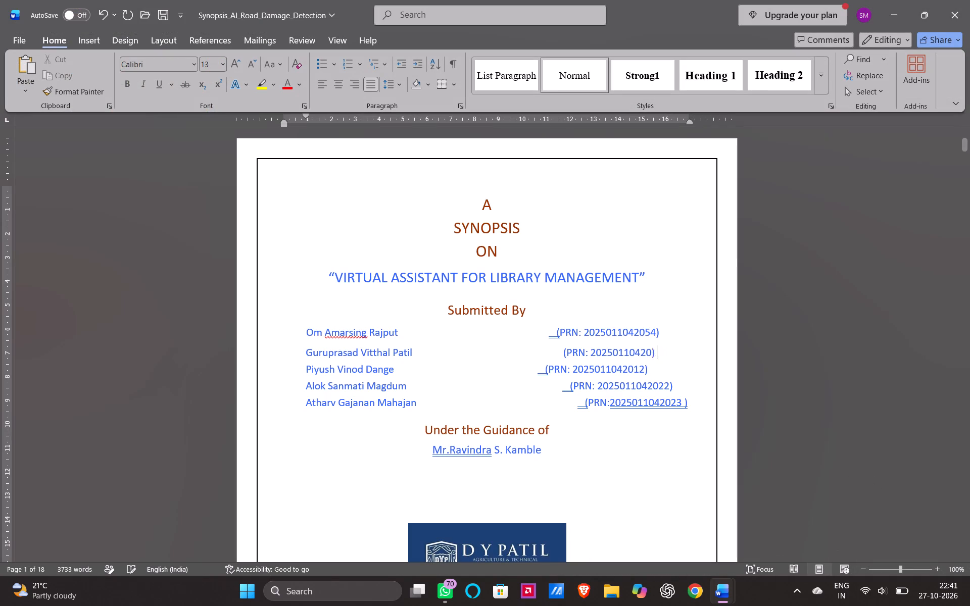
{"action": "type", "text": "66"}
Adjust the spaces before the second and third submitters' PRN entries to line them up with the first entry.
{"action": "left_click", "coordinate": [563, 354]}
{"action": "key", "text": "BackSpace"}
{"action": "key", "text": "BackSpace"}
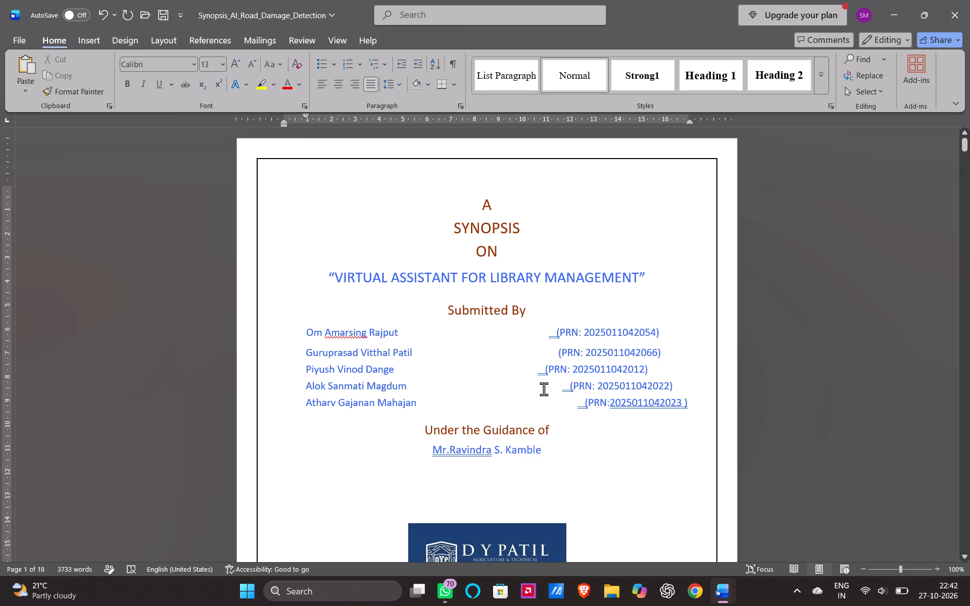
{"action": "left_click", "coordinate": [544, 371]}
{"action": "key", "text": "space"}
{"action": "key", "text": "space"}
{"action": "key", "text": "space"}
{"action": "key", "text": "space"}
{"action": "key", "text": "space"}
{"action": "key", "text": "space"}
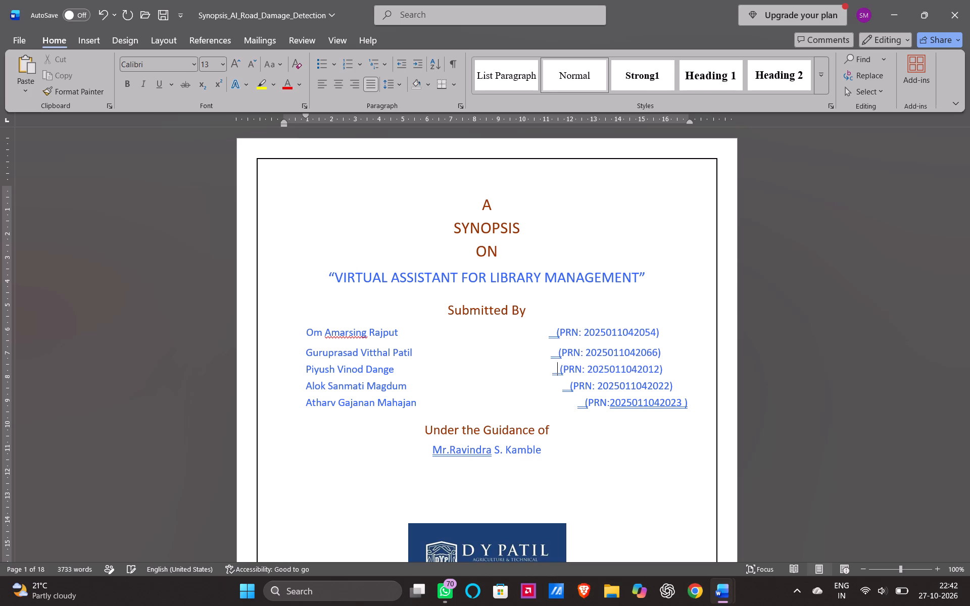
Adjust the spaces before the fourth and first submitters' PRN entries to line them up with the second and third.
{"action": "left_click", "coordinate": [571, 393]}
{"action": "key", "text": "BackSpace"}
{"action": "key", "text": "BackSpace"}
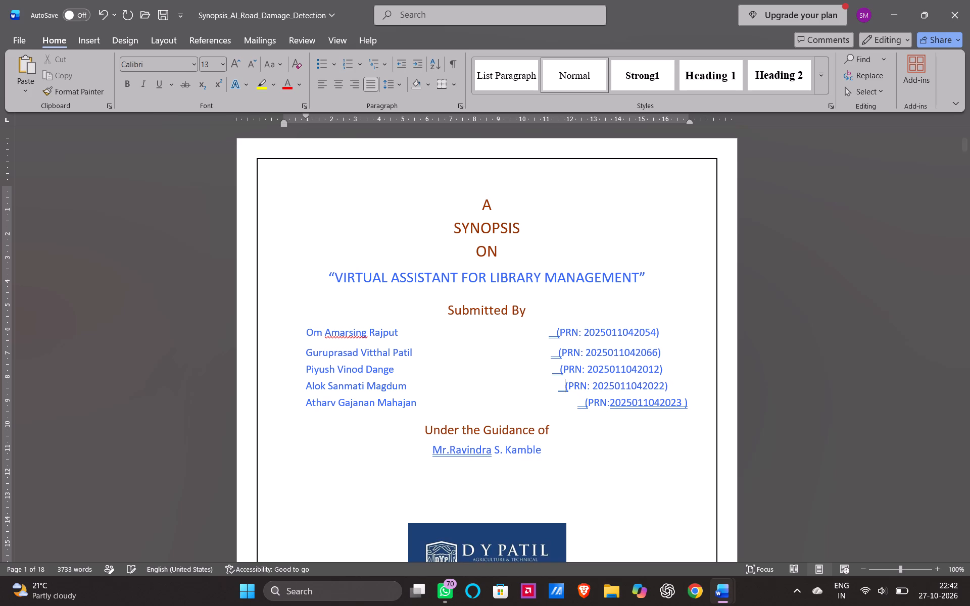
{"action": "key", "text": "BackSpace"}
{"action": "key", "text": "BackSpace"}
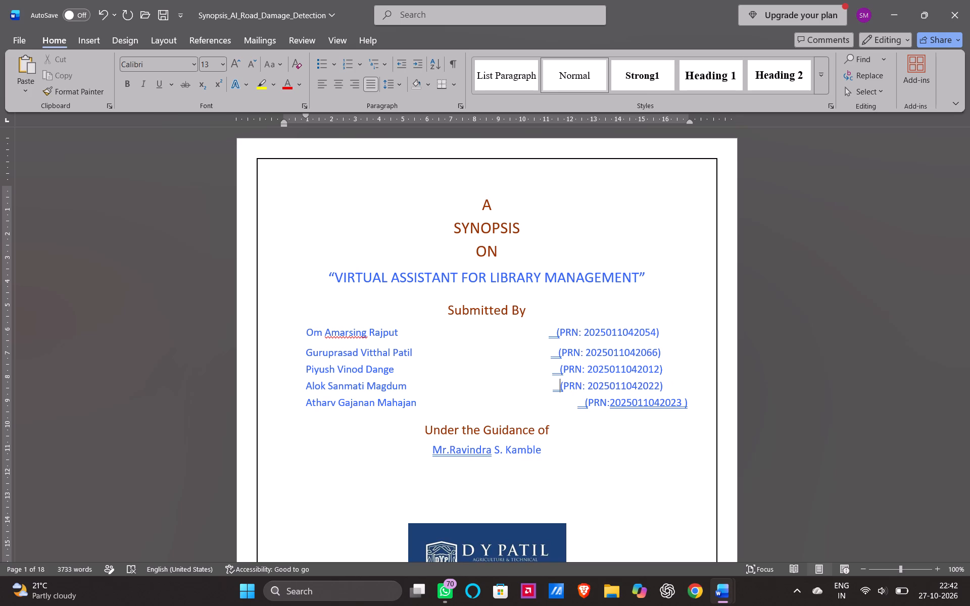
{"action": "left_click", "coordinate": [558, 335]}
{"action": "key", "text": "Left"}
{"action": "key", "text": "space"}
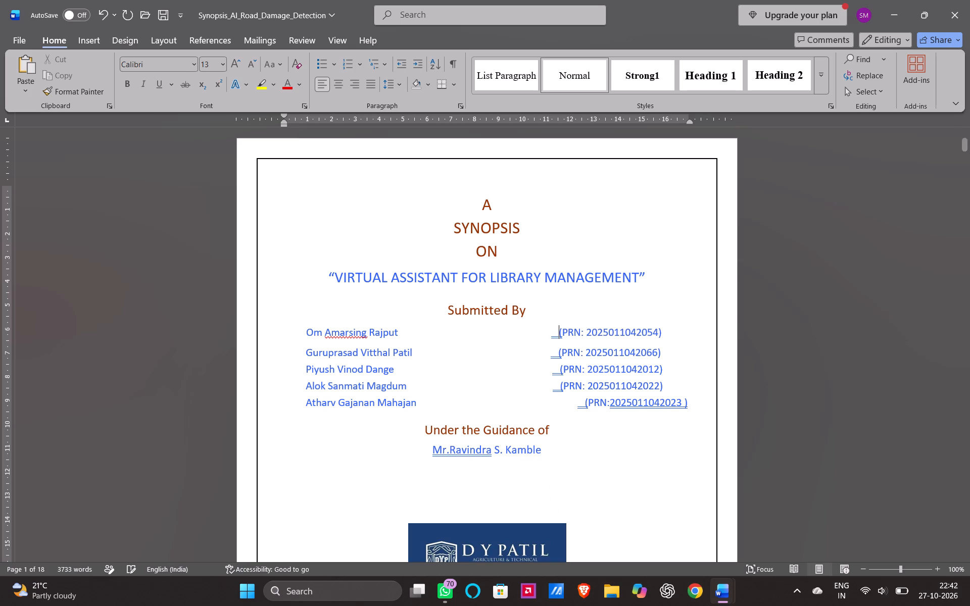
Reduce the spaces before the fifth submitter's PRN entry to line it up with the entries above.
{"action": "left_click", "coordinate": [584, 409]}
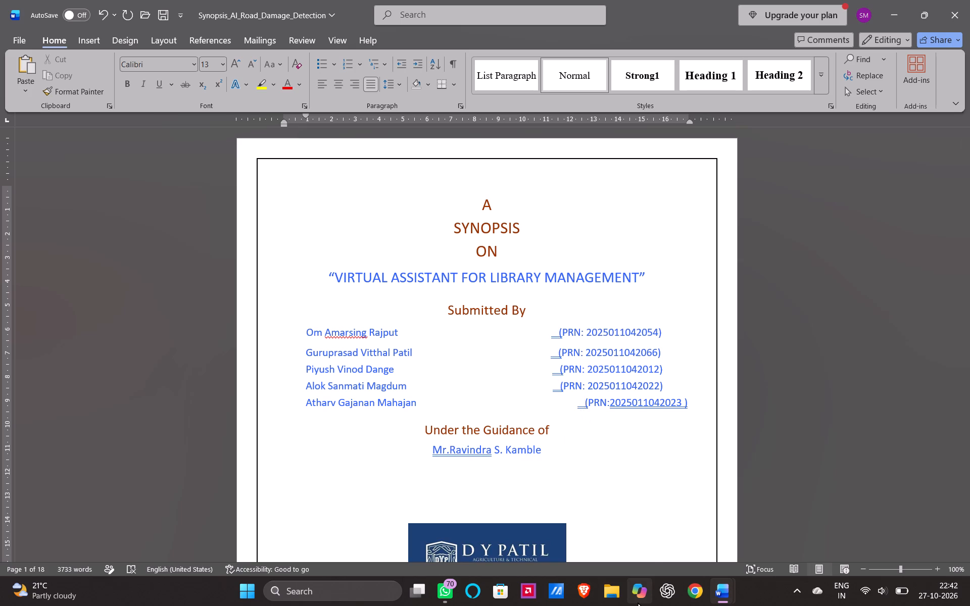
{"action": "key", "text": "BackSpace"}
{"action": "key", "text": "BackSpace"}
{"action": "key", "text": "BackSpace"}
{"action": "key", "text": "BackSpace"}
{"action": "key", "text": "BackSpace"}
{"action": "key", "text": "BackSpace"}
{"action": "key", "text": "BackSpace"}
{"action": "key", "text": "BackSpace"}
{"action": "key", "text": "BackSpace"}
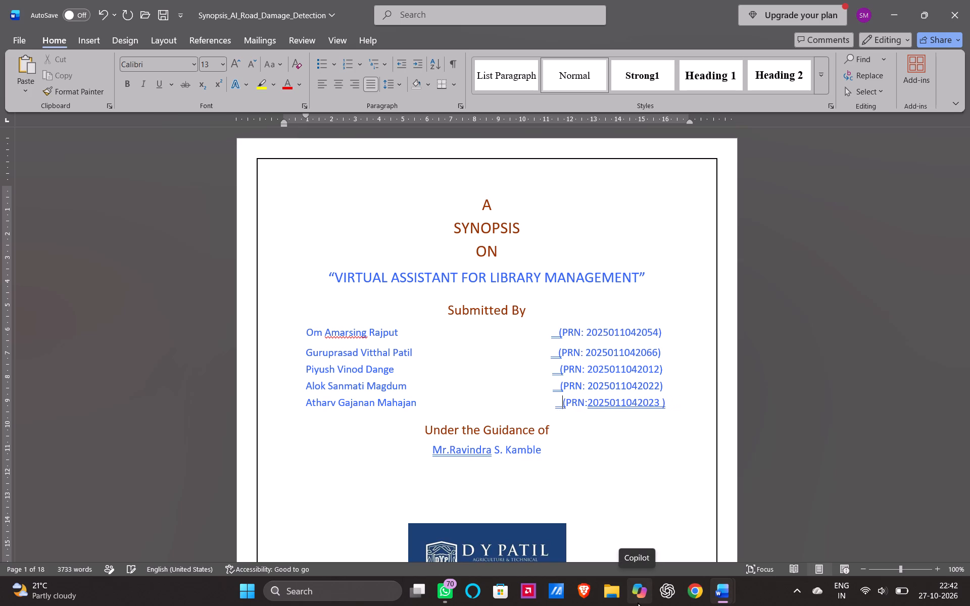
{"action": "key", "text": "BackSpace"}
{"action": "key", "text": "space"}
Replace the guide's first name under "Under the Guidance of" with the new guide's first name, keeping the "Mr." title.
{"action": "left_click", "coordinate": [672, 503]}
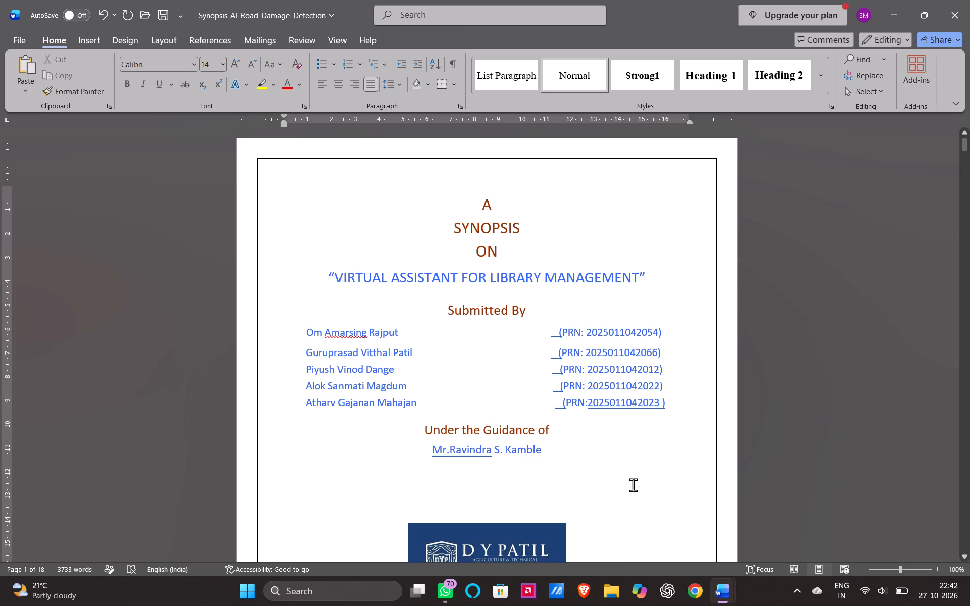
{"action": "left_click", "coordinate": [494, 452]}
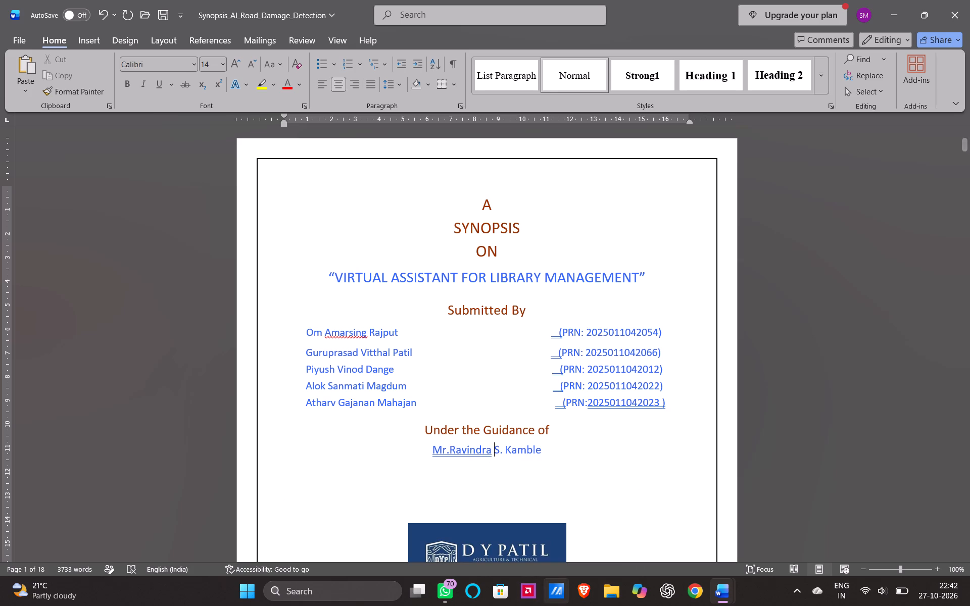
{"action": "key", "text": "Left"}
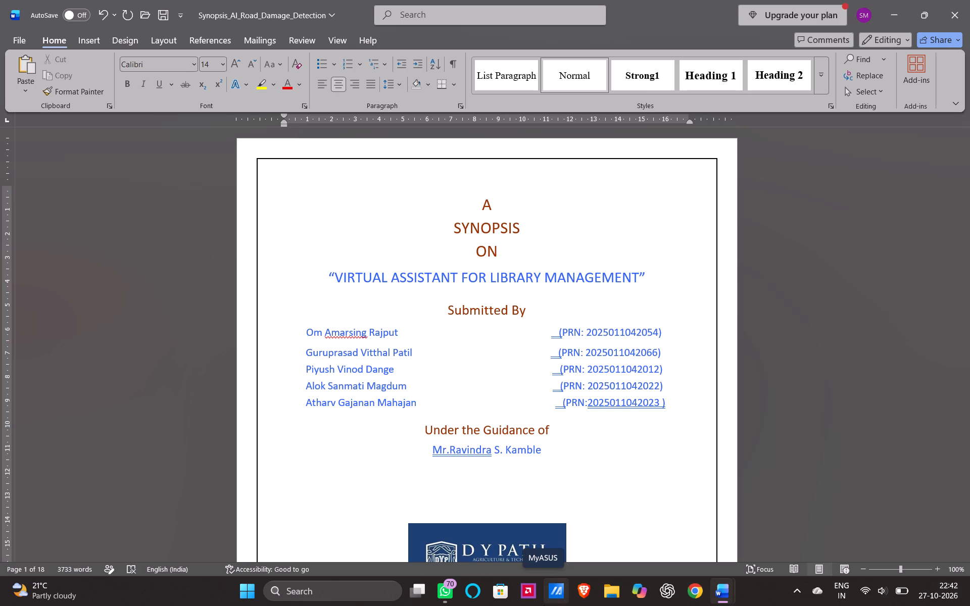
{"action": "key", "text": "BackSpace"}
{"action": "key", "text": "BackSpace"}
{"action": "key", "text": "BackSpace"}
{"action": "key", "text": "BackSpace"}
{"action": "key", "text": "BackSpace"}
{"action": "key", "text": "BackSpace"}
{"action": "key", "text": "BackSpace"}
{"action": "key", "text": "BackSpace"}
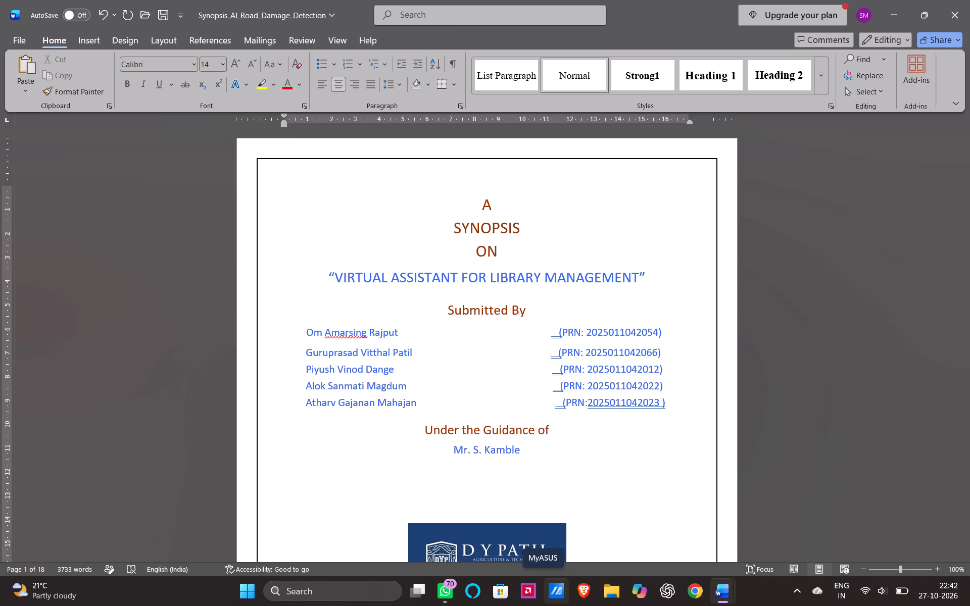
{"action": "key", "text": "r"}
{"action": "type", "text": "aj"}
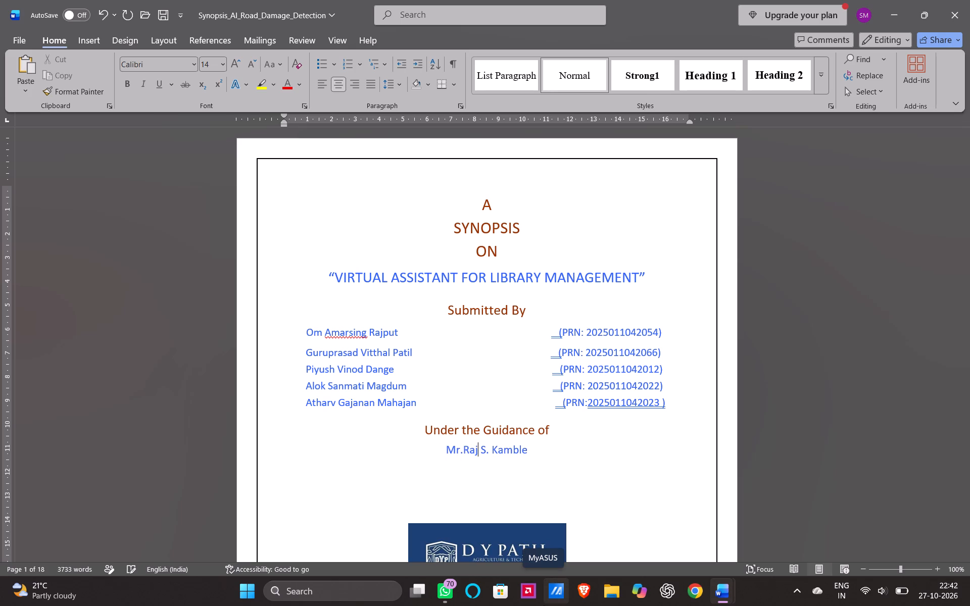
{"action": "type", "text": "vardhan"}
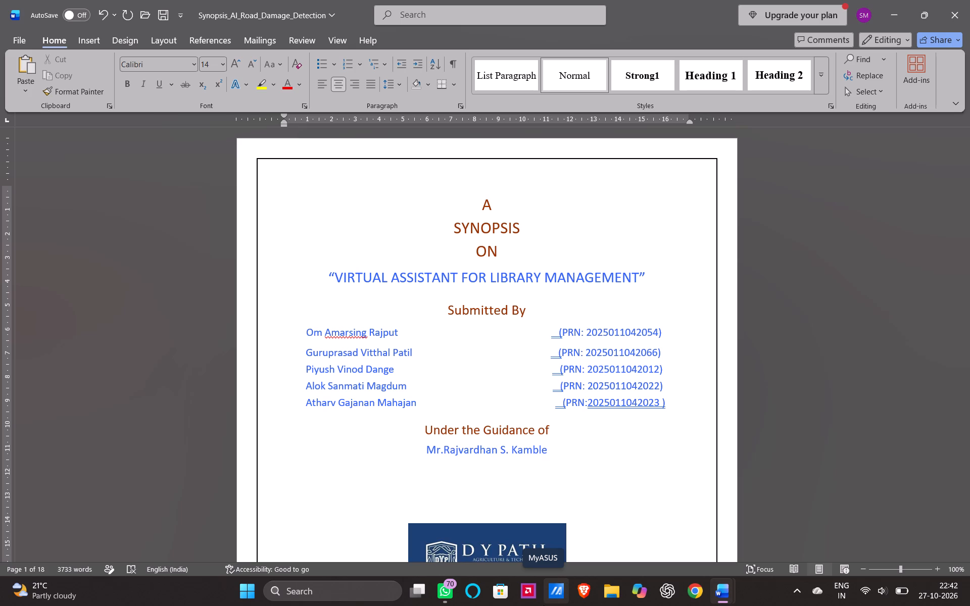
Replace the guide's surname after the middle initial "S." with the new guide's surname.
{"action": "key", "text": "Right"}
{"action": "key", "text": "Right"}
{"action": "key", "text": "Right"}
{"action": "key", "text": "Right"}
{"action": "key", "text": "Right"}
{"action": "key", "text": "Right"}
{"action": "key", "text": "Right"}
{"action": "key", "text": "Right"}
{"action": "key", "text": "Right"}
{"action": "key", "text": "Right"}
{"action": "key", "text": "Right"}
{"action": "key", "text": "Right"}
{"action": "left_click", "coordinate": [551, 449]}
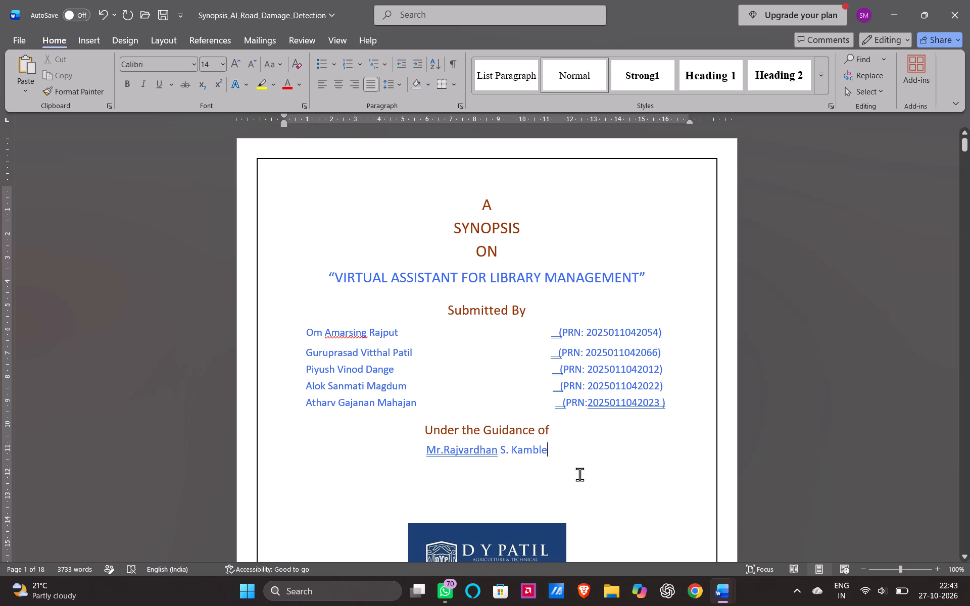
{"action": "key", "text": "BackSpace"}
{"action": "key", "text": "BackSpace"}
{"action": "key", "text": "BackSpace"}
{"action": "key", "text": "BackSpace"}
{"action": "key", "text": "BackSpace"}
{"action": "key", "text": "BackSpace"}
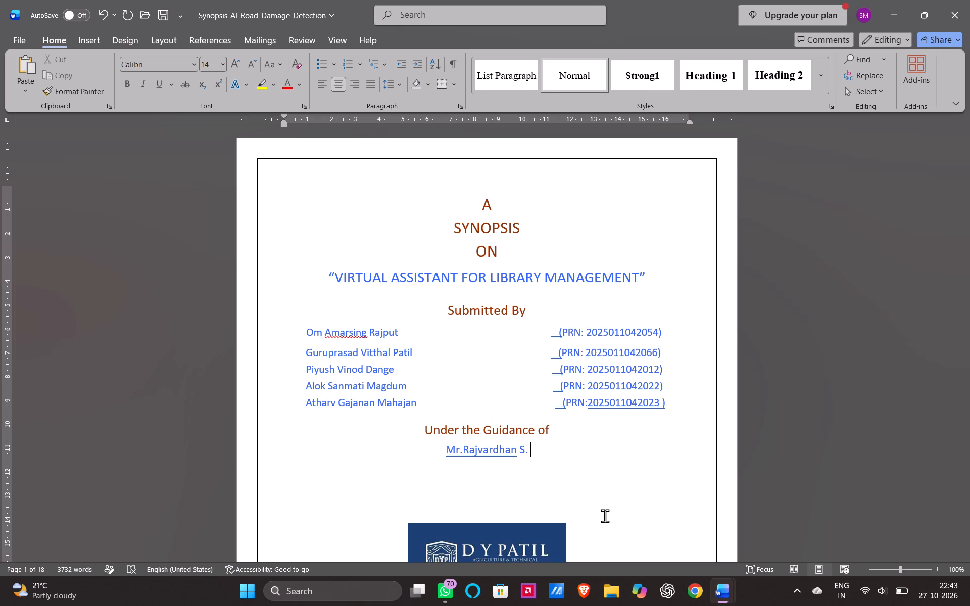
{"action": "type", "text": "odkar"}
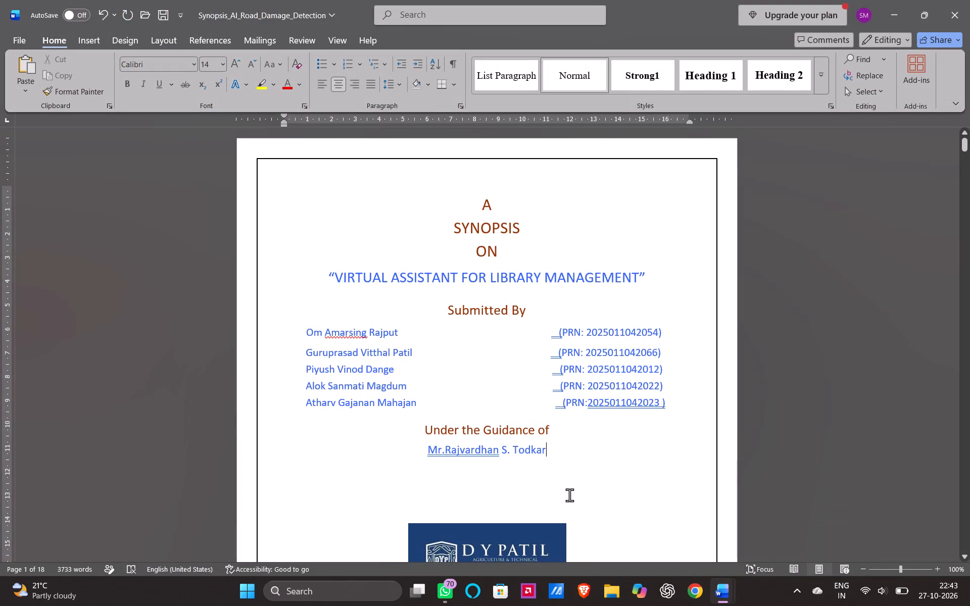
Look through the rest of the cover page, the index table and the start of the Introduction section.
{"action": "scroll", "coordinate": [554, 509], "scroll_direction": "down", "scroll_amount": 5}
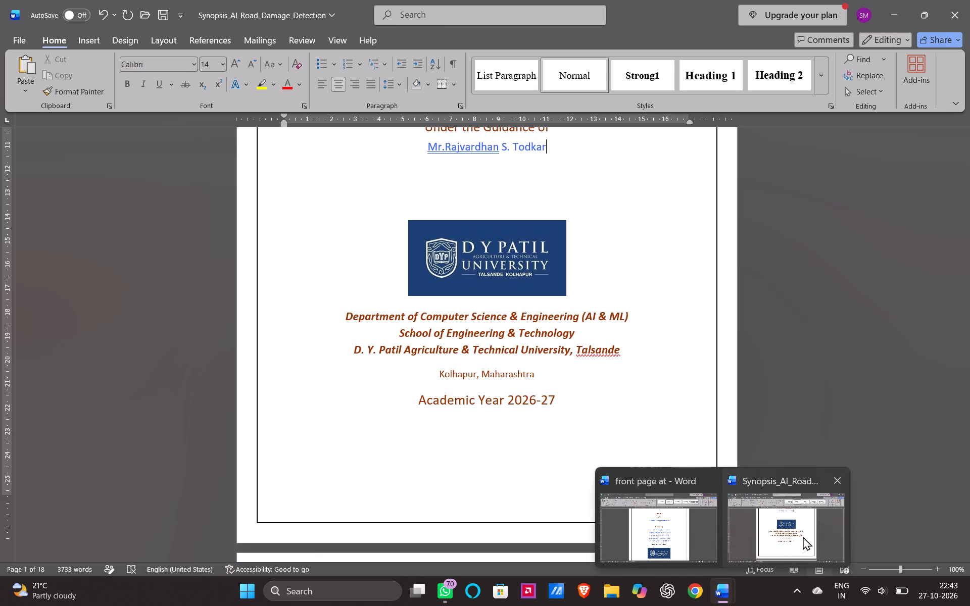
{"action": "left_click", "coordinate": [802, 536]}
{"action": "scroll", "coordinate": [579, 463], "scroll_direction": "down", "scroll_amount": 3}
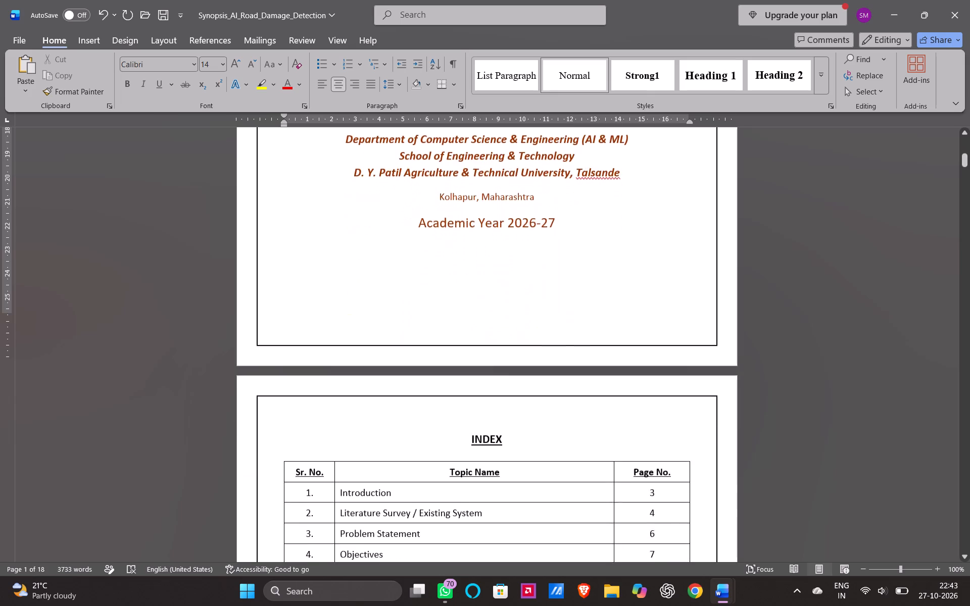
{"action": "scroll", "coordinate": [578, 462], "scroll_direction": "down", "scroll_amount": 4}
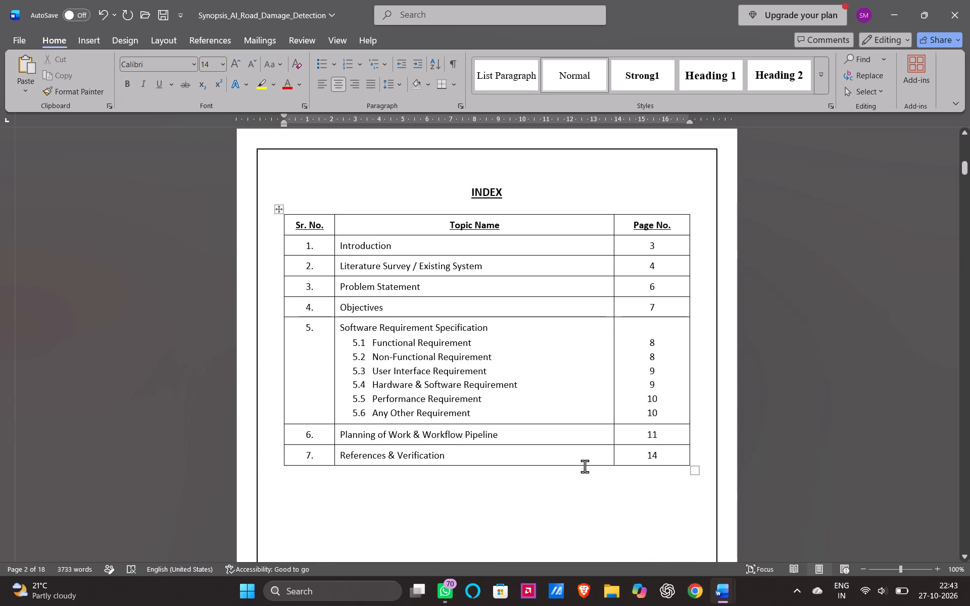
{"action": "scroll", "coordinate": [585, 466], "scroll_direction": "down", "scroll_amount": 2}
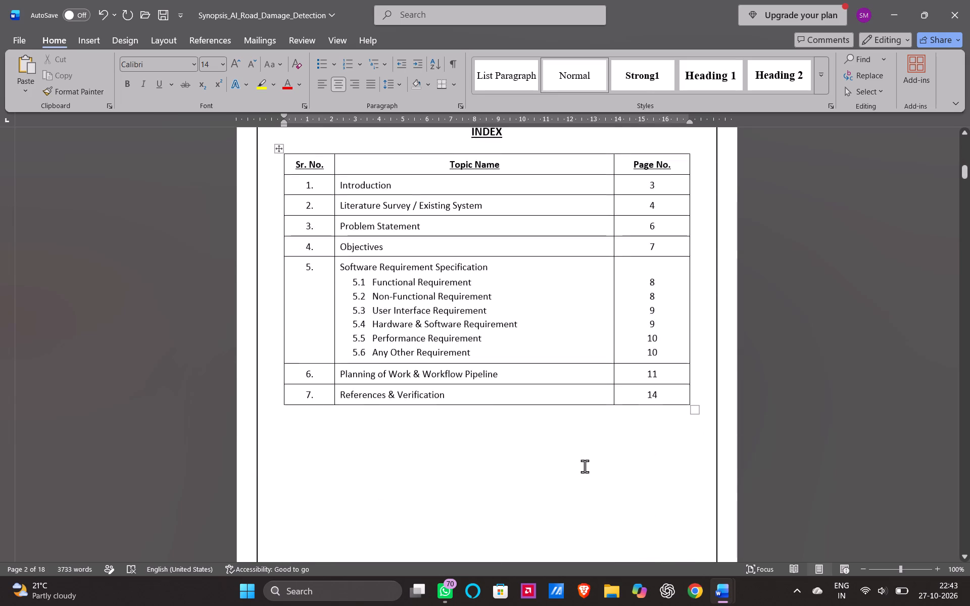
{"action": "scroll", "coordinate": [585, 466], "scroll_direction": "down", "scroll_amount": 6}
{"action": "scroll", "coordinate": [585, 466], "scroll_direction": "up", "scroll_amount": 4}
{"action": "scroll", "coordinate": [585, 466], "scroll_direction": "down", "scroll_amount": 7}
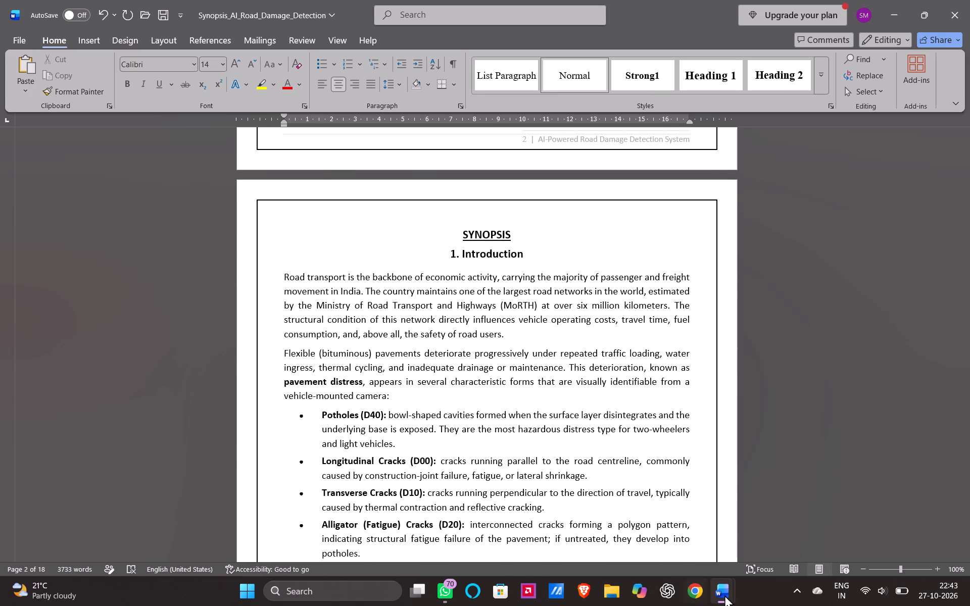
Switch to the "front page at" document.
{"action": "left_click", "coordinate": [674, 540]}
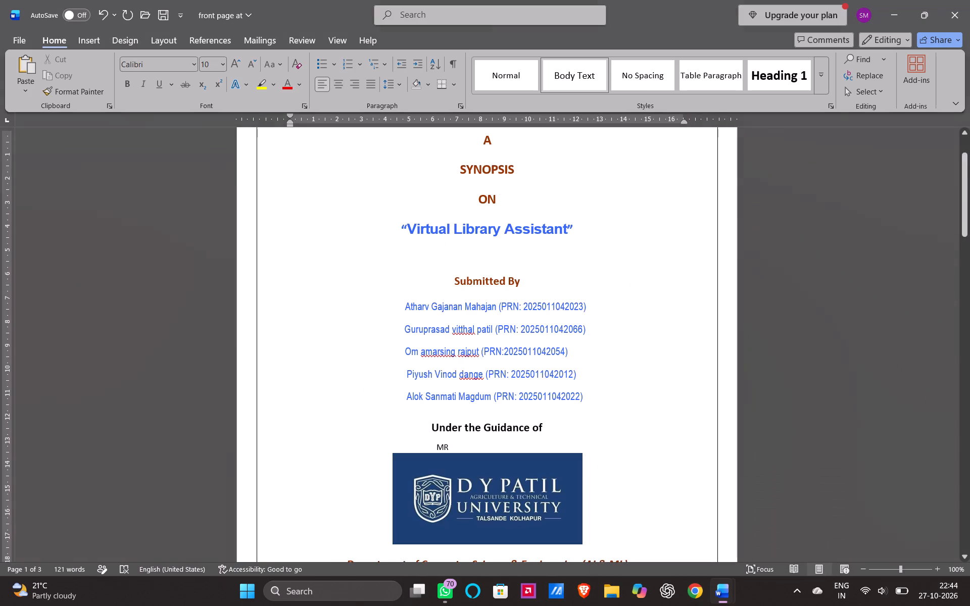
Look through the pages of the "front page at" document, including its index table and cover page.
{"action": "scroll", "coordinate": [640, 514], "scroll_direction": "down", "scroll_amount": 16}
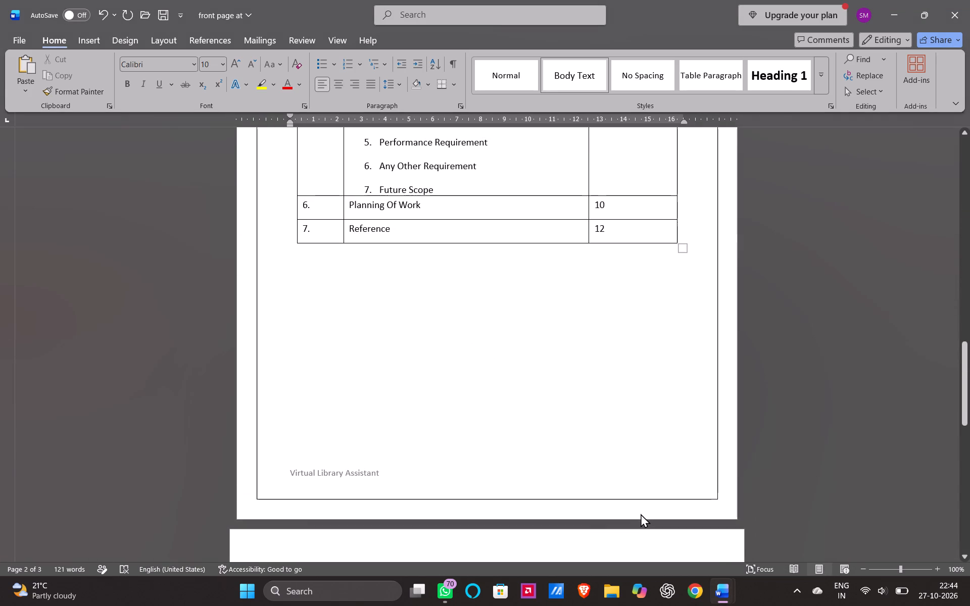
{"action": "scroll", "coordinate": [641, 514], "scroll_direction": "down", "scroll_amount": 18}
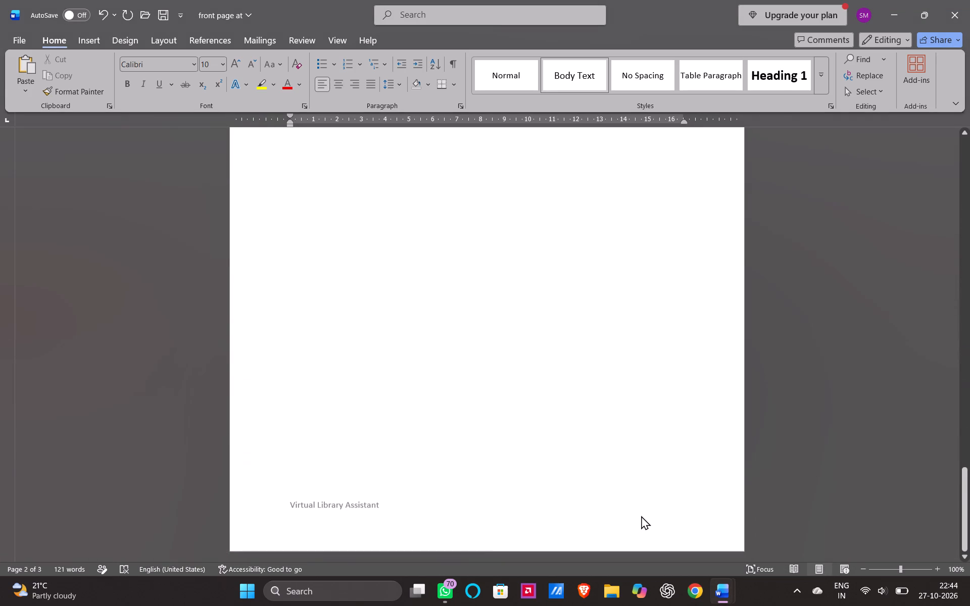
{"action": "scroll", "coordinate": [641, 516], "scroll_direction": "down", "scroll_amount": 8}
{"action": "scroll", "coordinate": [643, 518], "scroll_direction": "up", "scroll_amount": 19}
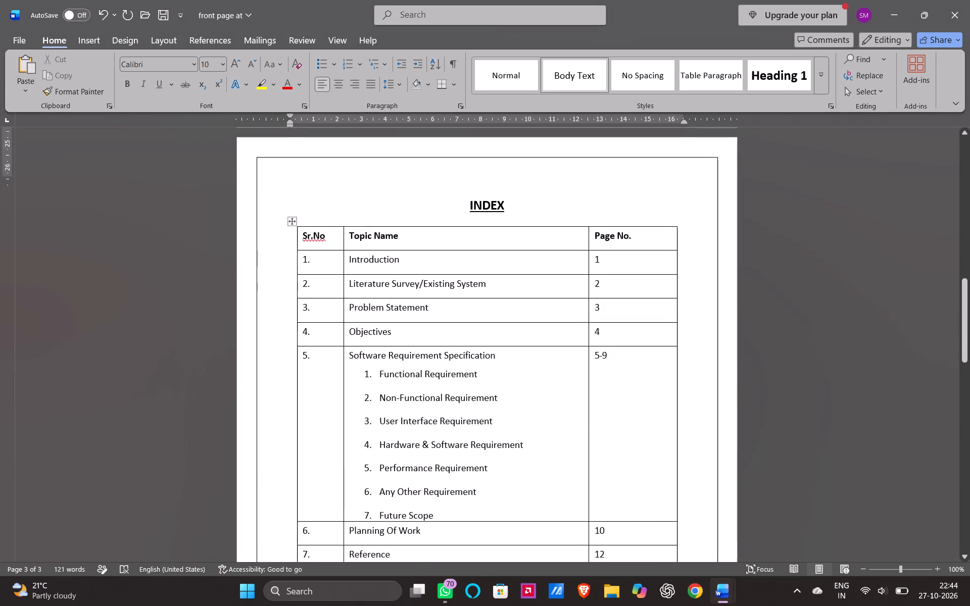
{"action": "scroll", "coordinate": [644, 517], "scroll_direction": "up", "scroll_amount": 11}
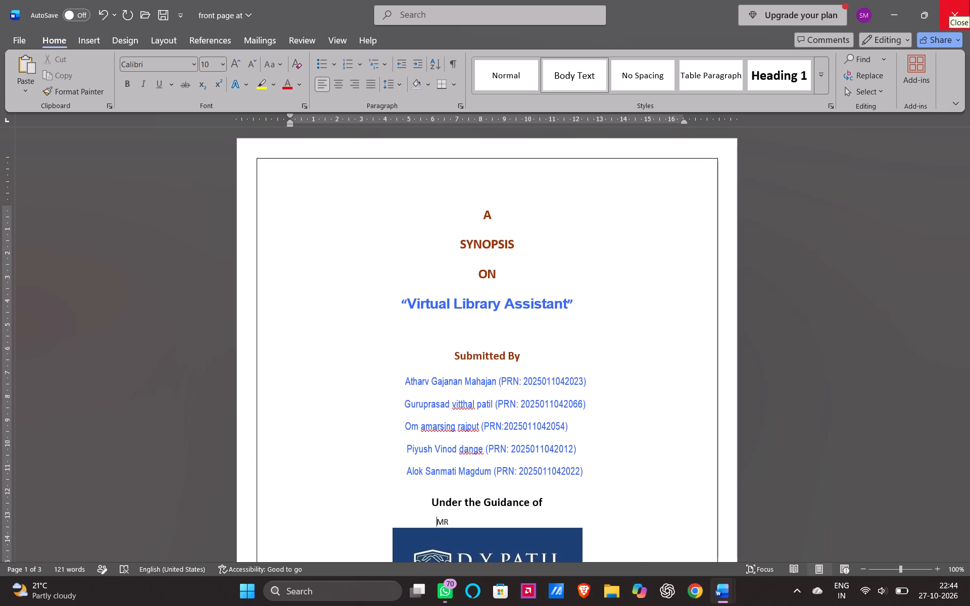
Close the "front page at" document without saving its changes.
{"action": "left_click", "coordinate": [969, 0]}
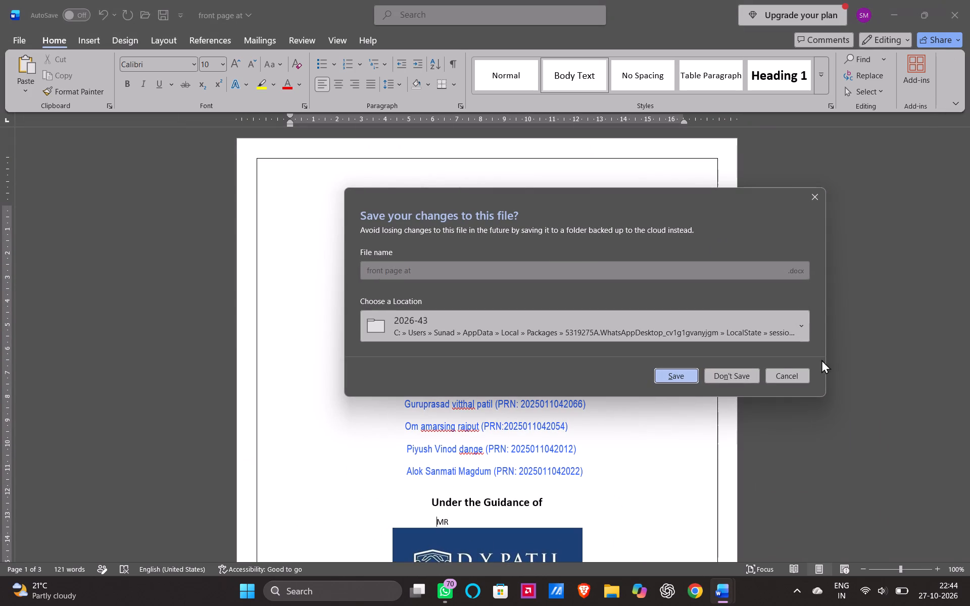
{"action": "left_click", "coordinate": [738, 376]}
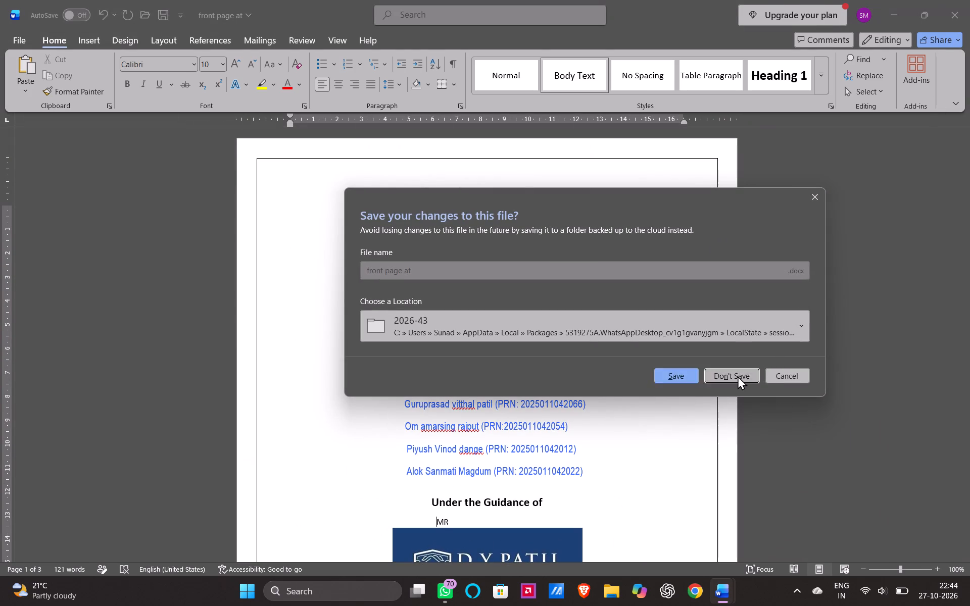
Review the road damage synopsis's cover page, index table and the start of its Introduction section.
{"action": "scroll", "coordinate": [617, 403], "scroll_direction": "up", "scroll_amount": 14}
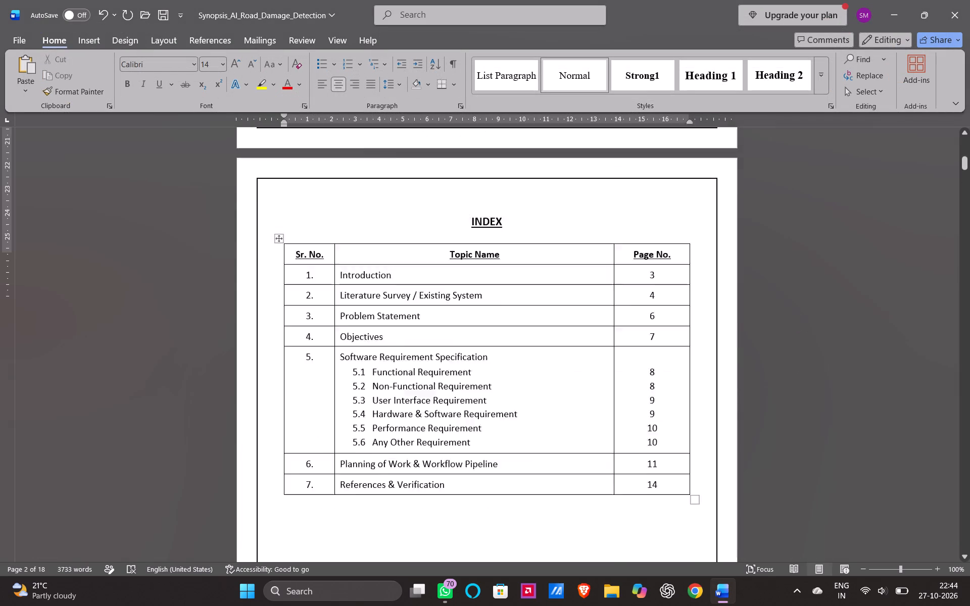
{"action": "scroll", "coordinate": [620, 399], "scroll_direction": "up", "scroll_amount": 11}
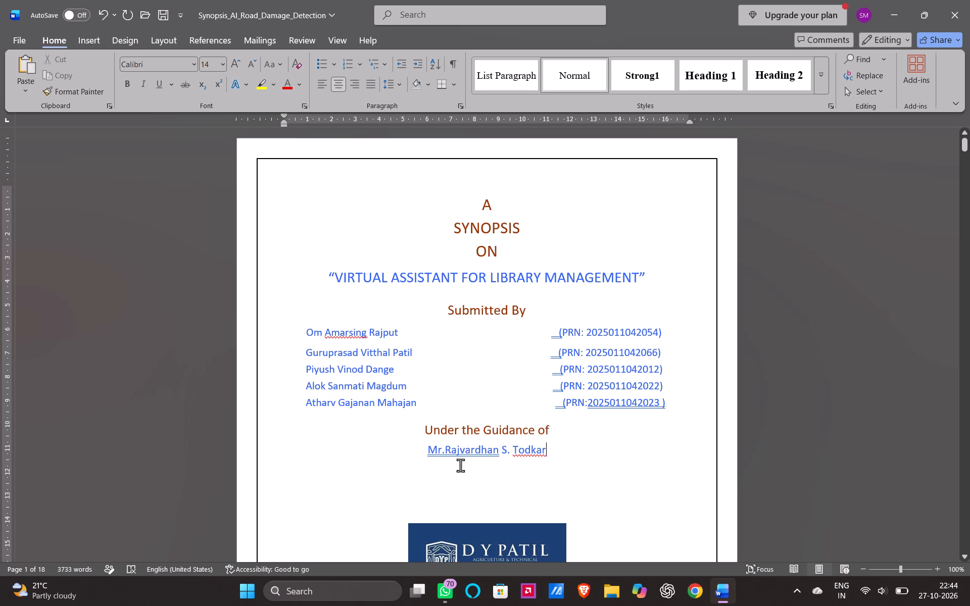
{"action": "scroll", "coordinate": [455, 482], "scroll_direction": "down", "scroll_amount": 5}
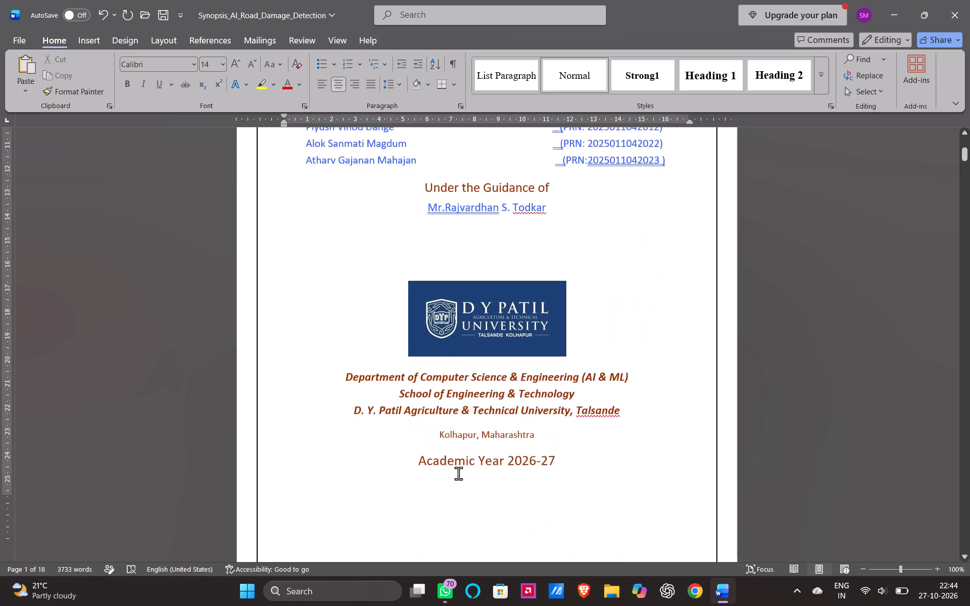
{"action": "scroll", "coordinate": [459, 473], "scroll_direction": "down", "scroll_amount": 11}
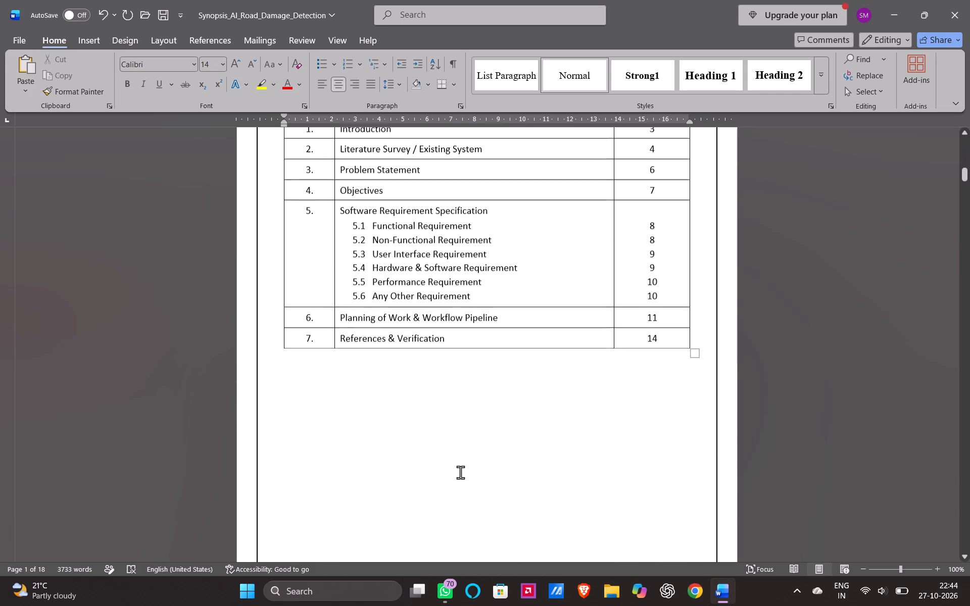
{"action": "scroll", "coordinate": [462, 471], "scroll_direction": "down", "scroll_amount": 8}
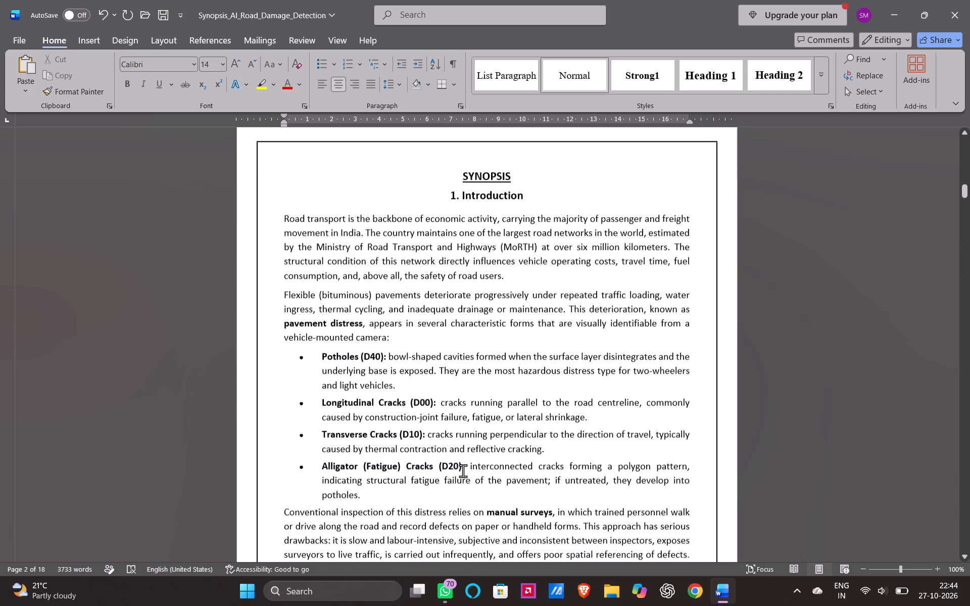
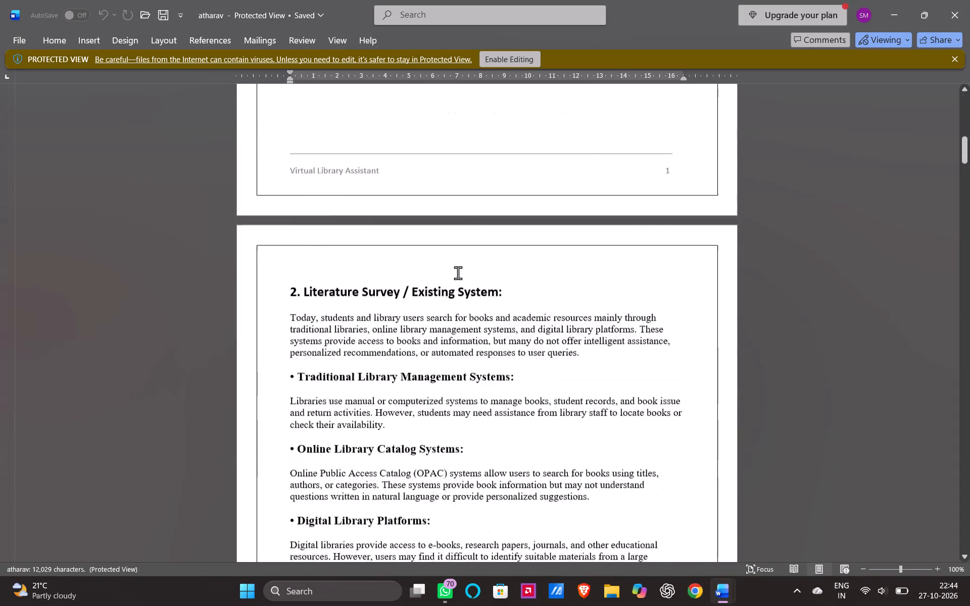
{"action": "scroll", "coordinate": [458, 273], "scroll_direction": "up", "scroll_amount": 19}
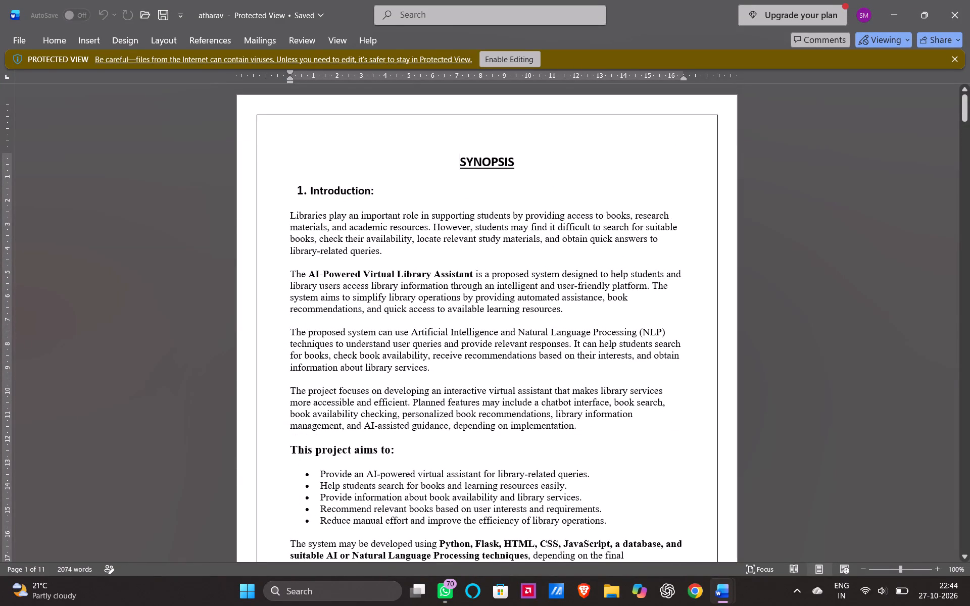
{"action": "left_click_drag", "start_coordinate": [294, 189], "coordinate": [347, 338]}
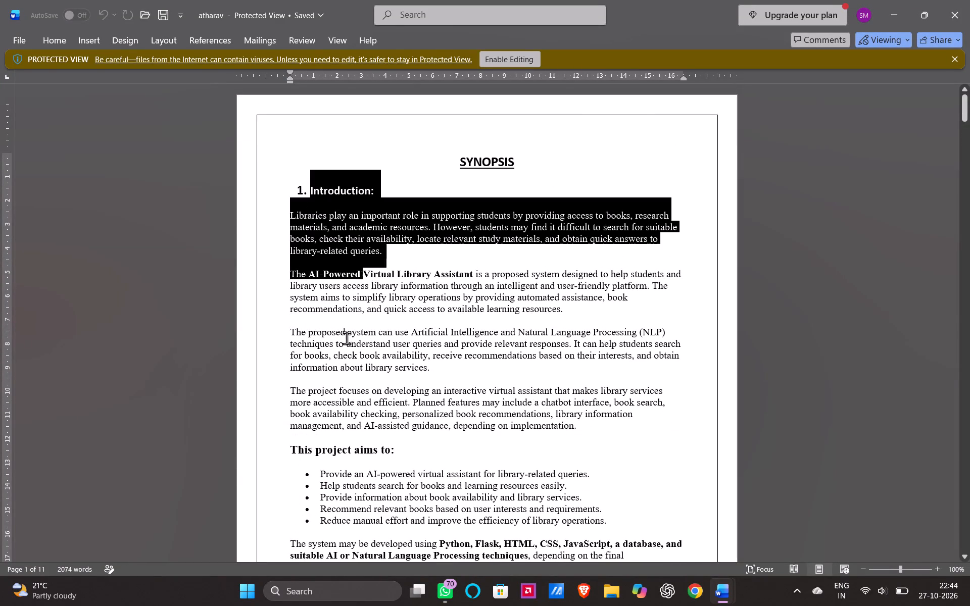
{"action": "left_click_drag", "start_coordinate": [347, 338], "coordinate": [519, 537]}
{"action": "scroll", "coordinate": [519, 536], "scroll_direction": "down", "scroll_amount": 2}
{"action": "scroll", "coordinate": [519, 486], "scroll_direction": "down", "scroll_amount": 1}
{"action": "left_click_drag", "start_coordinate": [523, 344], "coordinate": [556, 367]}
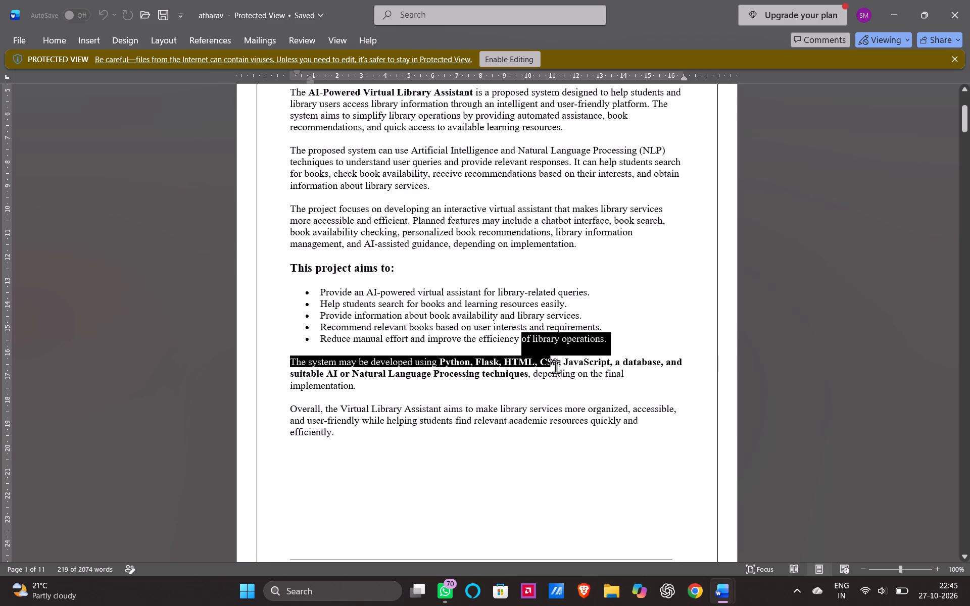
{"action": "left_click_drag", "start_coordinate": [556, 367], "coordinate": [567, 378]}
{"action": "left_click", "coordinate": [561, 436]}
Copy the entire Introduction section of the "atharav" document, from its heading through the closing "Overall" paragraph.
{"action": "scroll", "coordinate": [564, 468], "scroll_direction": "up", "scroll_amount": 6}
{"action": "scroll", "coordinate": [568, 465], "scroll_direction": "down", "scroll_amount": 11}
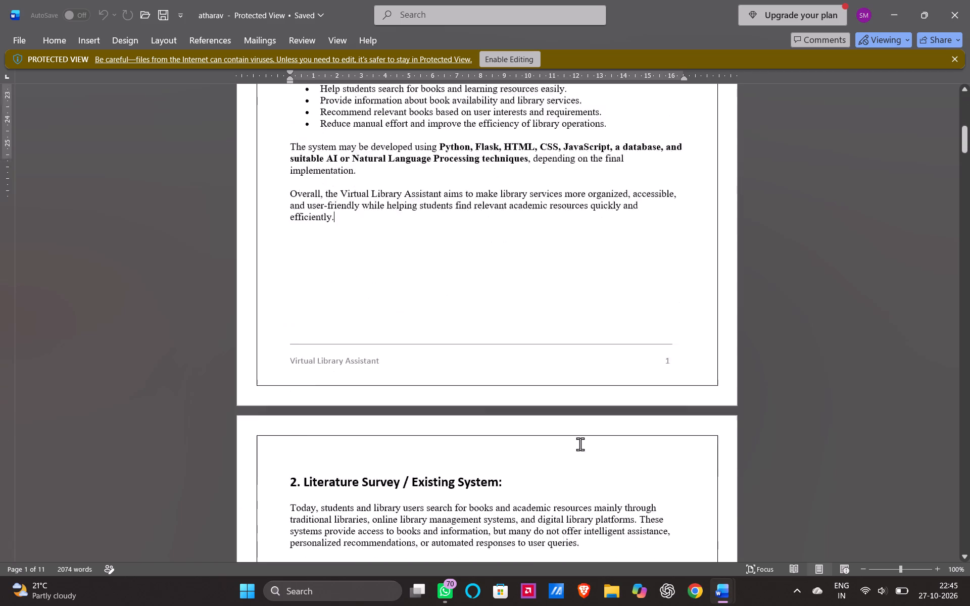
{"action": "scroll", "coordinate": [580, 444], "scroll_direction": "down", "scroll_amount": 2}
{"action": "scroll", "coordinate": [580, 444], "scroll_direction": "up", "scroll_amount": 9}
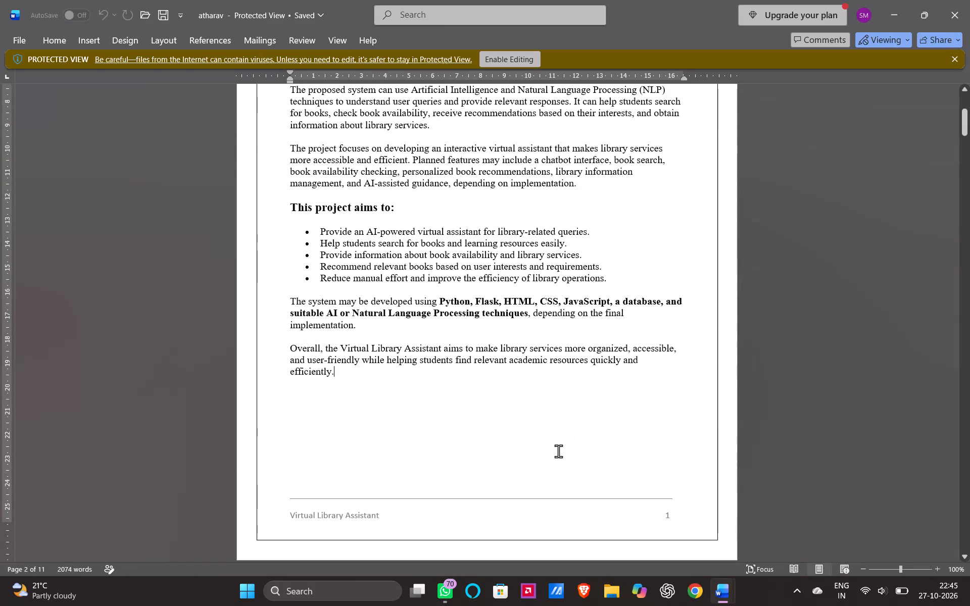
{"action": "left_click_drag", "start_coordinate": [338, 380], "coordinate": [249, 258]}
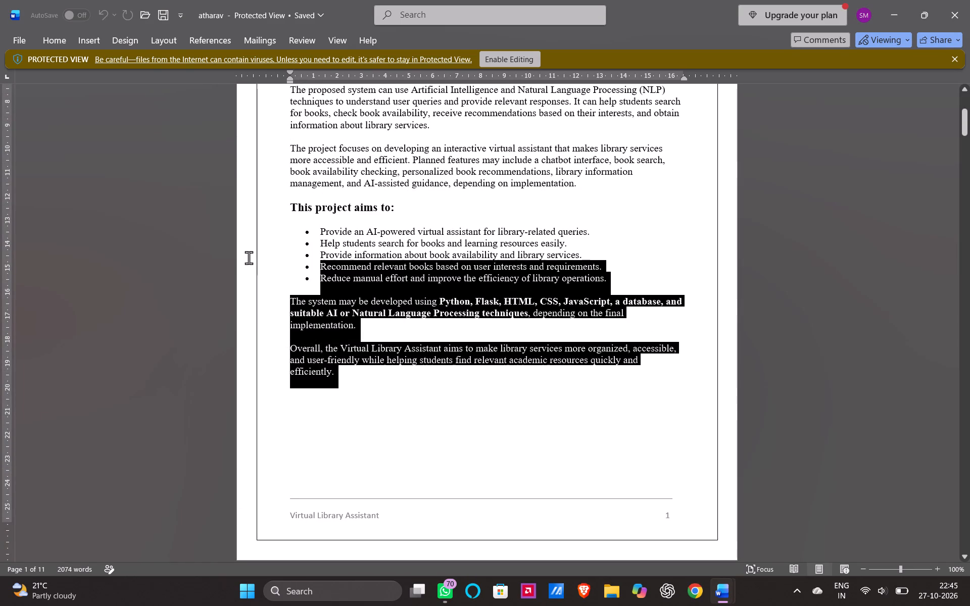
{"action": "left_click_drag", "start_coordinate": [249, 258], "coordinate": [262, 193]}
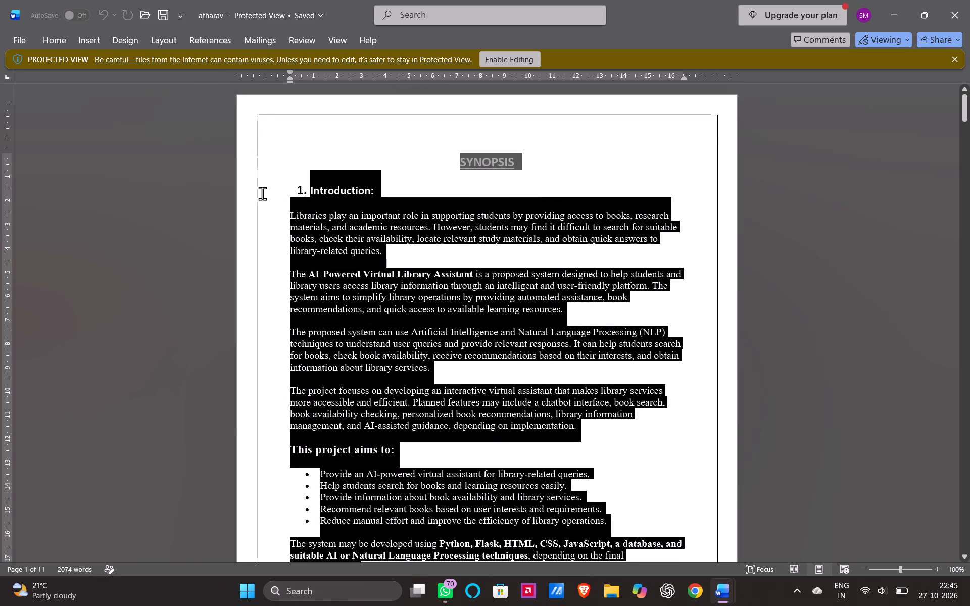
{"action": "left_click_drag", "start_coordinate": [262, 193], "coordinate": [262, 196]}
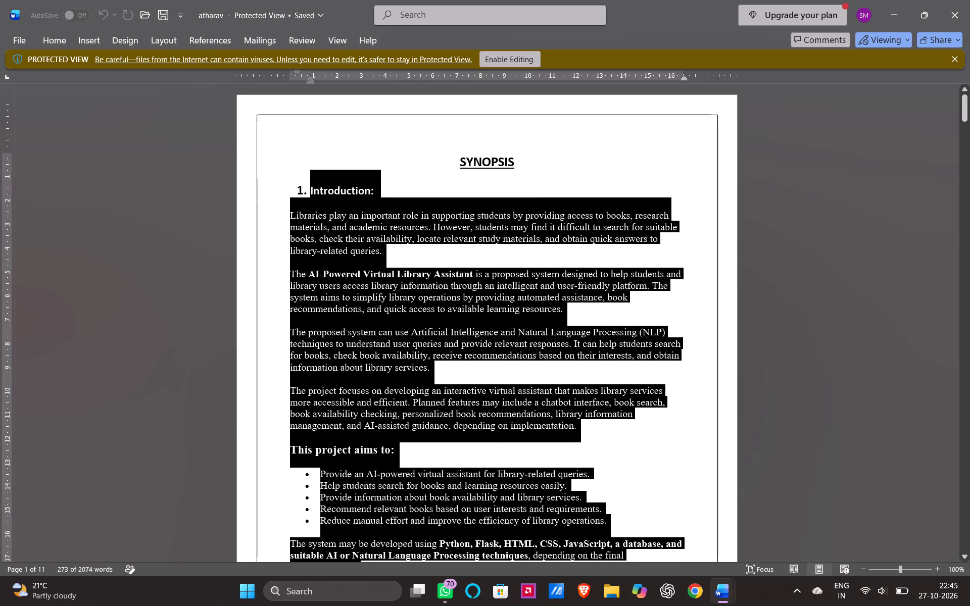
{"action": "key", "text": "ctrl+c"}
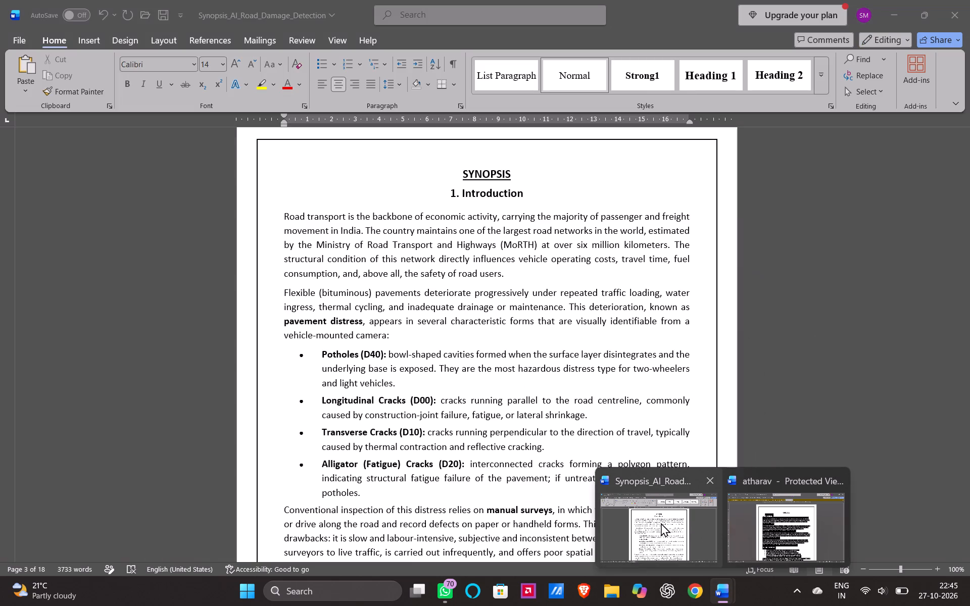
Switch to the "Synopsis_AI_Road_Damage_Detection" document.
{"action": "left_click", "coordinate": [661, 523]}
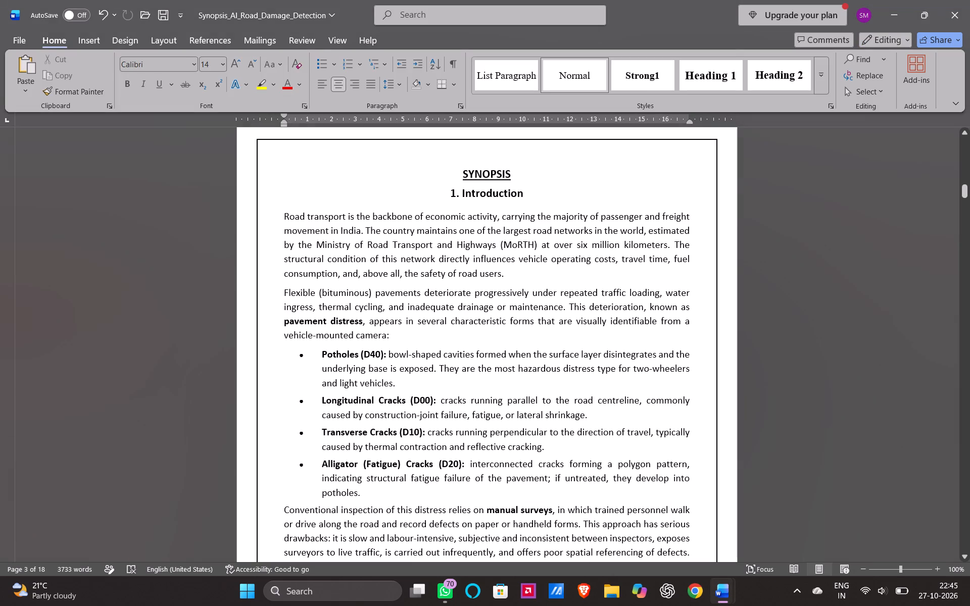
Move the text from the "1. Introduction" heading through the Alligator Cracks bullet to before "System" in the proposed-system paragraph.
{"action": "left_click_drag", "start_coordinate": [280, 210], "coordinate": [285, 217]}
{"action": "left_click", "coordinate": [272, 205]}
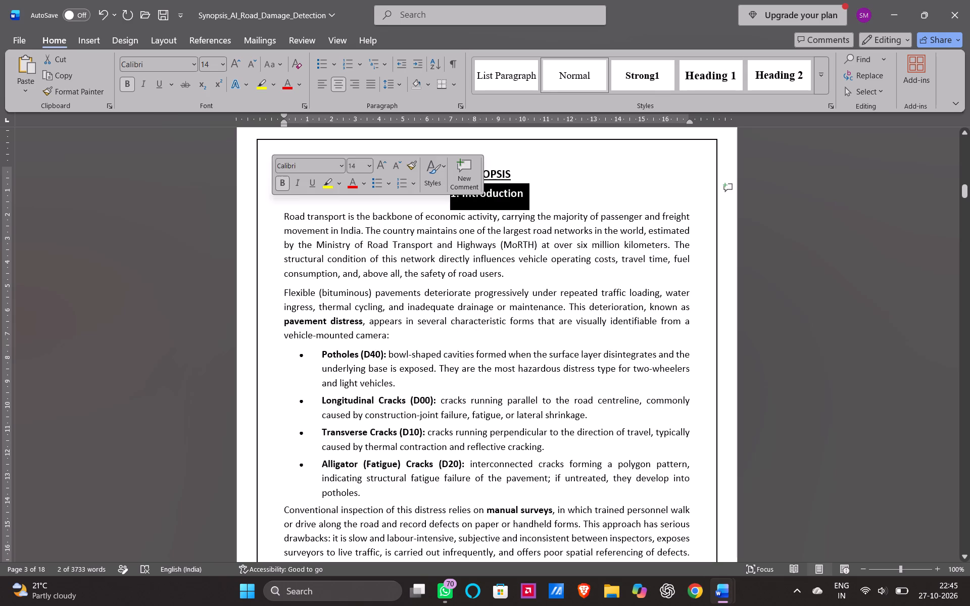
{"action": "left_click", "coordinate": [277, 203]}
{"action": "left_click_drag", "start_coordinate": [345, 192], "coordinate": [449, 364]}
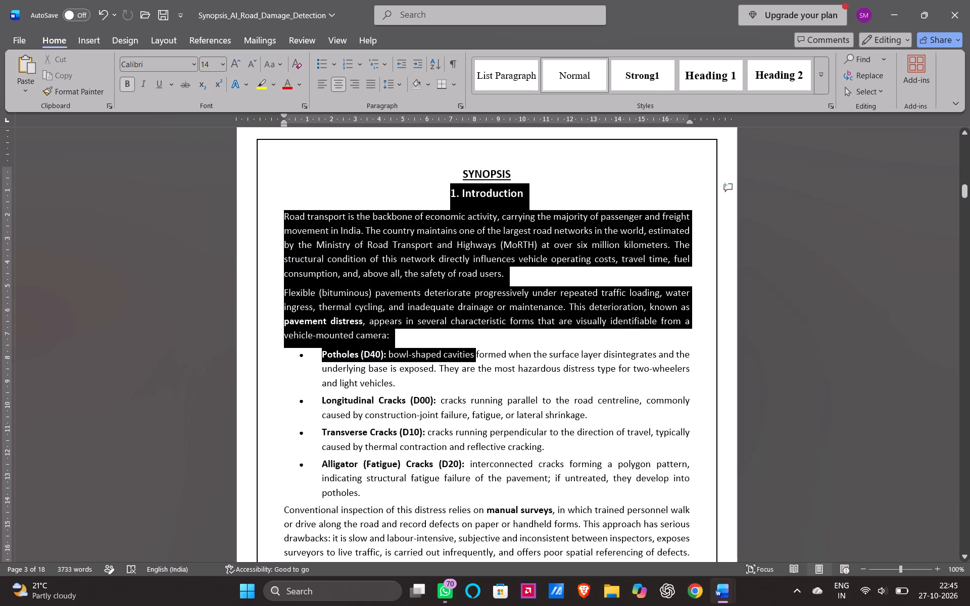
{"action": "left_click_drag", "start_coordinate": [449, 364], "coordinate": [518, 491]}
{"action": "scroll", "coordinate": [518, 490], "scroll_direction": "down", "scroll_amount": 2}
{"action": "scroll", "coordinate": [418, 415], "scroll_direction": "down", "scroll_amount": 3}
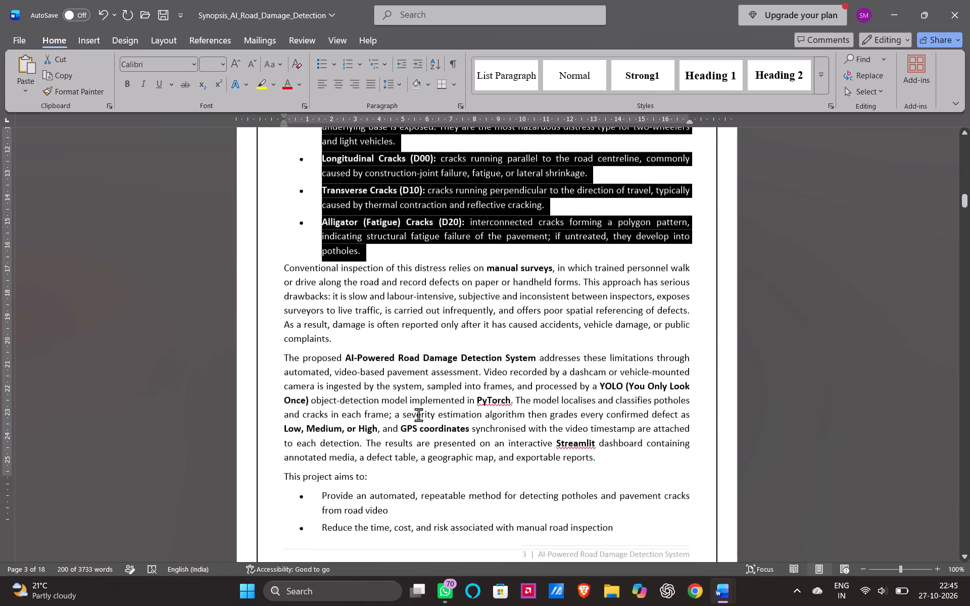
{"action": "scroll", "coordinate": [418, 415], "scroll_direction": "down", "scroll_amount": 2}
{"action": "scroll", "coordinate": [418, 415], "scroll_direction": "up", "scroll_amount": 1}
{"action": "scroll", "coordinate": [418, 415], "scroll_direction": "down", "scroll_amount": 6}
{"action": "scroll", "coordinate": [418, 415], "scroll_direction": "up", "scroll_amount": 10}
{"action": "left_click_drag", "start_coordinate": [368, 376], "coordinate": [456, 434]}
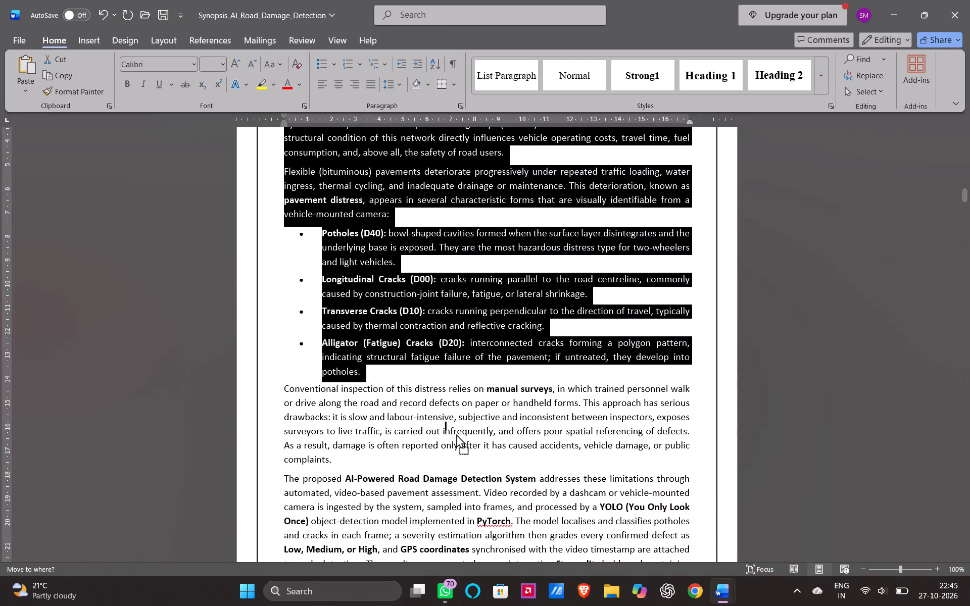
{"action": "left_click_drag", "start_coordinate": [456, 434], "coordinate": [490, 477]}
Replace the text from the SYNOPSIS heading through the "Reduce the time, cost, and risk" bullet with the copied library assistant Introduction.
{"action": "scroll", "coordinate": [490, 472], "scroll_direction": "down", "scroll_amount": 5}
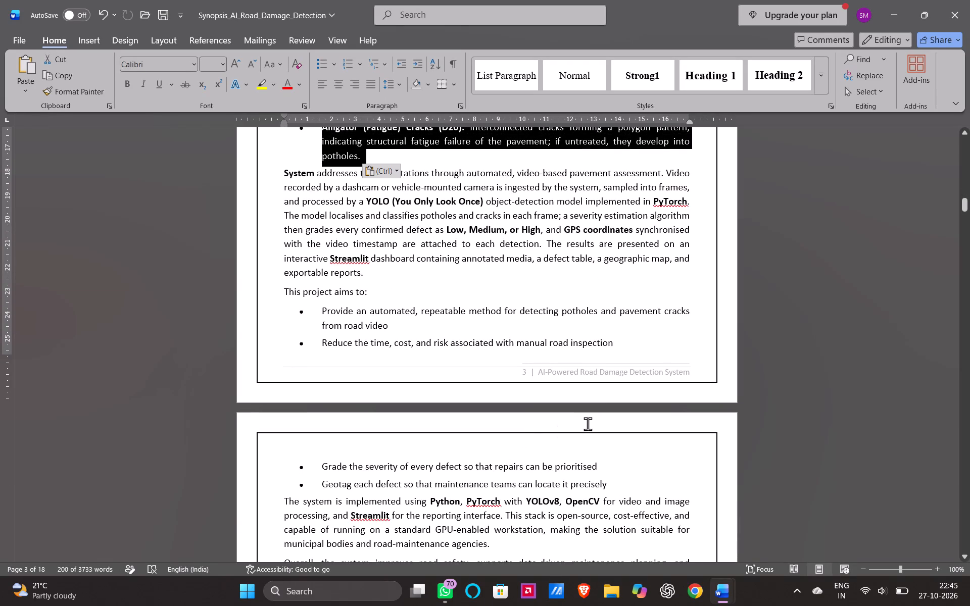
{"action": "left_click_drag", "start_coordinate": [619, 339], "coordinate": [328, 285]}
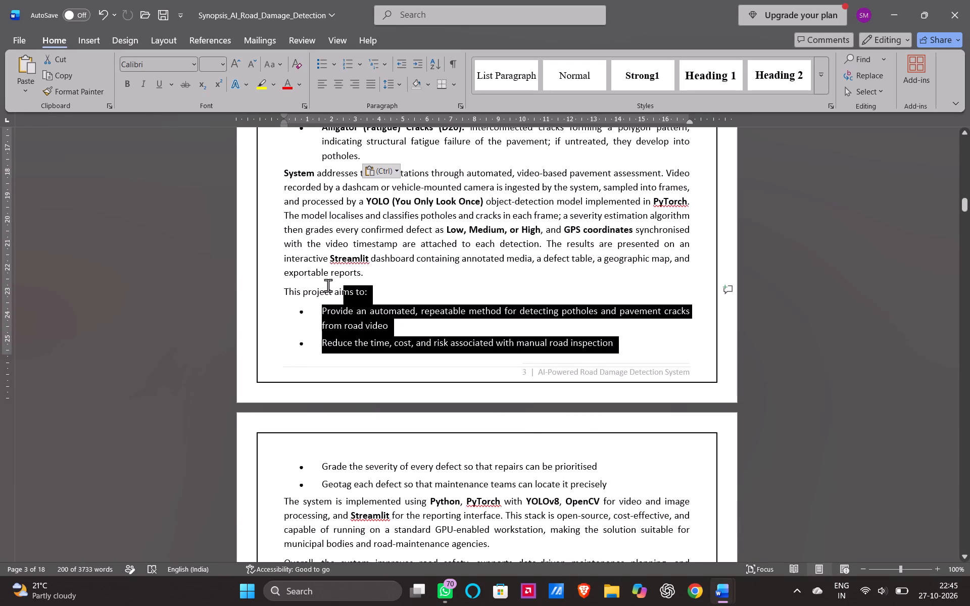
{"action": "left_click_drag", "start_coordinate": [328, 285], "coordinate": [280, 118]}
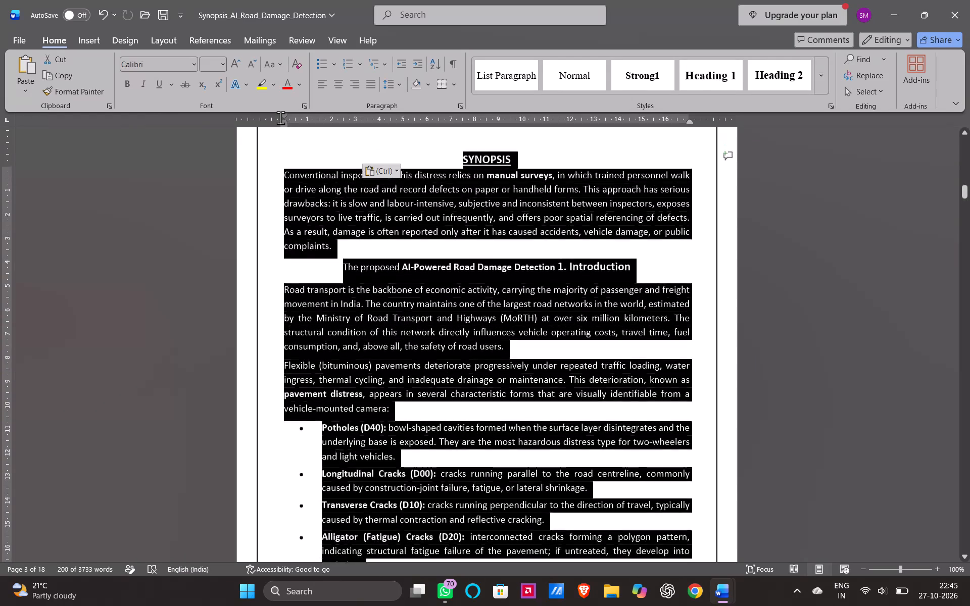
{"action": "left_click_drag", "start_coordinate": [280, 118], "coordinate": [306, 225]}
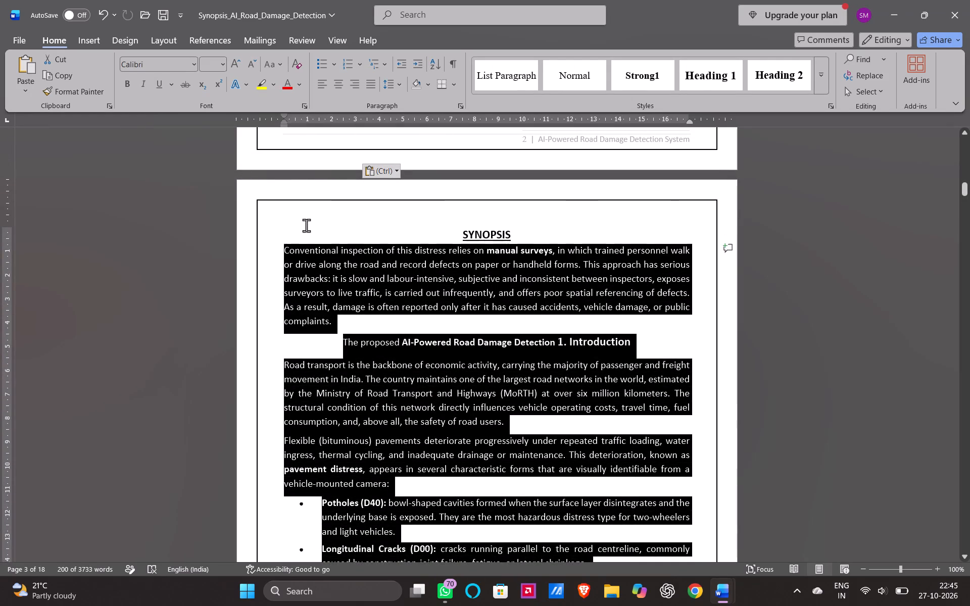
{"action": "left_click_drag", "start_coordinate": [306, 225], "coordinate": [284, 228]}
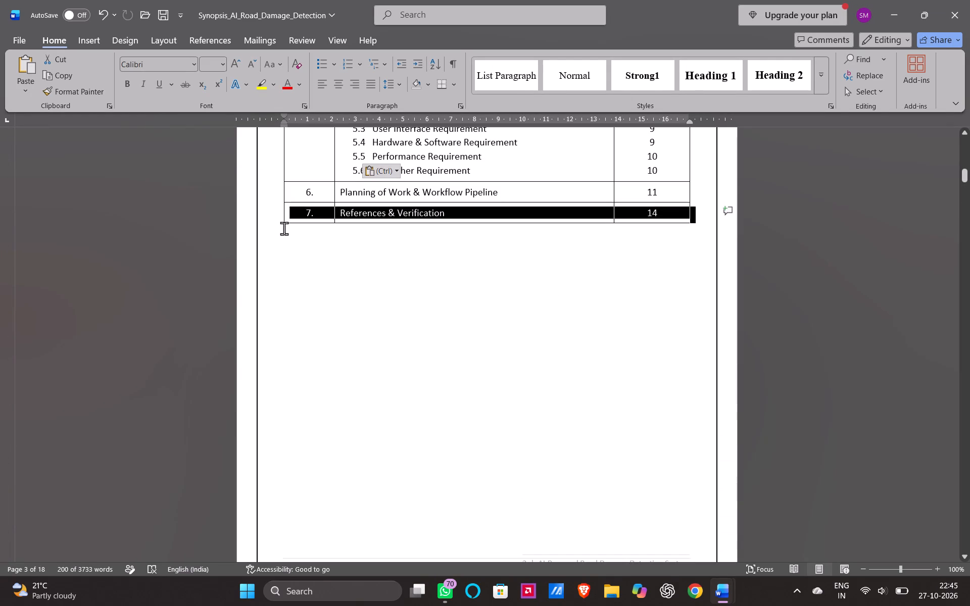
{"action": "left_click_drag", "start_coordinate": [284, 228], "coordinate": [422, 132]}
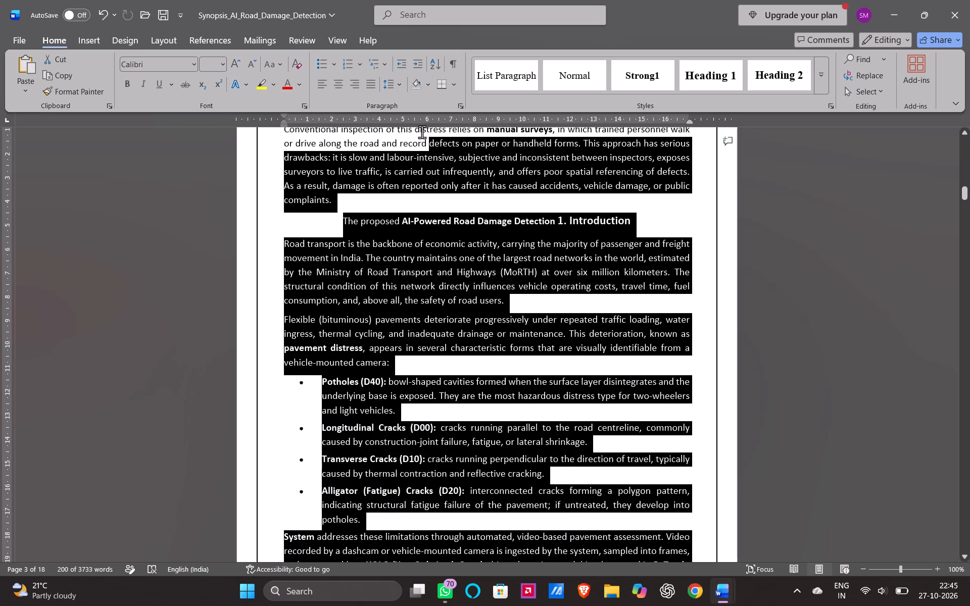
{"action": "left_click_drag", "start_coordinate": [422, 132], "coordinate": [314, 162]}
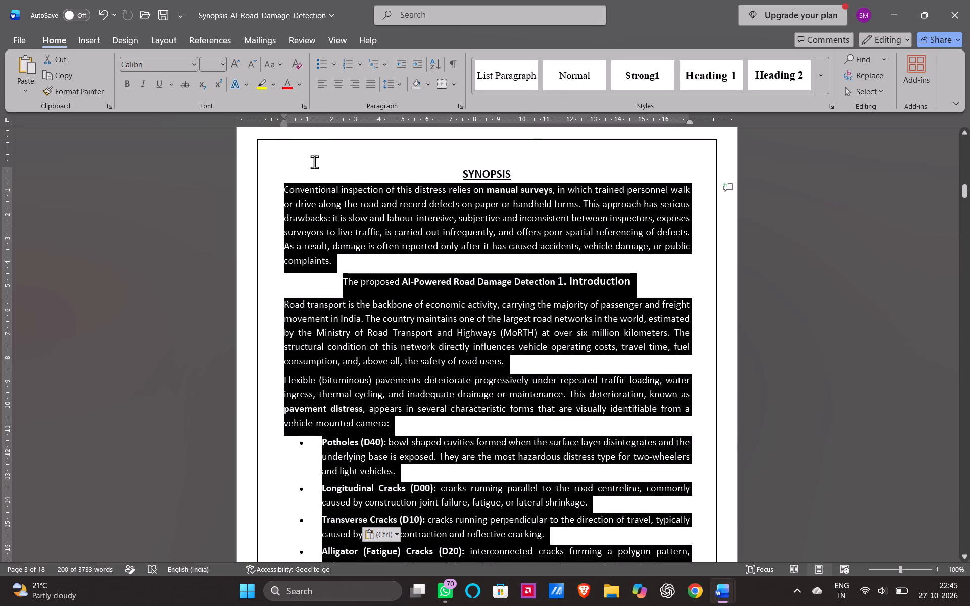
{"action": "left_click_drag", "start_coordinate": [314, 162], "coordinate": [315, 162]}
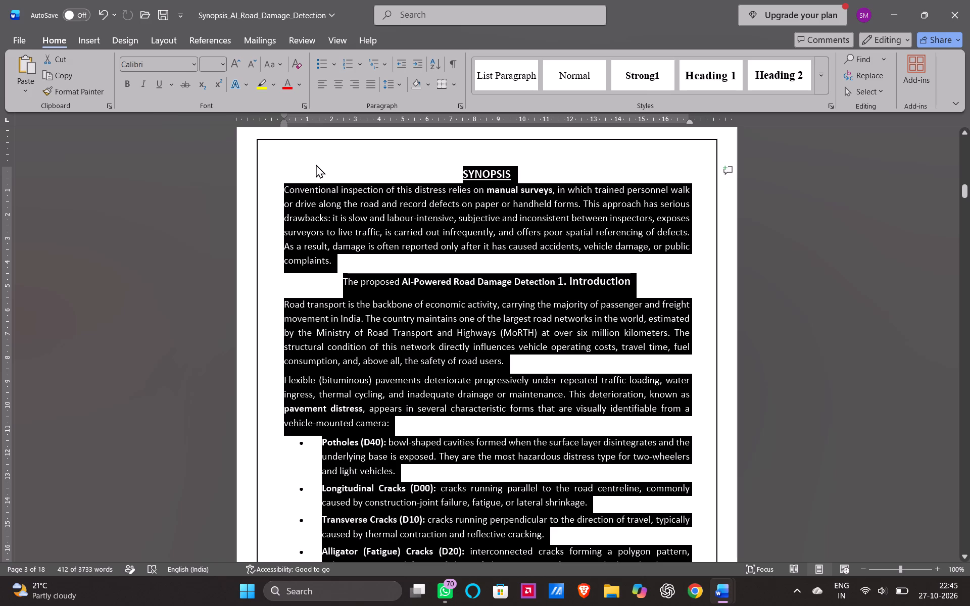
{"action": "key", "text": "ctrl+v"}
Check the pasted Introduction's placement and formatting against the index table, cover page and following Literature Survey section.
{"action": "scroll", "coordinate": [403, 311], "scroll_direction": "up", "scroll_amount": 2}
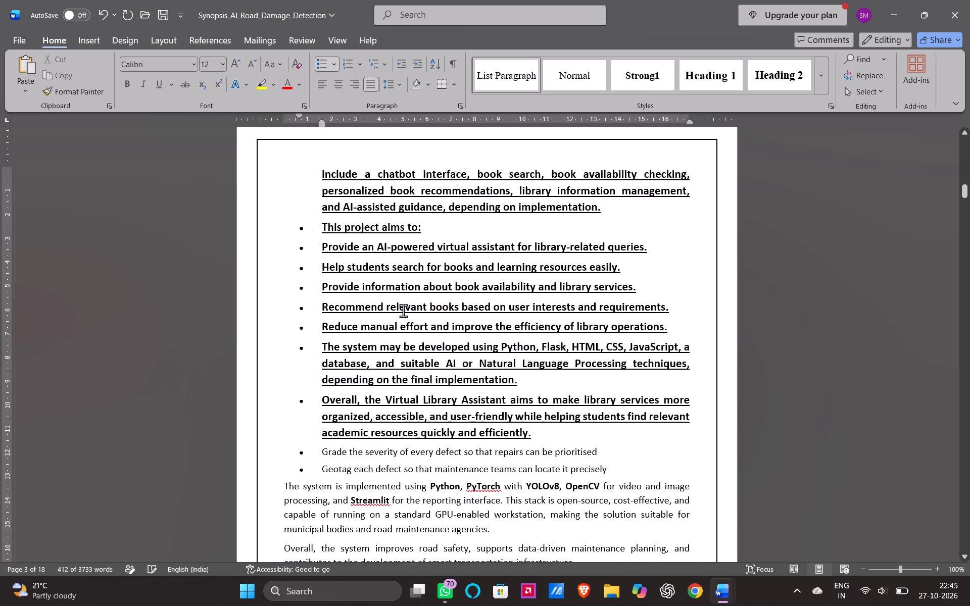
{"action": "scroll", "coordinate": [403, 311], "scroll_direction": "up", "scroll_amount": 7}
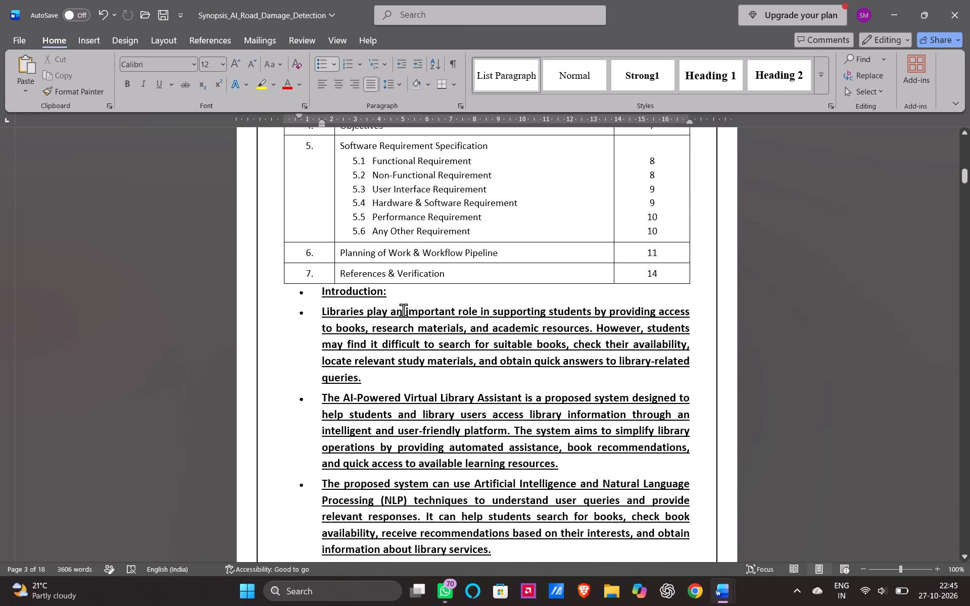
{"action": "scroll", "coordinate": [403, 310], "scroll_direction": "up", "scroll_amount": 12}
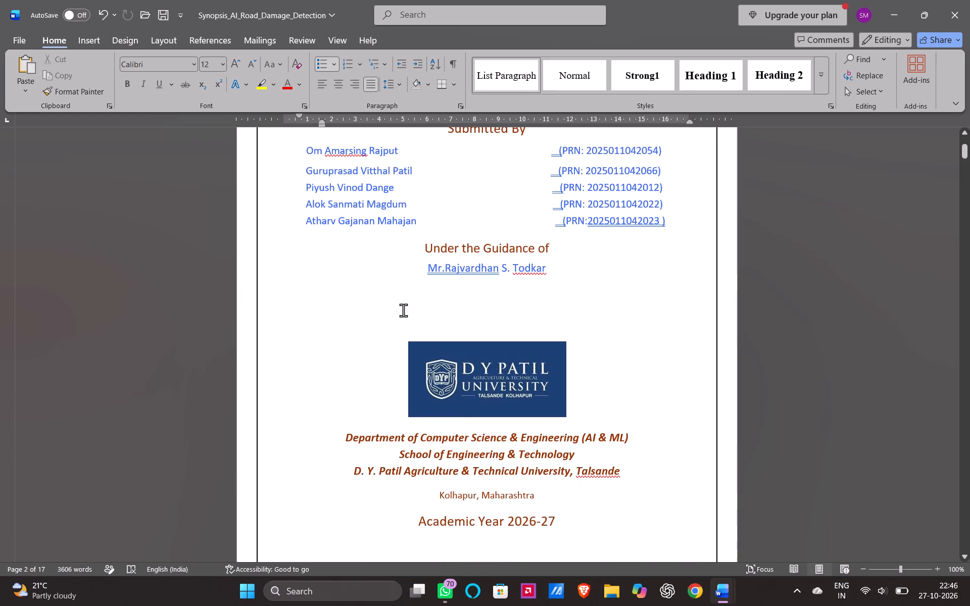
{"action": "scroll", "coordinate": [403, 310], "scroll_direction": "down", "scroll_amount": 13}
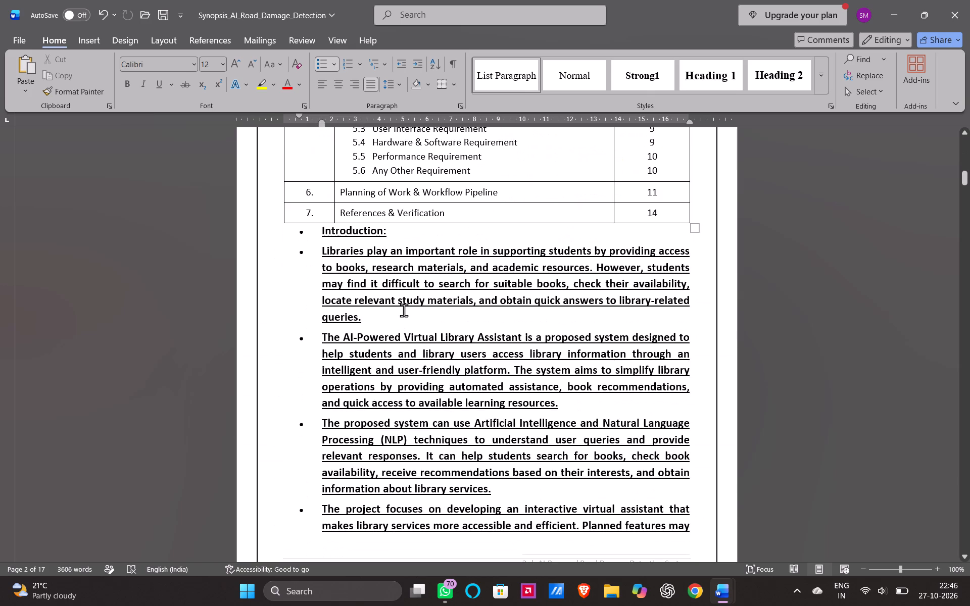
{"action": "scroll", "coordinate": [404, 310], "scroll_direction": "down", "scroll_amount": 13}
{"action": "scroll", "coordinate": [404, 310], "scroll_direction": "down", "scroll_amount": 8}
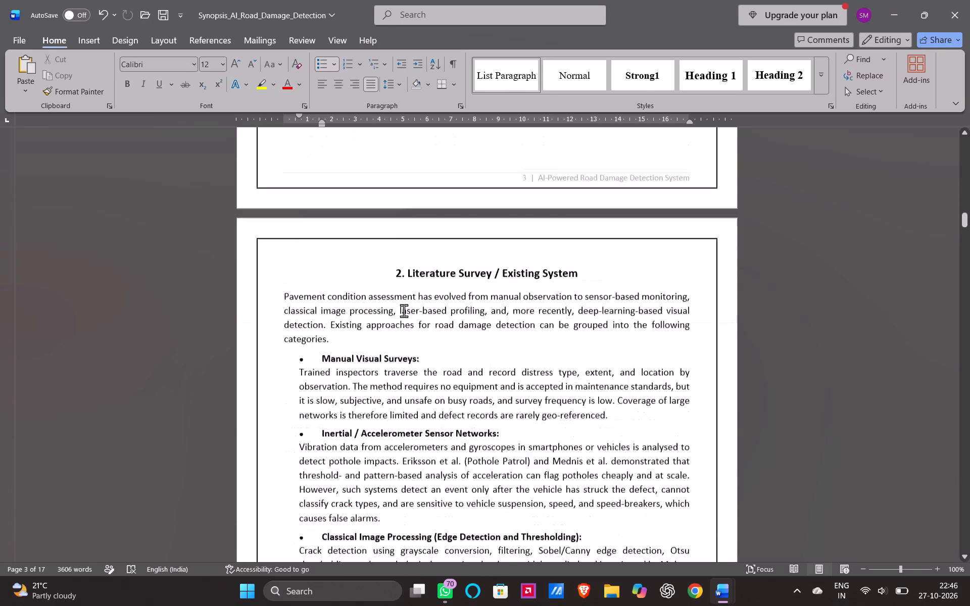
{"action": "scroll", "coordinate": [404, 311], "scroll_direction": "up", "scroll_amount": 12}
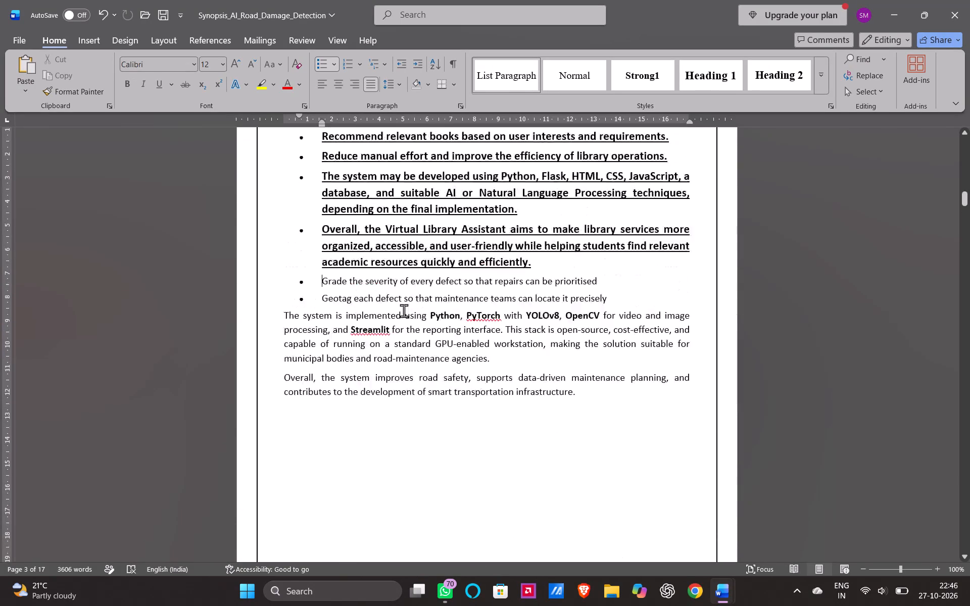
{"action": "scroll", "coordinate": [404, 311], "scroll_direction": "up", "scroll_amount": 8}
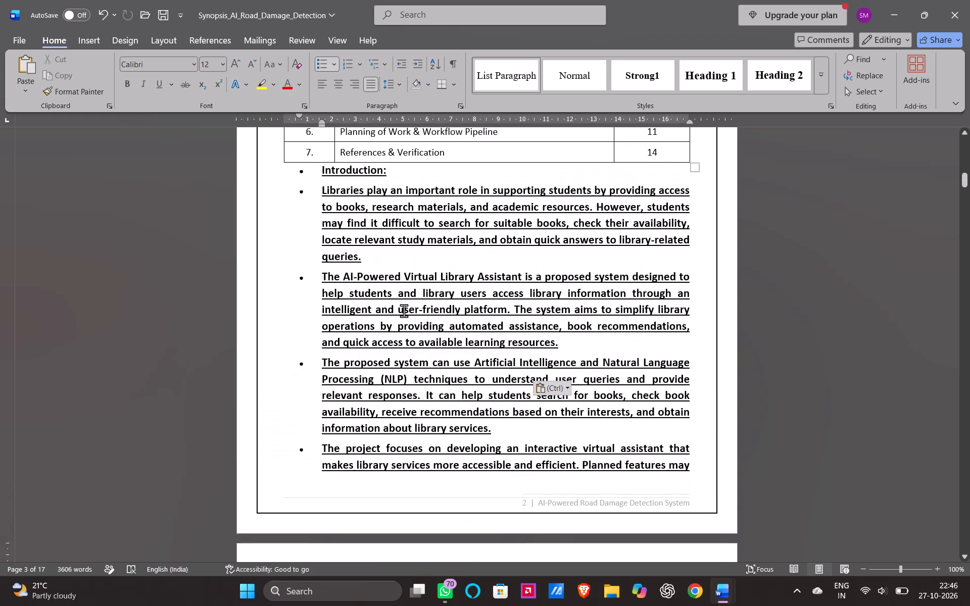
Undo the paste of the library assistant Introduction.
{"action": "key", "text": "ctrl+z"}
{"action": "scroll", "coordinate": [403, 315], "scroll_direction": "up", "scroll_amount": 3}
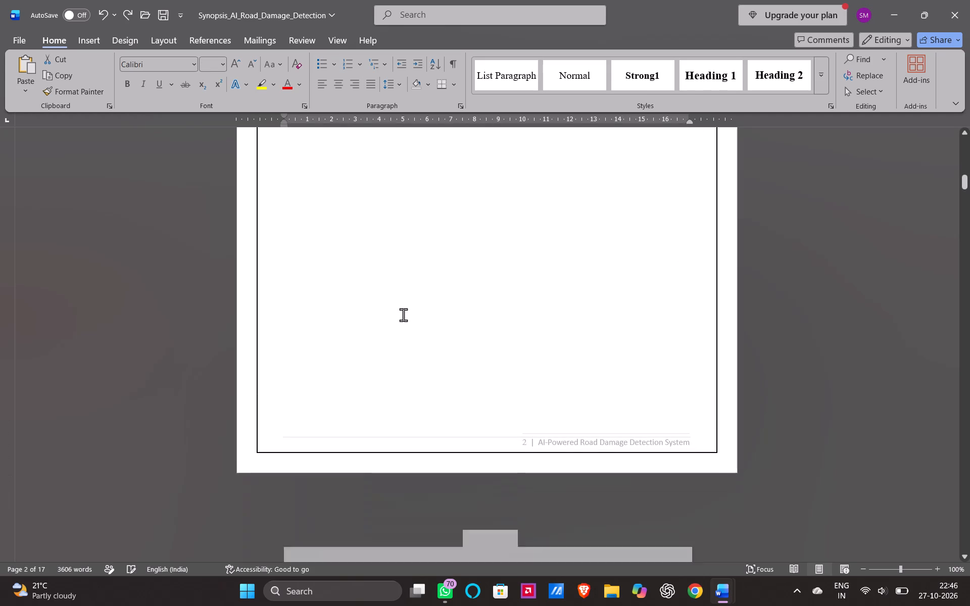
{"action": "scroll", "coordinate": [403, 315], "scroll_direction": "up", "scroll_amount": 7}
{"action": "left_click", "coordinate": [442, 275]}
Examine the road damage synopsis from the index table through the Introduction pages to their closing "Overall" paragraph.
{"action": "scroll", "coordinate": [442, 275], "scroll_direction": "down", "scroll_amount": 5}
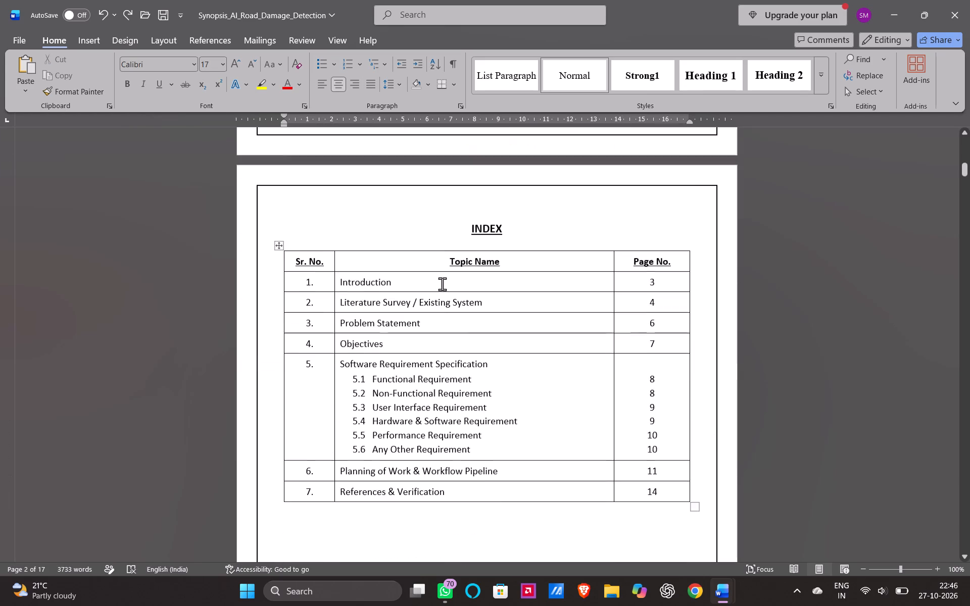
{"action": "scroll", "coordinate": [442, 284], "scroll_direction": "down", "scroll_amount": 11}
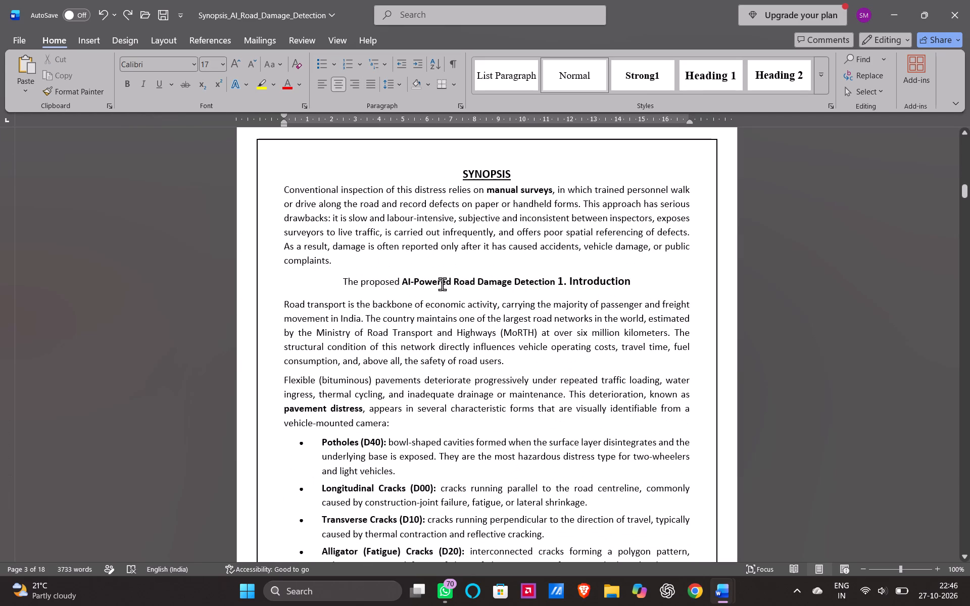
{"action": "scroll", "coordinate": [442, 284], "scroll_direction": "down", "scroll_amount": 13}
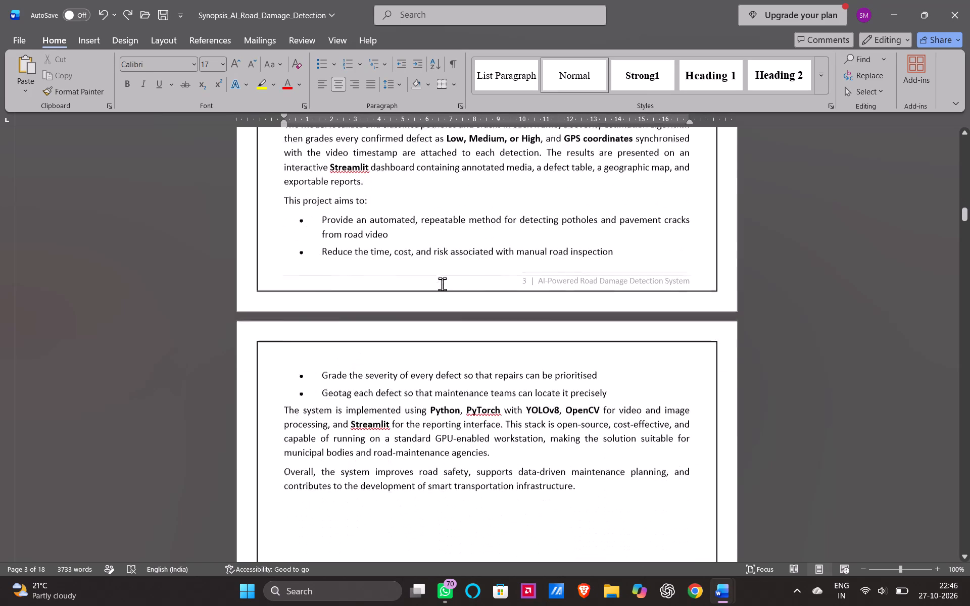
{"action": "scroll", "coordinate": [442, 284], "scroll_direction": "down", "scroll_amount": 1}
{"action": "scroll", "coordinate": [442, 284], "scroll_direction": "up", "scroll_amount": 3}
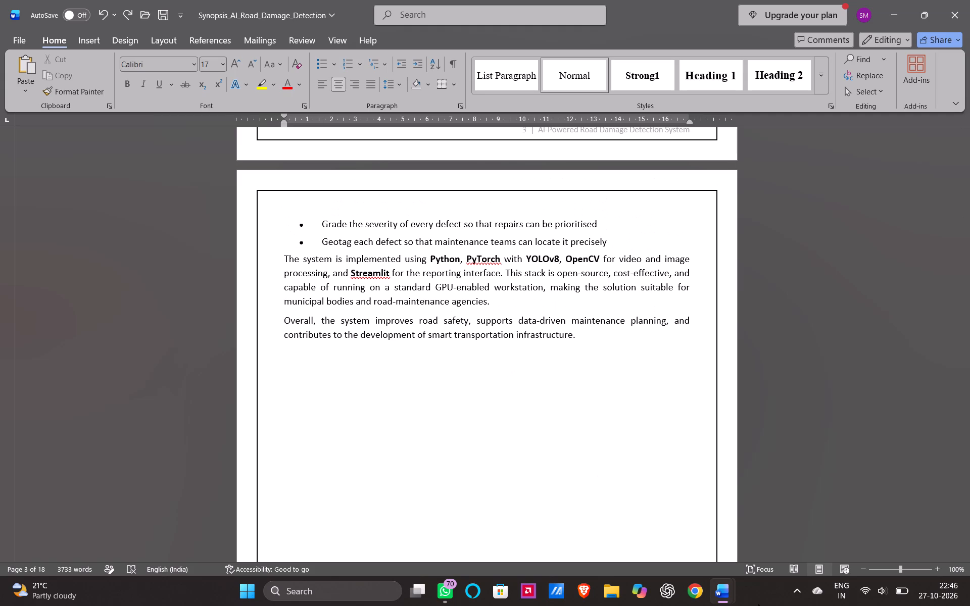
{"action": "scroll", "coordinate": [759, 604], "scroll_direction": "up", "scroll_amount": 1}
{"action": "scroll", "coordinate": [732, 600], "scroll_direction": "down", "scroll_amount": 3}
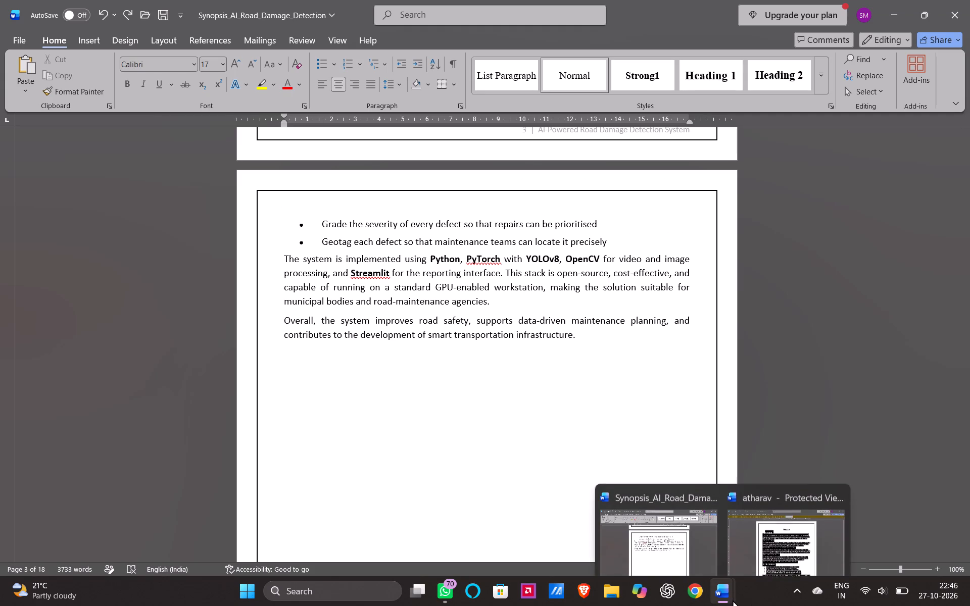
{"action": "scroll", "coordinate": [733, 600], "scroll_direction": "down", "scroll_amount": 2}
{"action": "scroll", "coordinate": [733, 600], "scroll_direction": "up", "scroll_amount": 4}
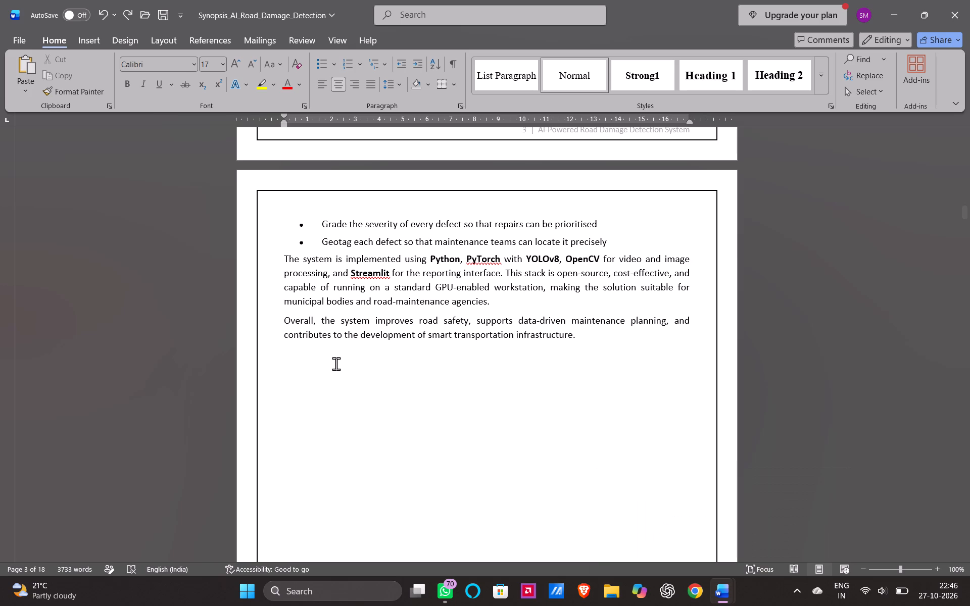
{"action": "scroll", "coordinate": [336, 364], "scroll_direction": "up", "scroll_amount": 11}
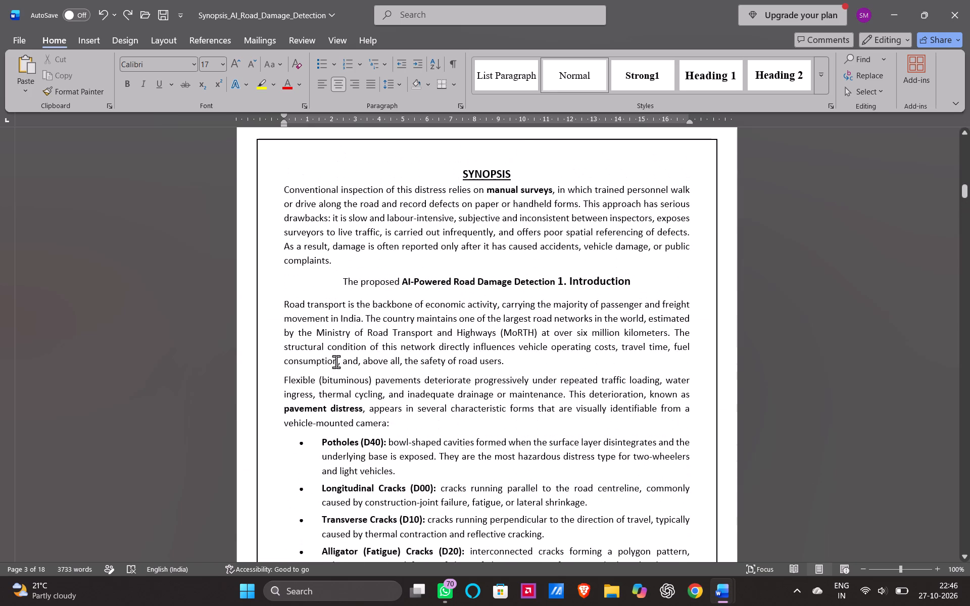
{"action": "scroll", "coordinate": [336, 362], "scroll_direction": "down", "scroll_amount": 14}
{"action": "scroll", "coordinate": [723, 568], "scroll_direction": "down", "scroll_amount": 3}
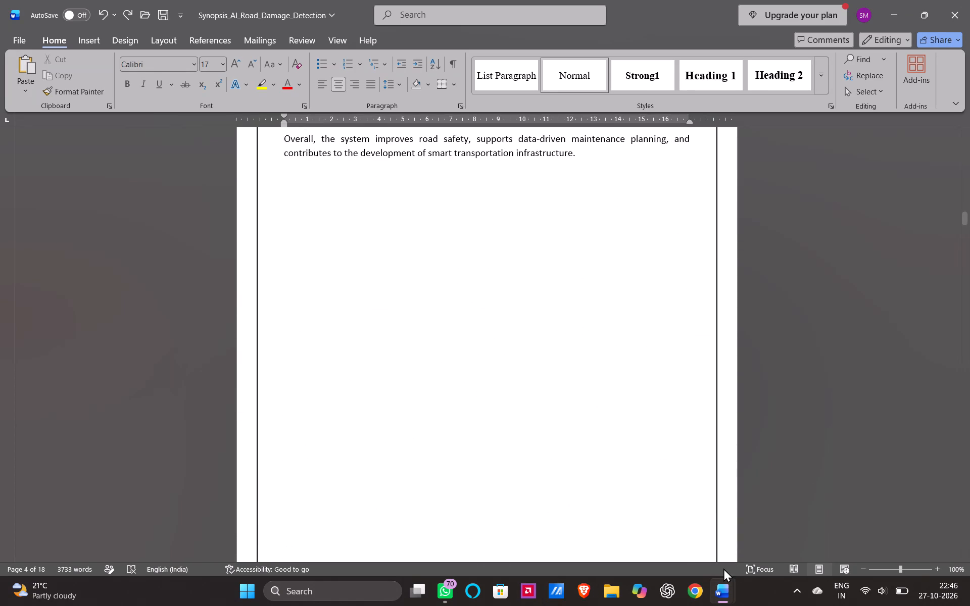
{"action": "scroll", "coordinate": [723, 568], "scroll_direction": "down", "scroll_amount": 2}
{"action": "scroll", "coordinate": [465, 376], "scroll_direction": "down", "scroll_amount": 9}
{"action": "scroll", "coordinate": [465, 380], "scroll_direction": "up", "scroll_amount": 12}
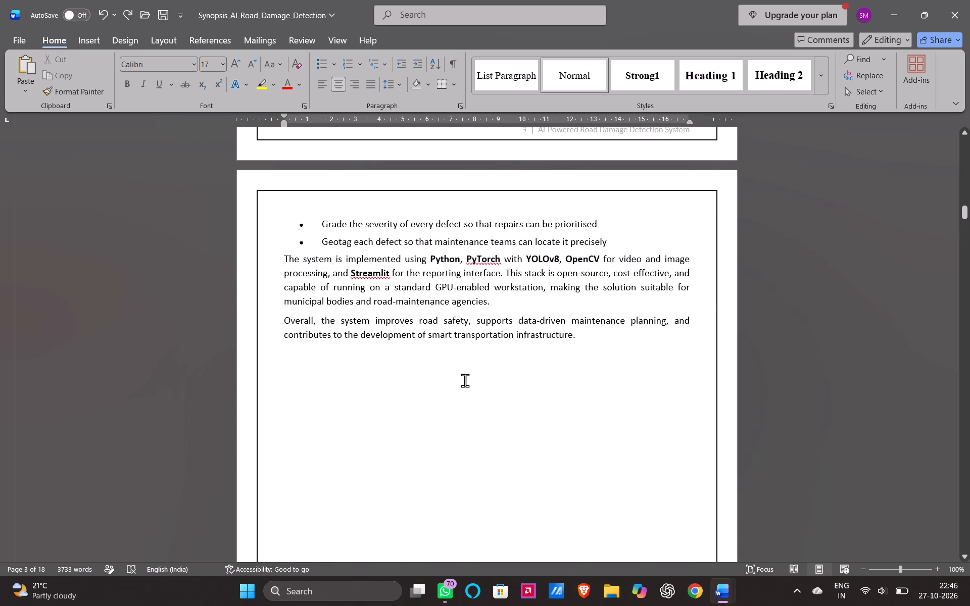
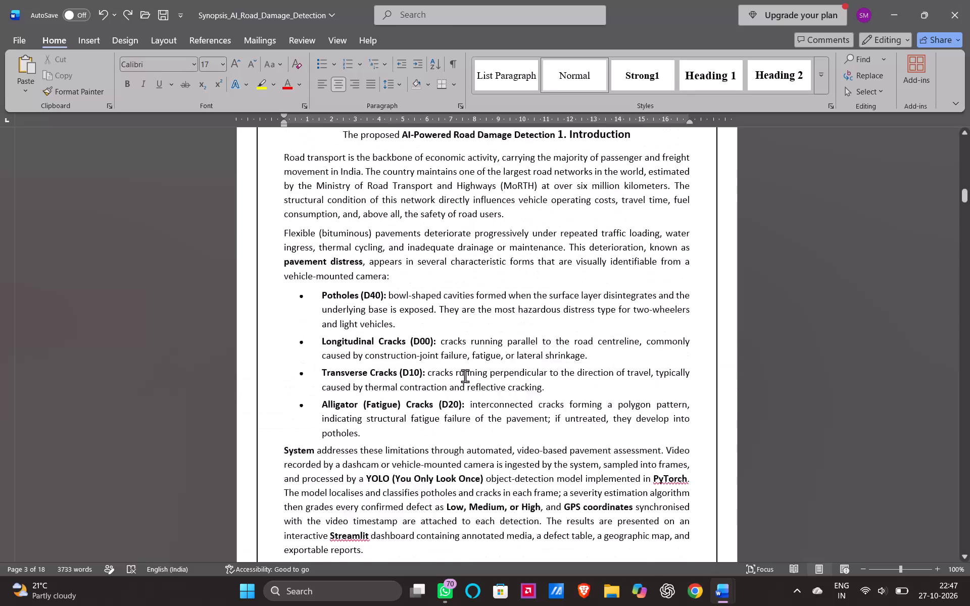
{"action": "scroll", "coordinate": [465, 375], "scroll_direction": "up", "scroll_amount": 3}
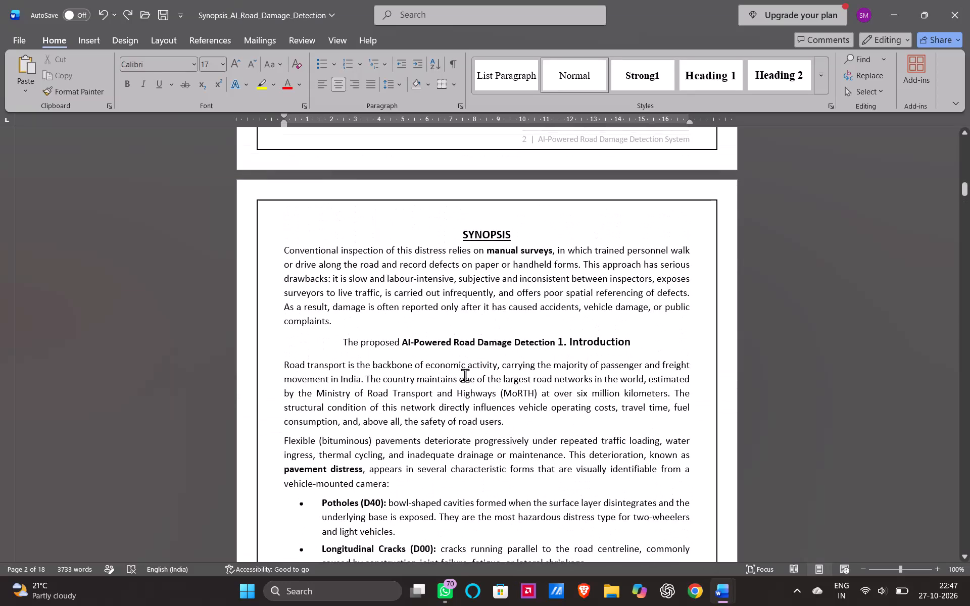
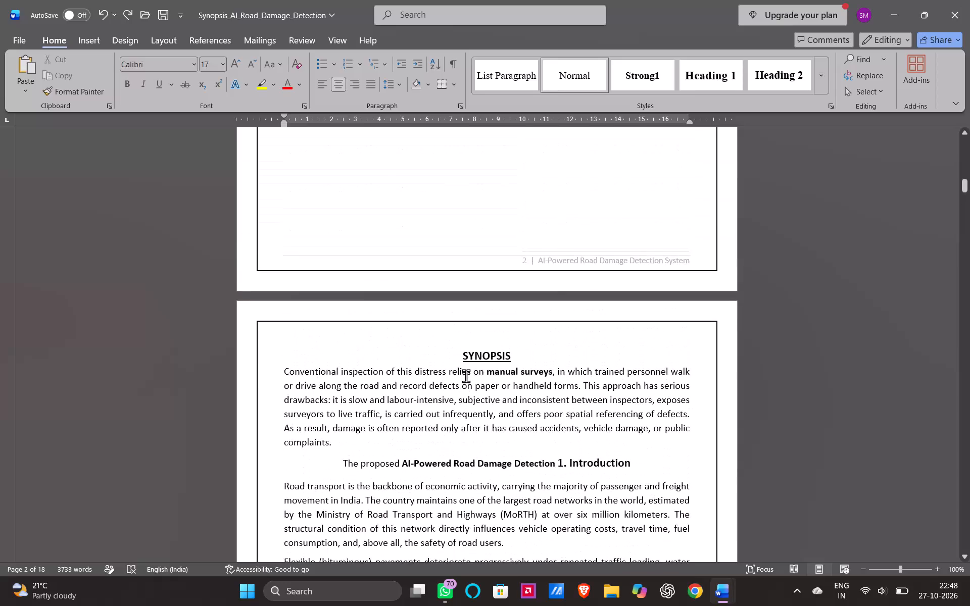
Examine the Introduction pages of the road damage detection synopsis, including the misplaced text around the "1. Introduction" heading.
{"action": "scroll", "coordinate": [466, 376], "scroll_direction": "down", "scroll_amount": 7}
{"action": "scroll", "coordinate": [473, 386], "scroll_direction": "up", "scroll_amount": 7}
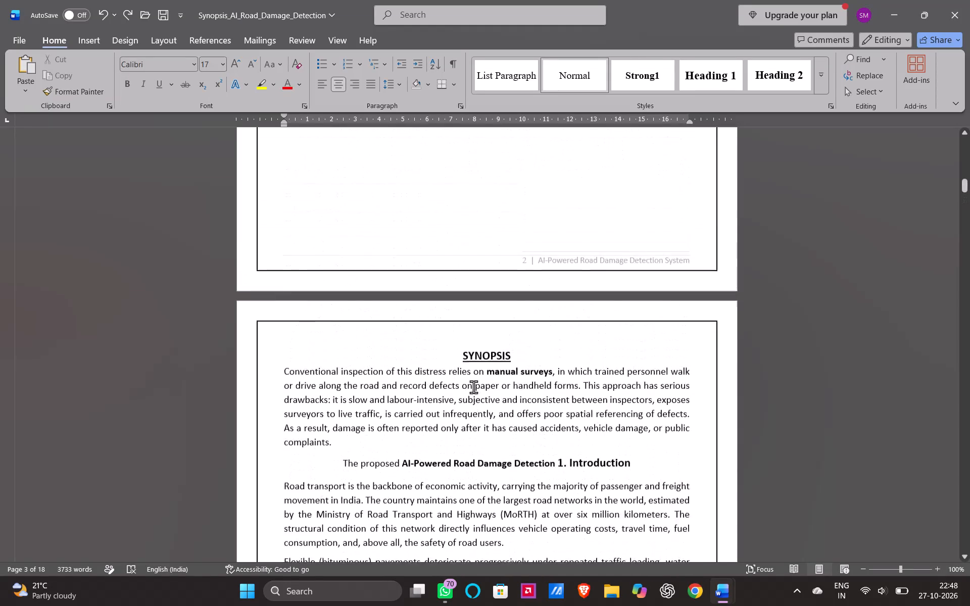
{"action": "scroll", "coordinate": [473, 387], "scroll_direction": "up", "scroll_amount": 9}
{"action": "scroll", "coordinate": [474, 387], "scroll_direction": "down", "scroll_amount": 12}
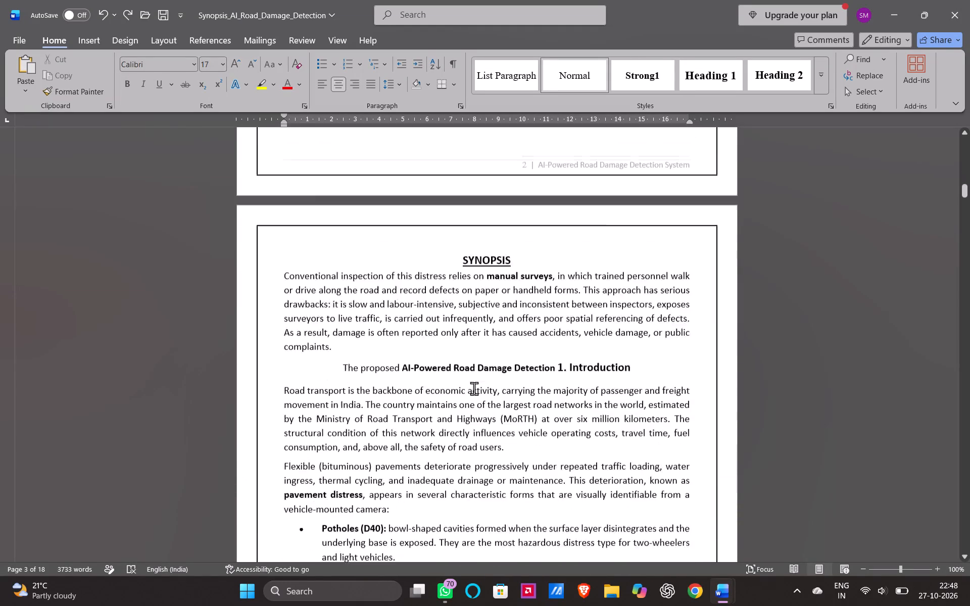
{"action": "scroll", "coordinate": [474, 388], "scroll_direction": "down", "scroll_amount": 7}
{"action": "scroll", "coordinate": [474, 388], "scroll_direction": "up", "scroll_amount": 1}
{"action": "scroll", "coordinate": [474, 388], "scroll_direction": "down", "scroll_amount": 2}
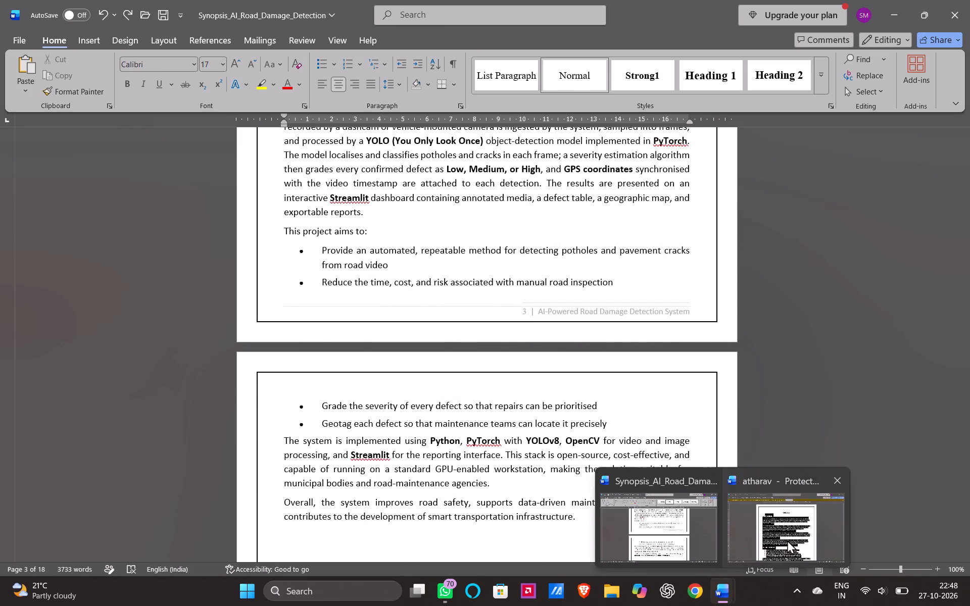
{"action": "left_click", "coordinate": [654, 539]}
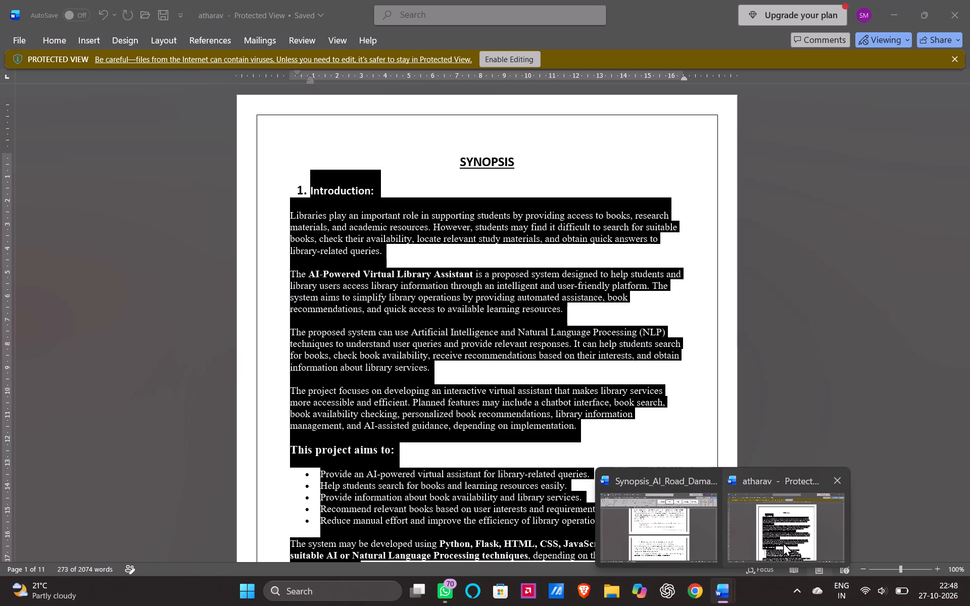
{"action": "left_click", "coordinate": [783, 542]}
{"action": "left_click", "coordinate": [762, 442]}
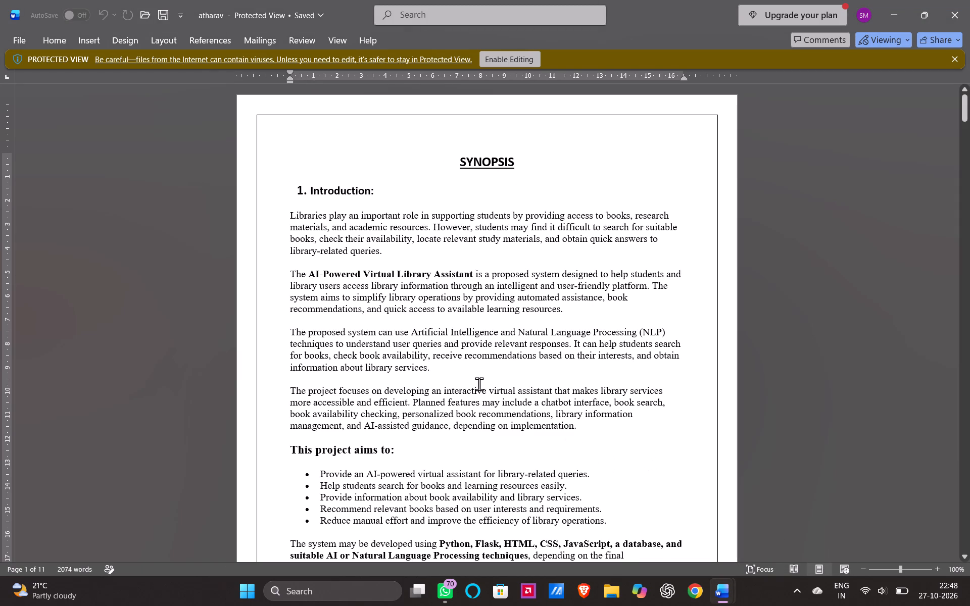
{"action": "scroll", "coordinate": [479, 384], "scroll_direction": "up", "scroll_amount": 4}
{"action": "scroll", "coordinate": [479, 384], "scroll_direction": "down", "scroll_amount": 7}
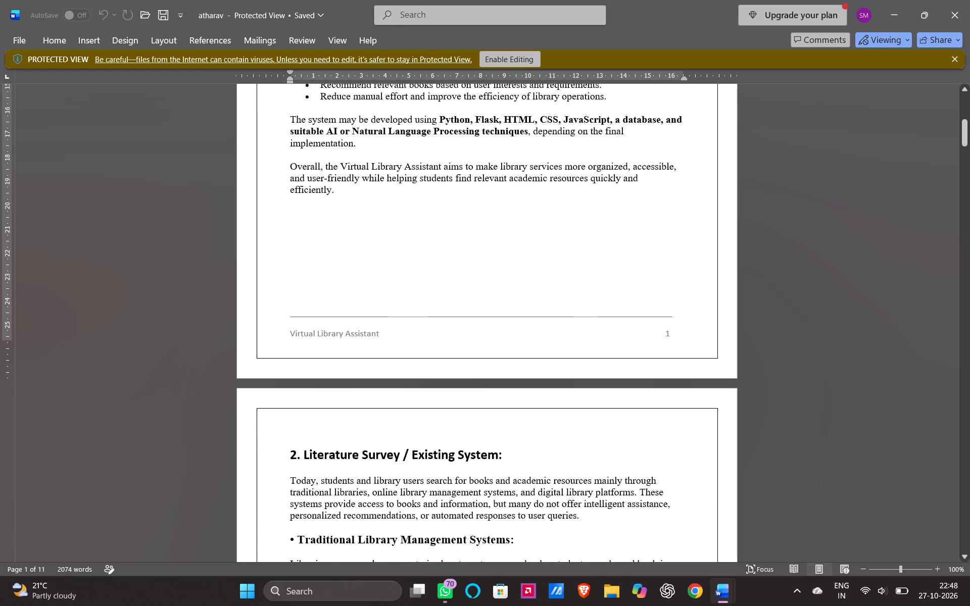
{"action": "scroll", "coordinate": [480, 385], "scroll_direction": "down", "scroll_amount": 4}
{"action": "scroll", "coordinate": [483, 390], "scroll_direction": "up", "scroll_amount": 11}
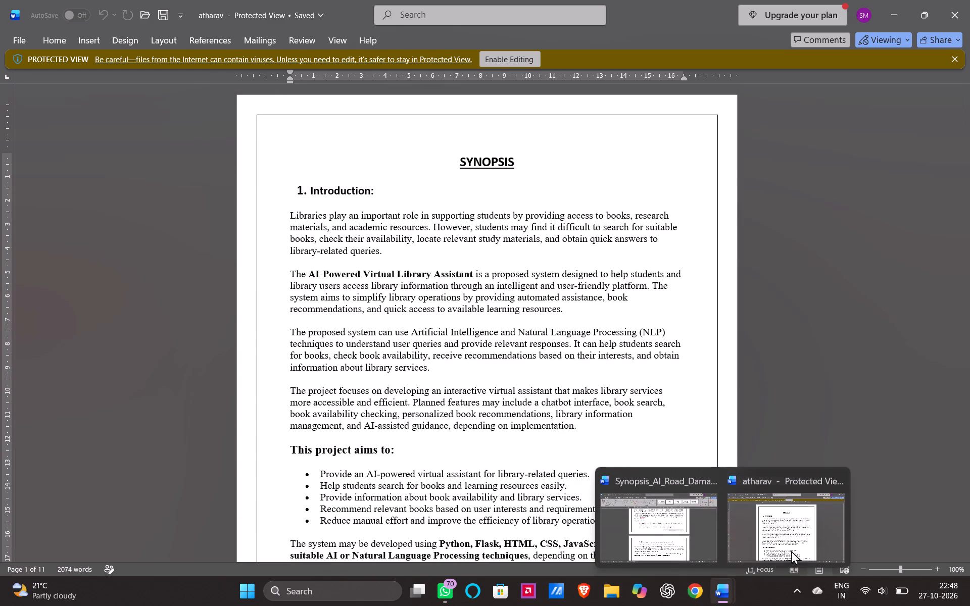
{"action": "left_click", "coordinate": [642, 535]}
{"action": "scroll", "coordinate": [622, 501], "scroll_direction": "up", "scroll_amount": 5}
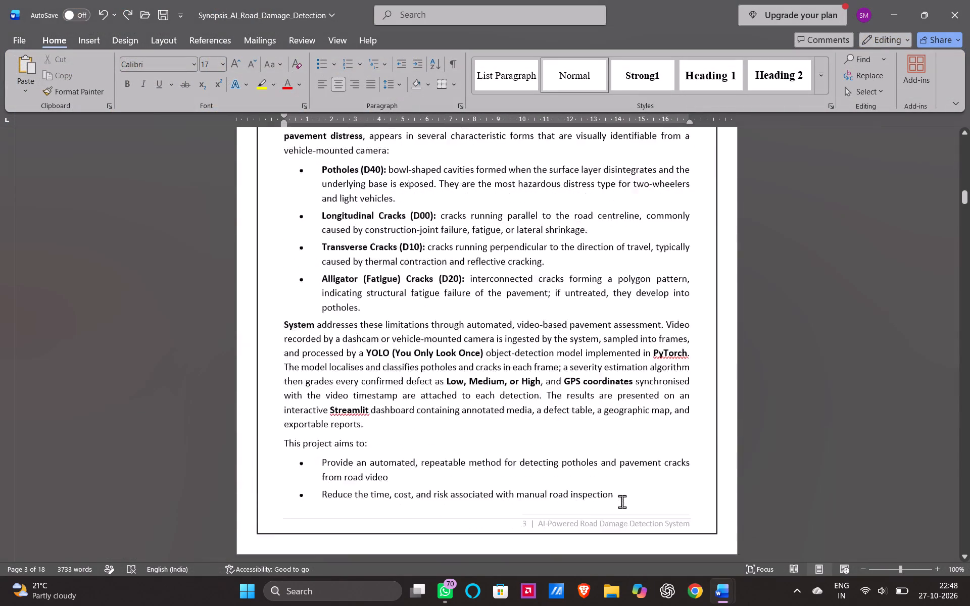
{"action": "scroll", "coordinate": [622, 501], "scroll_direction": "up", "scroll_amount": 7}
{"action": "scroll", "coordinate": [627, 502], "scroll_direction": "down", "scroll_amount": 7}
{"action": "scroll", "coordinate": [627, 504], "scroll_direction": "up", "scroll_amount": 3}
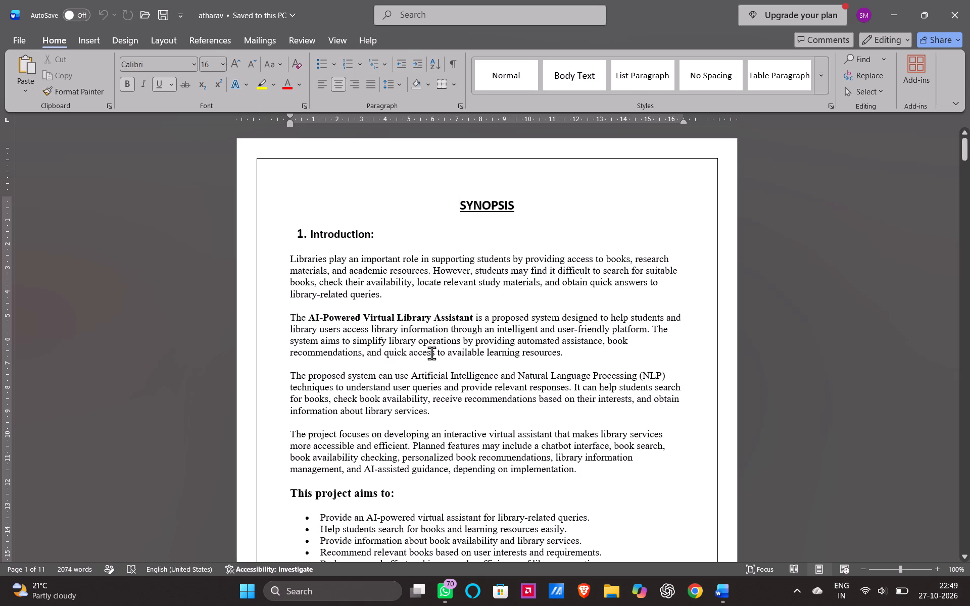
Insert a blank page before the SYNOPSIS heading at the start of the "atharav" document.
{"action": "left_click", "coordinate": [100, 40]}
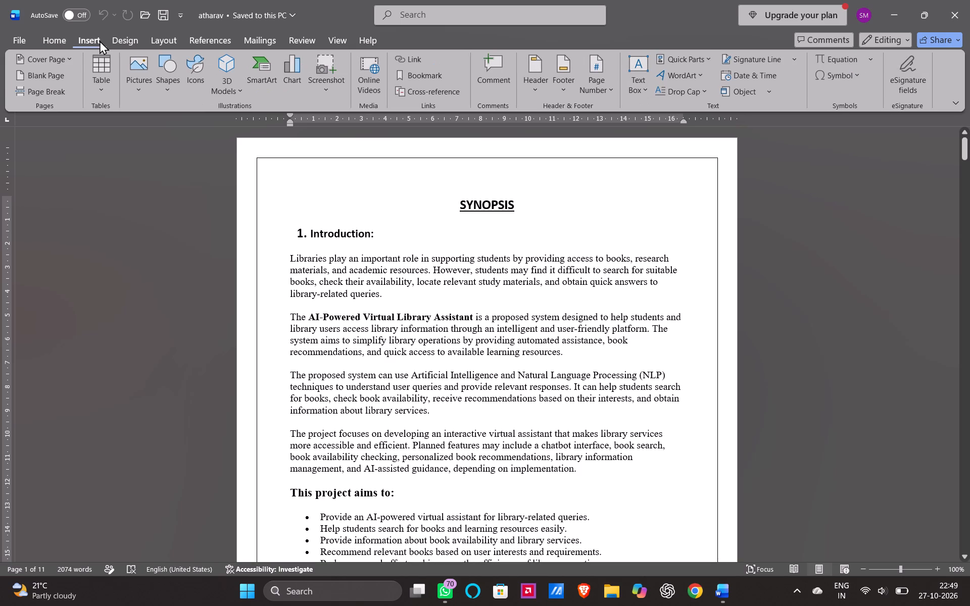
{"action": "left_click", "coordinate": [53, 73]}
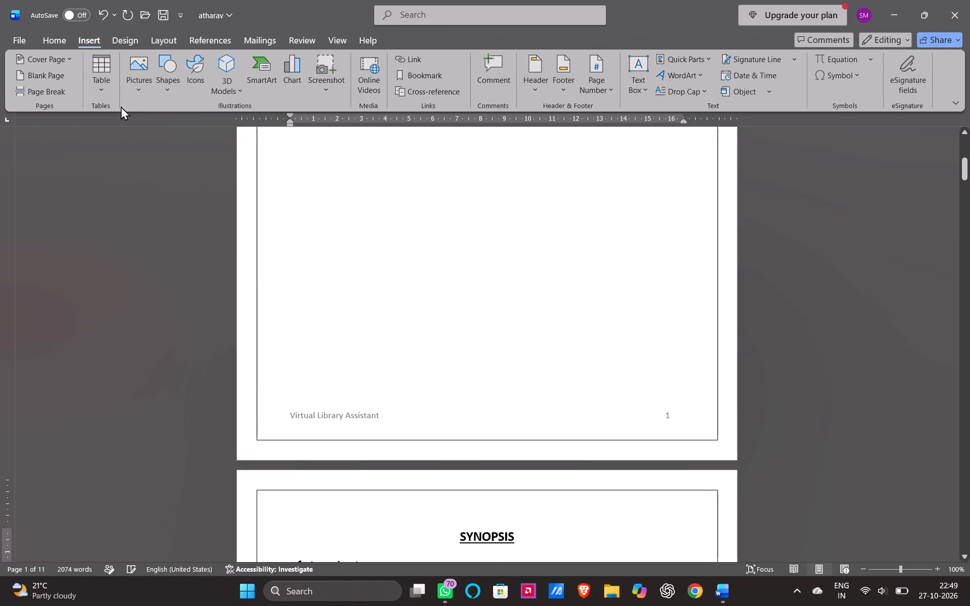
{"action": "scroll", "coordinate": [533, 249], "scroll_direction": "up", "scroll_amount": 12}
{"action": "scroll", "coordinate": [535, 241], "scroll_direction": "down", "scroll_amount": 6}
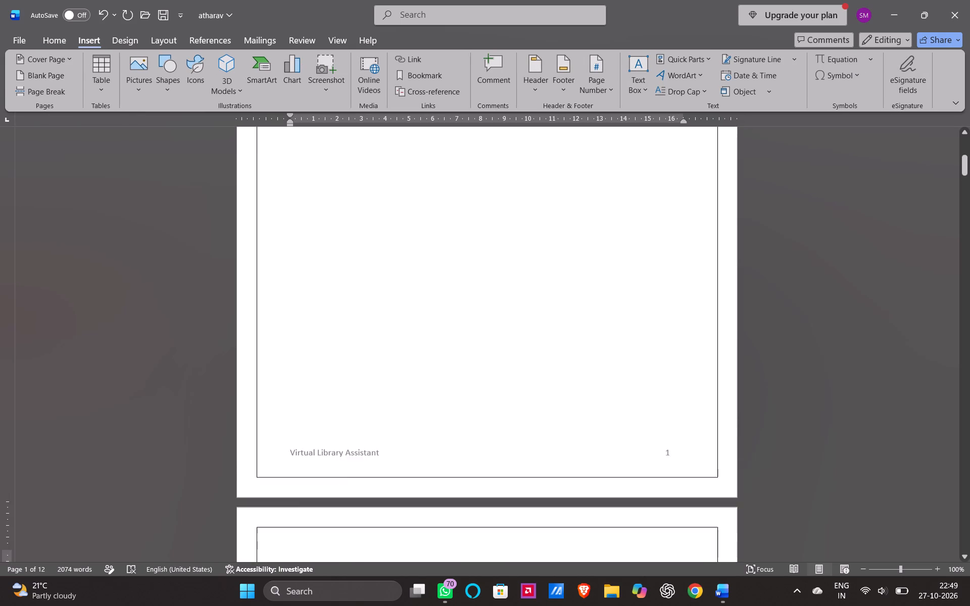
{"action": "scroll", "coordinate": [535, 241], "scroll_direction": "down", "scroll_amount": 7}
{"action": "scroll", "coordinate": [536, 241], "scroll_direction": "up", "scroll_amount": 17}
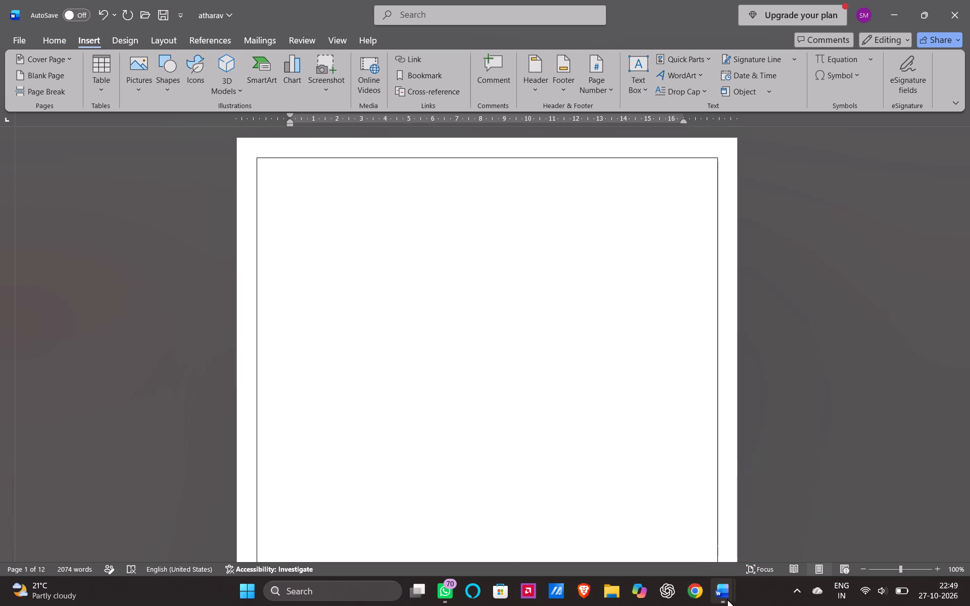
{"action": "left_click", "coordinate": [747, 543]}
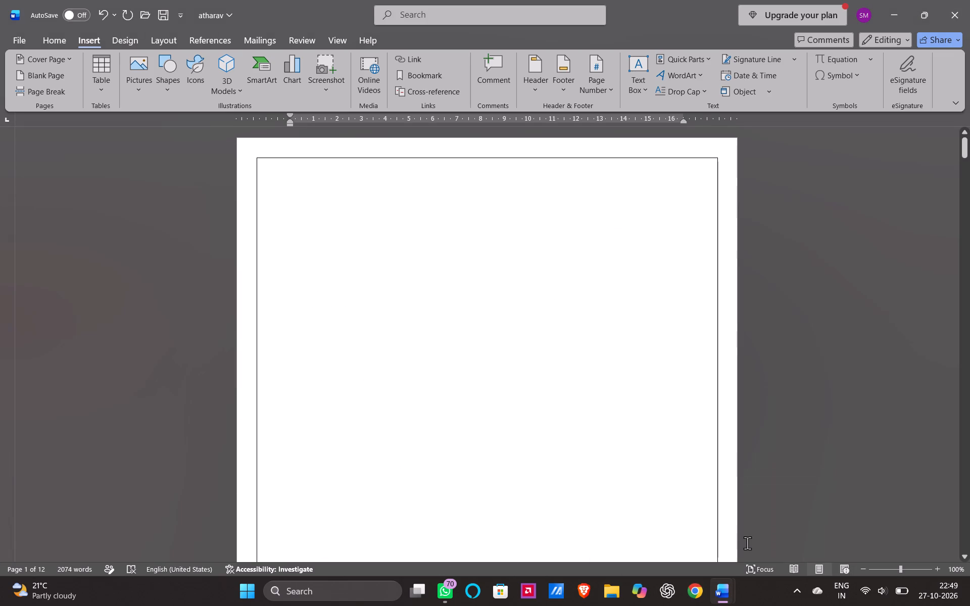
{"action": "scroll", "coordinate": [693, 515], "scroll_direction": "up", "scroll_amount": 5}
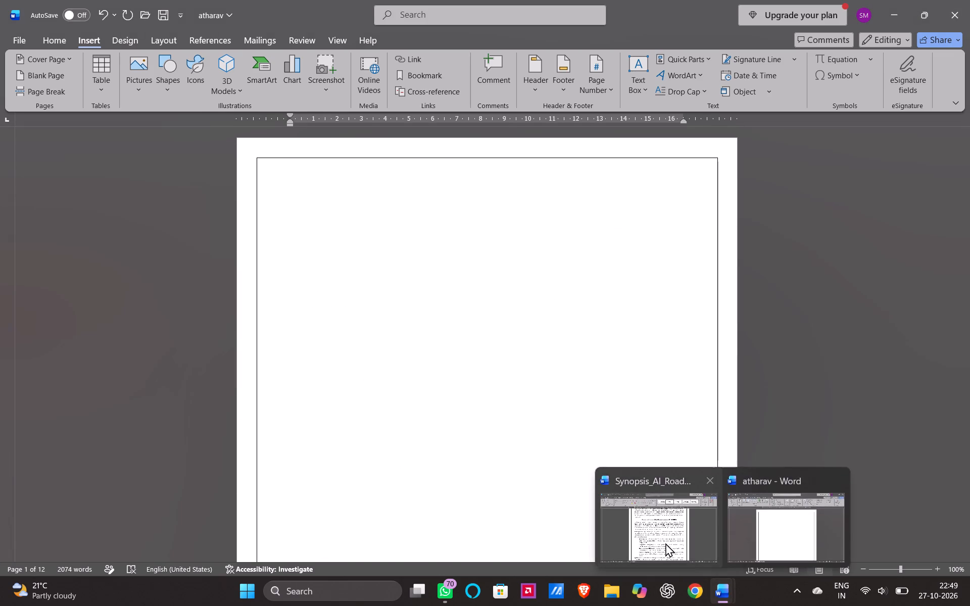
Copy the whole cover page of the road damage detection synopsis file, from "A SYNOPSIS ON" through "Academic Year 2026-27".
{"action": "left_click", "coordinate": [665, 543]}
{"action": "scroll", "coordinate": [510, 420], "scroll_direction": "up", "scroll_amount": 15}
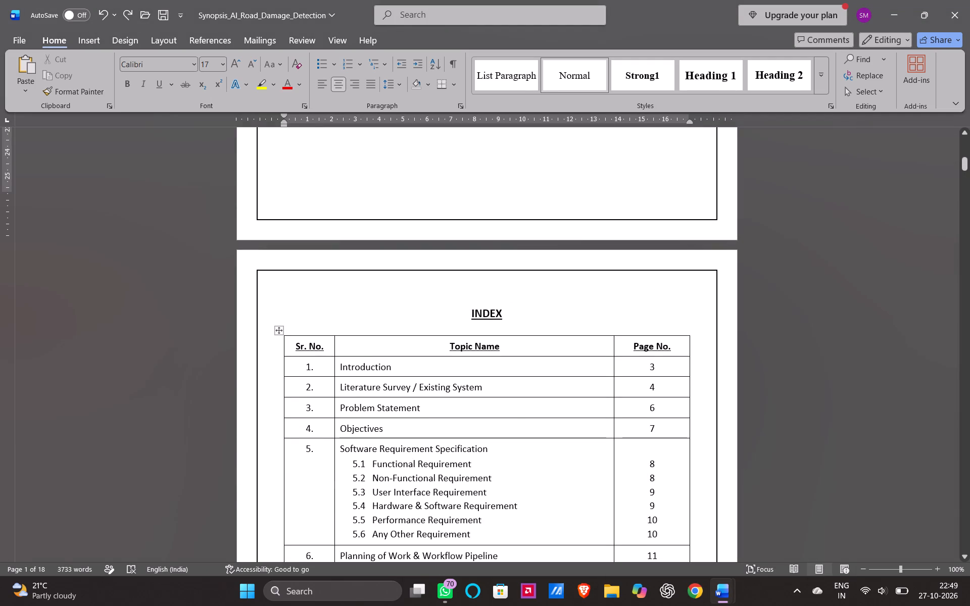
{"action": "scroll", "coordinate": [513, 423], "scroll_direction": "up", "scroll_amount": 3}
{"action": "scroll", "coordinate": [513, 424], "scroll_direction": "down", "scroll_amount": 6}
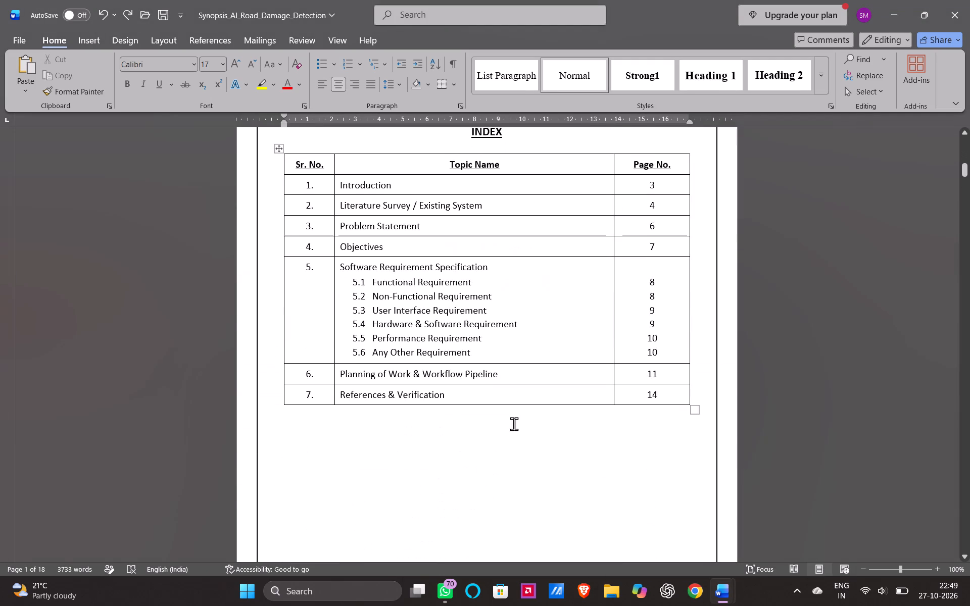
{"action": "scroll", "coordinate": [514, 424], "scroll_direction": "down", "scroll_amount": 2}
{"action": "scroll", "coordinate": [514, 424], "scroll_direction": "up", "scroll_amount": 4}
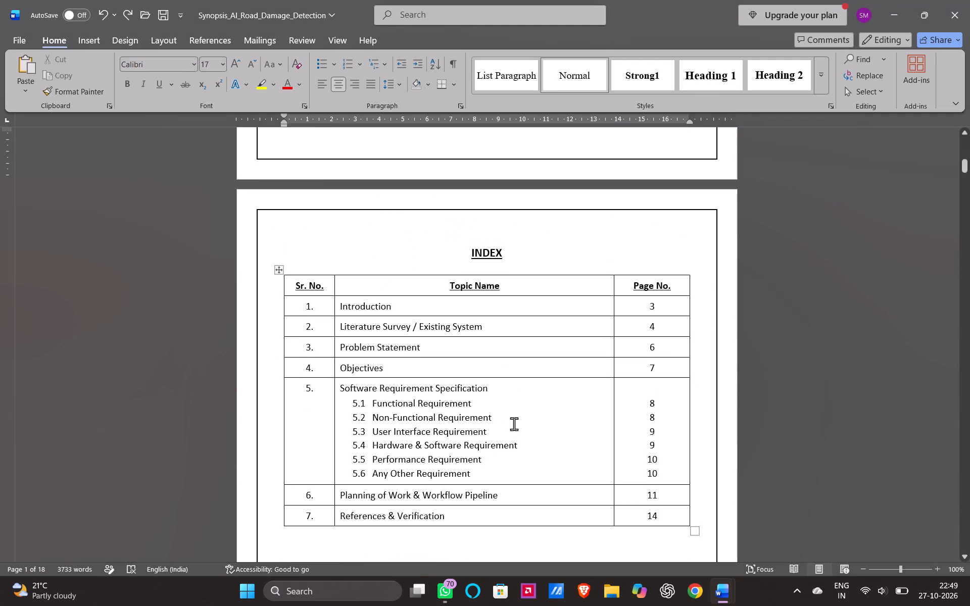
{"action": "scroll", "coordinate": [514, 424], "scroll_direction": "up", "scroll_amount": 8}
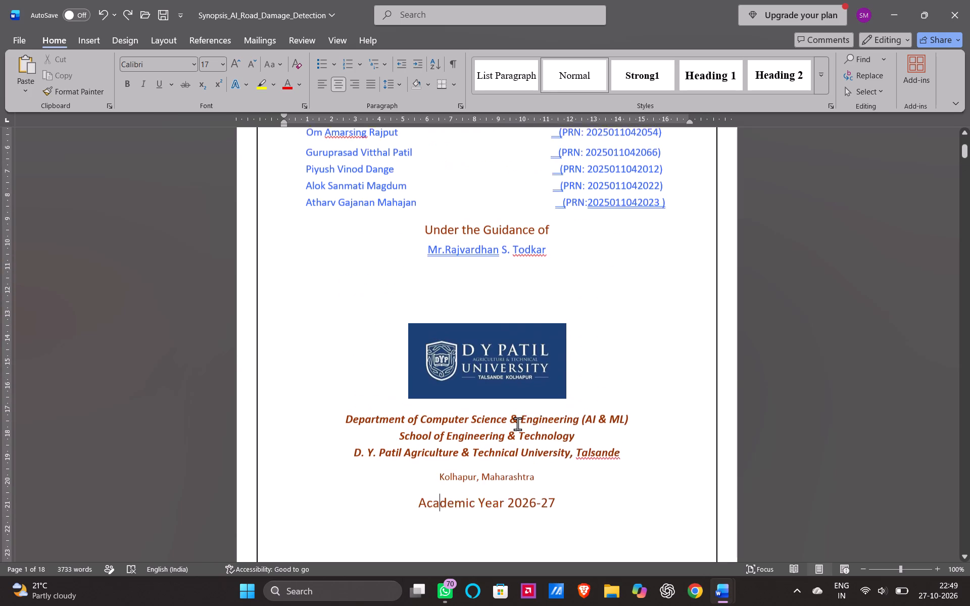
{"action": "left_click_drag", "start_coordinate": [593, 538], "coordinate": [277, 242]}
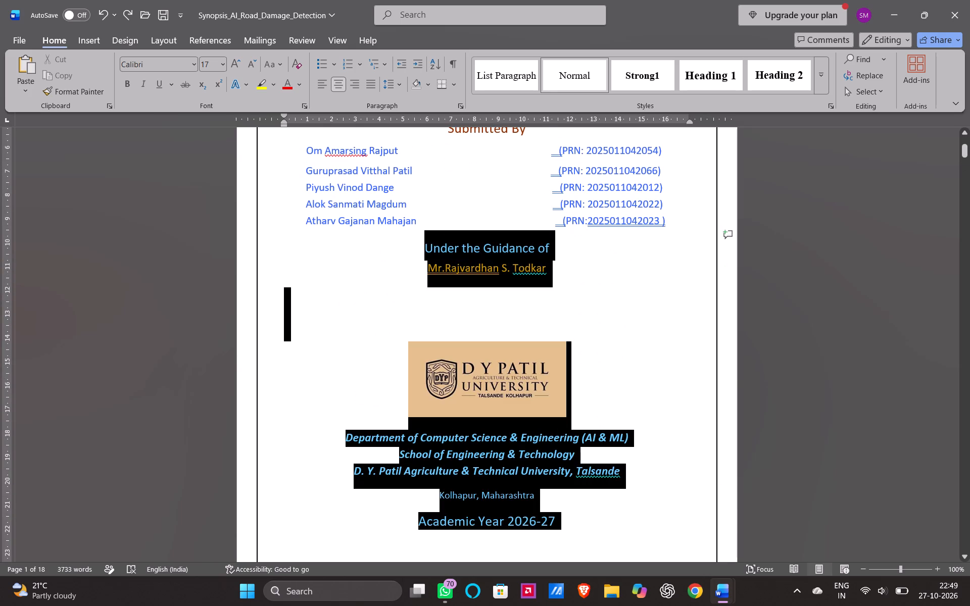
{"action": "left_click_drag", "start_coordinate": [277, 242], "coordinate": [251, 92]}
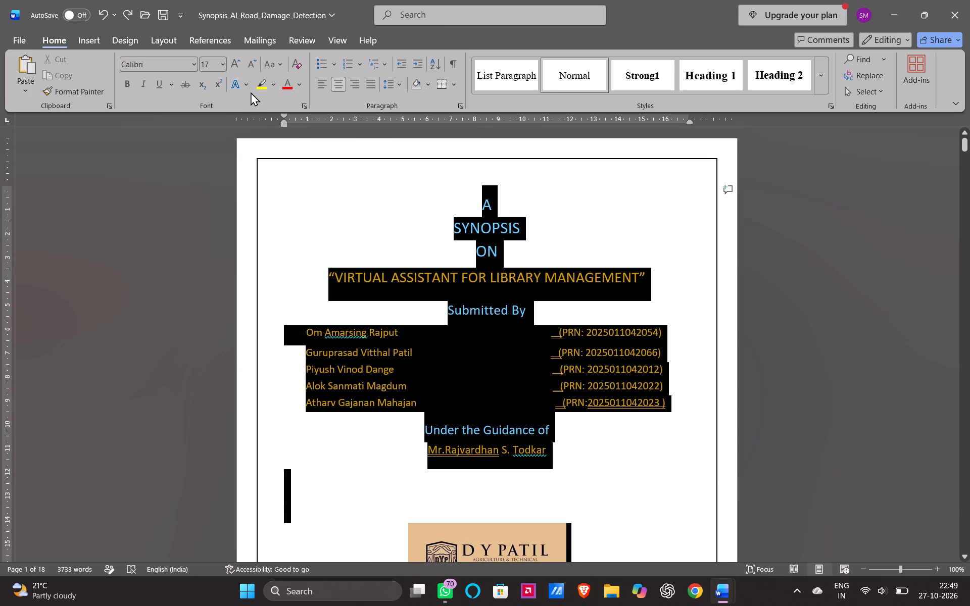
{"action": "left_click_drag", "start_coordinate": [251, 92], "coordinate": [265, 139]}
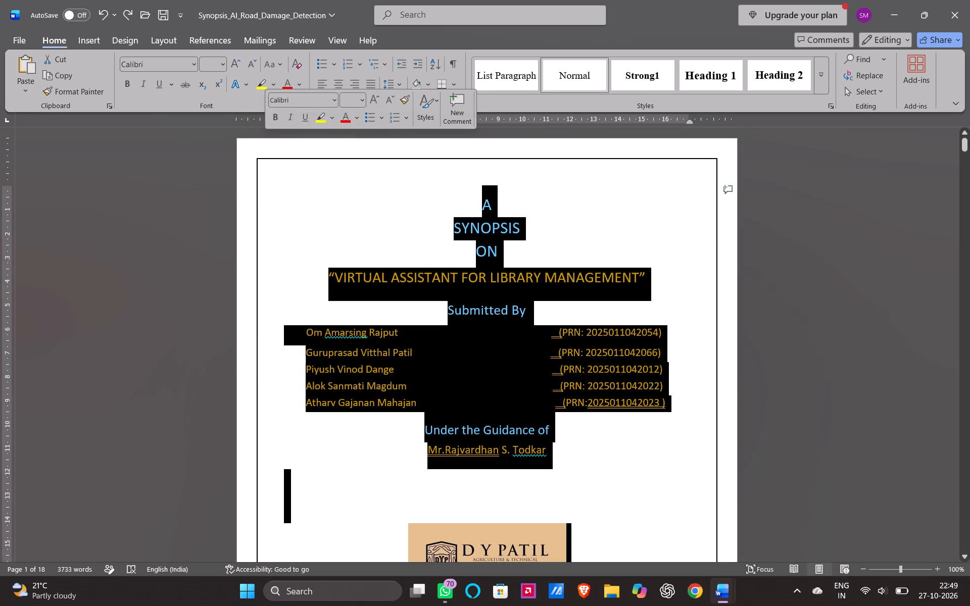
{"action": "key", "text": "ctrl+c"}
{"action": "key", "text": "ctrl+c"}
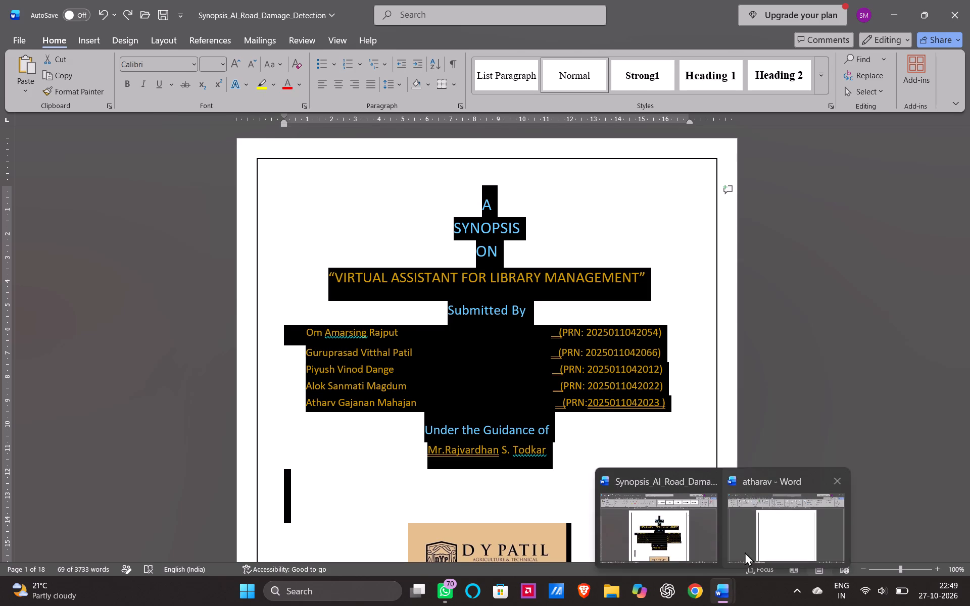
Paste the copied cover page into the "atharav" document ahead of its SYNOPSIS heading.
{"action": "left_click", "coordinate": [762, 516]}
{"action": "left_click", "coordinate": [405, 225]}
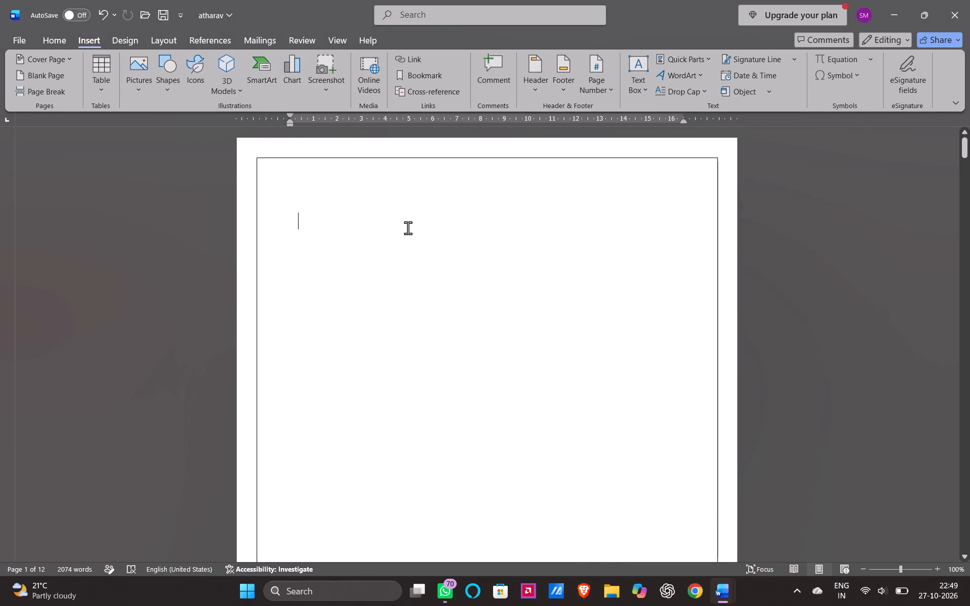
{"action": "key", "text": "ctrl+v"}
Check the placement of the pasted cover page relative to the blank first page and the SYNOPSIS heading.
{"action": "scroll", "coordinate": [576, 344], "scroll_direction": "up", "scroll_amount": 7}
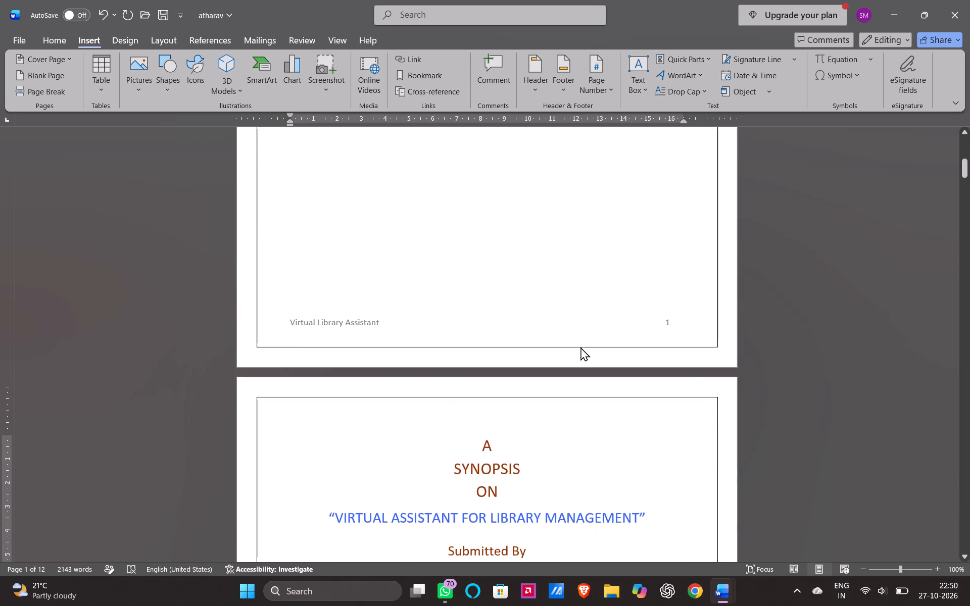
{"action": "scroll", "coordinate": [581, 347], "scroll_direction": "up", "scroll_amount": 15}
{"action": "scroll", "coordinate": [584, 348], "scroll_direction": "down", "scroll_amount": 17}
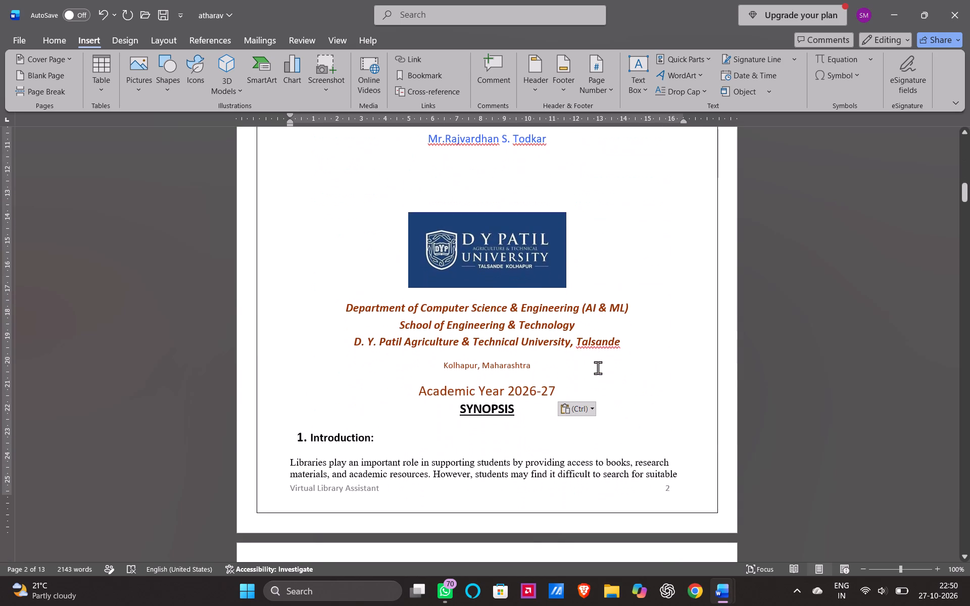
{"action": "scroll", "coordinate": [598, 368], "scroll_direction": "up", "scroll_amount": 1}
{"action": "scroll", "coordinate": [598, 368], "scroll_direction": "down", "scroll_amount": 6}
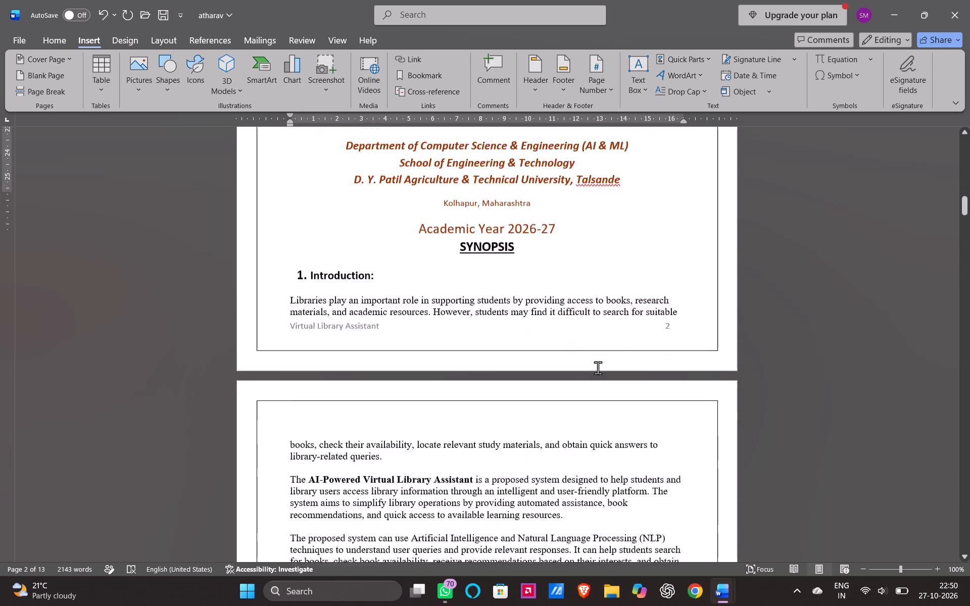
Add four blank lines before the SYNOPSIS heading so it starts on a new page after the pasted cover page.
{"action": "scroll", "coordinate": [598, 368], "scroll_direction": "down", "scroll_amount": 4}
{"action": "scroll", "coordinate": [598, 368], "scroll_direction": "up", "scroll_amount": 9}
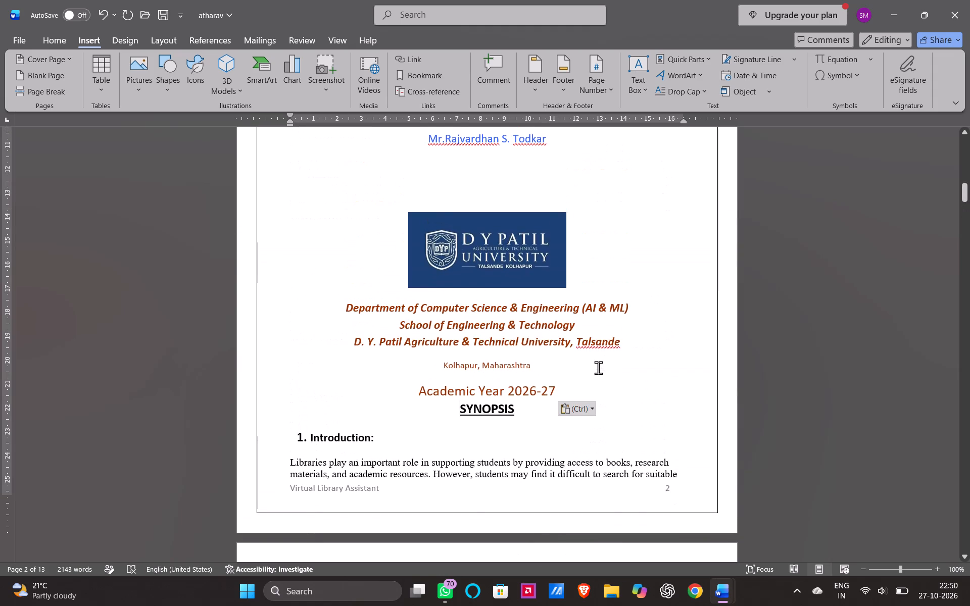
{"action": "key", "text": "Return"}
{"action": "key", "text": "Return"}
{"action": "key", "text": "Return"}
{"action": "key", "text": "Return"}
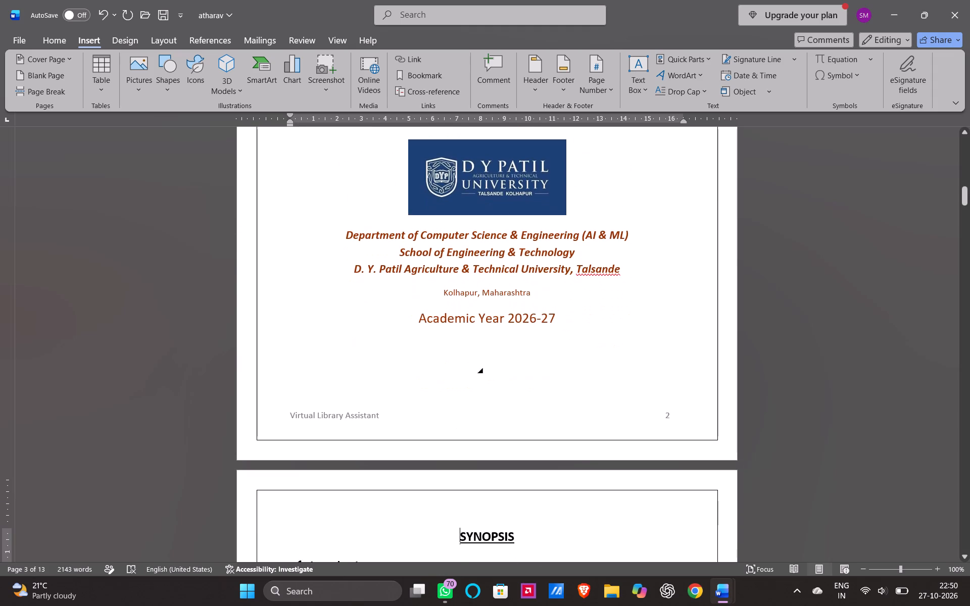
Check the page order of the "atharav" document, from the blank first page and cover page to the Literature Survey section.
{"action": "scroll", "coordinate": [601, 363], "scroll_direction": "up", "scroll_amount": 5}
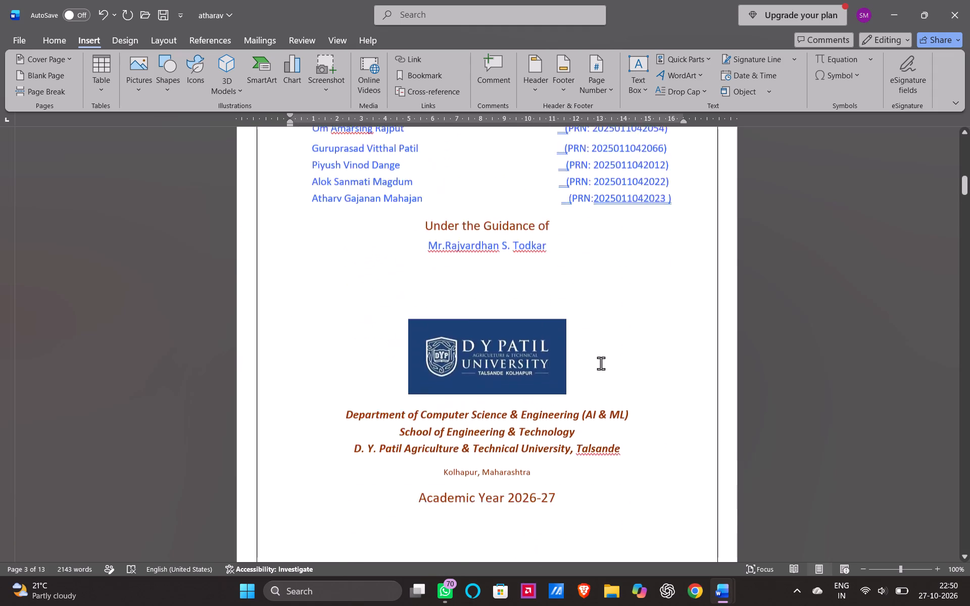
{"action": "scroll", "coordinate": [601, 363], "scroll_direction": "up", "scroll_amount": 6}
{"action": "scroll", "coordinate": [601, 363], "scroll_direction": "up", "scroll_amount": 18}
{"action": "scroll", "coordinate": [603, 372], "scroll_direction": "down", "scroll_amount": 15}
{"action": "scroll", "coordinate": [603, 376], "scroll_direction": "down", "scroll_amount": 14}
{"action": "scroll", "coordinate": [603, 376], "scroll_direction": "down", "scroll_amount": 7}
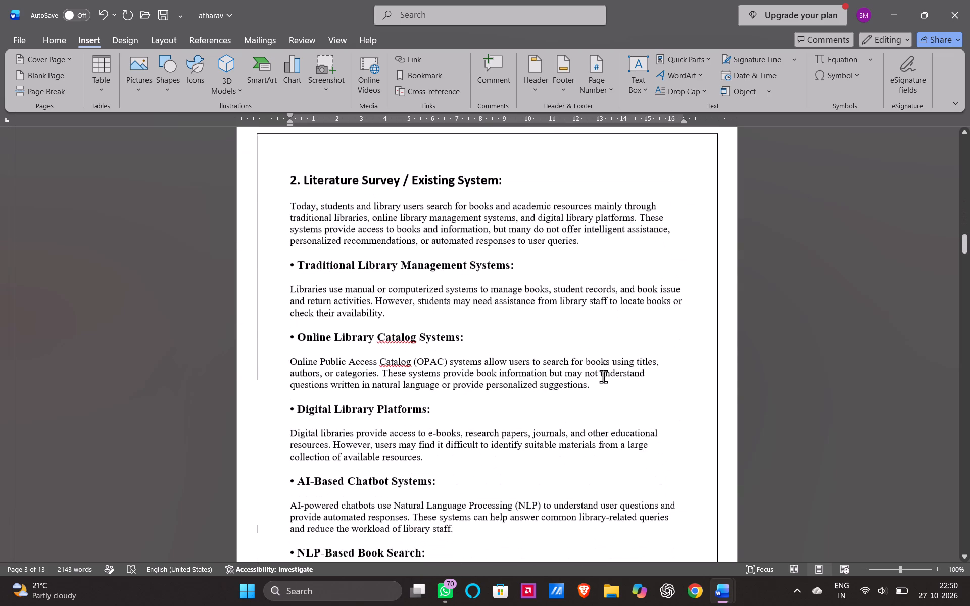
{"action": "scroll", "coordinate": [603, 376], "scroll_direction": "up", "scroll_amount": 12}
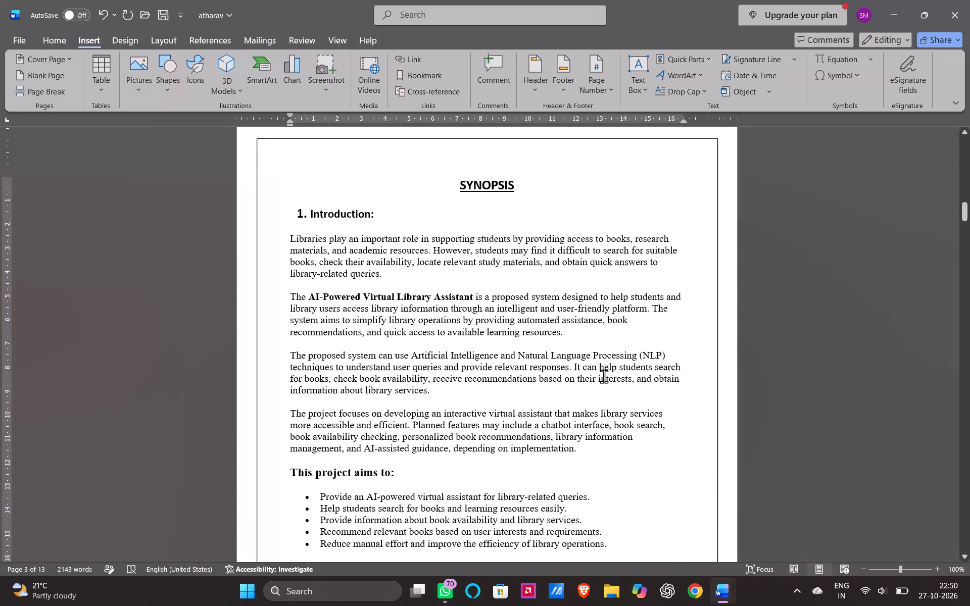
{"action": "scroll", "coordinate": [604, 376], "scroll_direction": "up", "scroll_amount": 15}
{"action": "scroll", "coordinate": [429, 304], "scroll_direction": "up", "scroll_amount": 8}
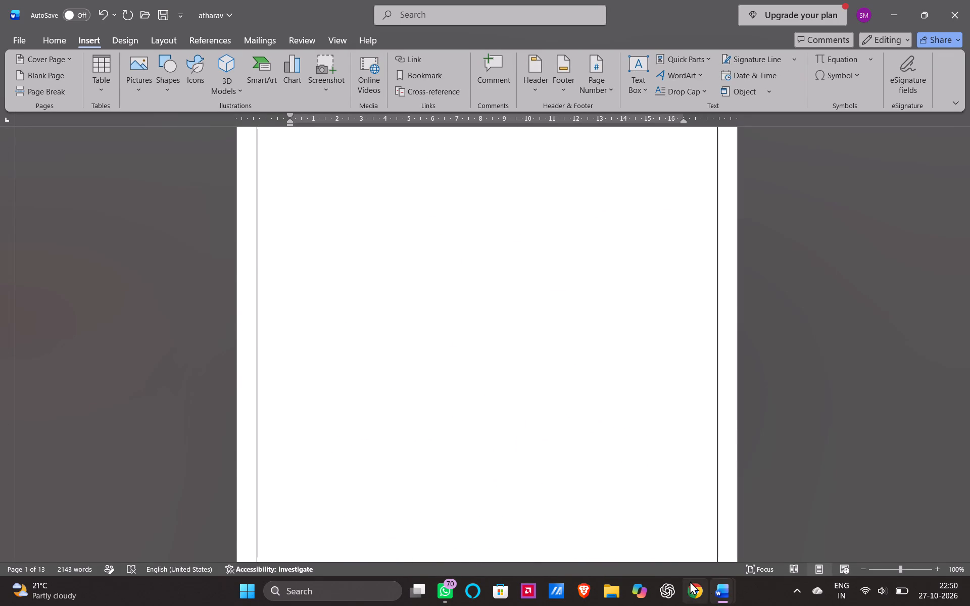
Copy the INDEX heading and its full topic table from the Synopsis_AI_Road_Damage_Detection document.
{"action": "left_click", "coordinate": [678, 552]}
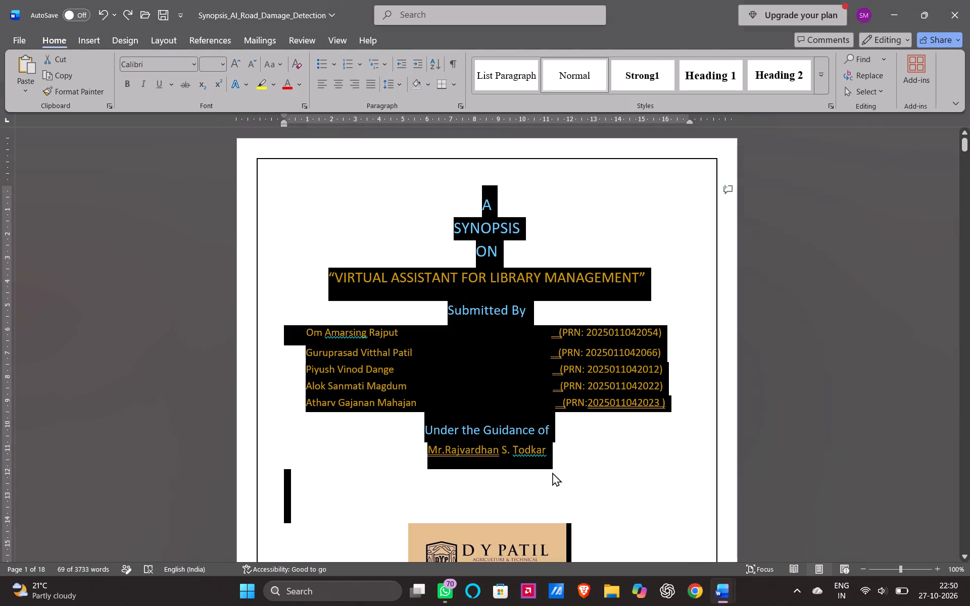
{"action": "left_click", "coordinate": [668, 476]}
{"action": "scroll", "coordinate": [633, 469], "scroll_direction": "down", "scroll_amount": 11}
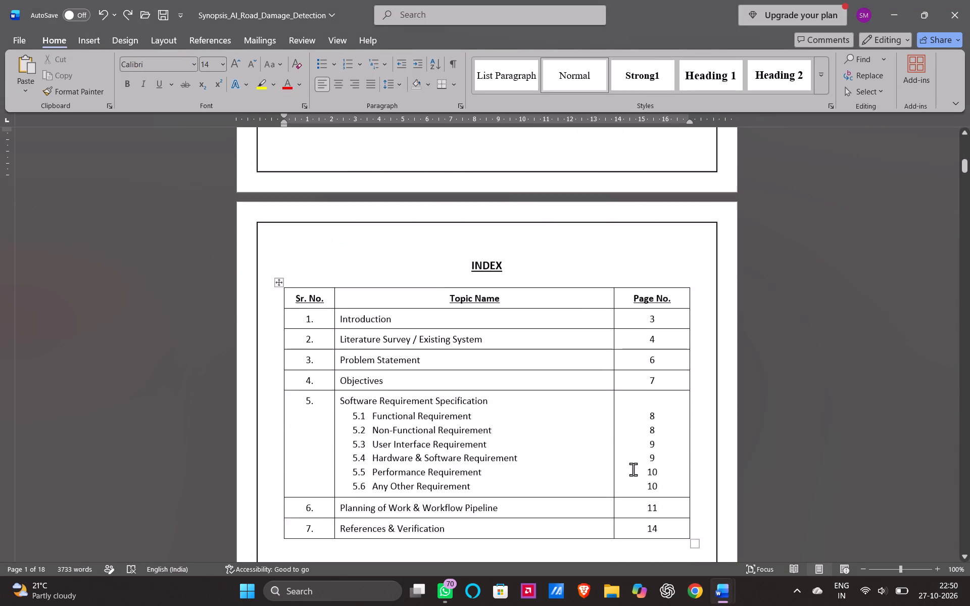
{"action": "scroll", "coordinate": [633, 471], "scroll_direction": "down", "scroll_amount": 5}
{"action": "scroll", "coordinate": [633, 471], "scroll_direction": "up", "scroll_amount": 3}
{"action": "left_click_drag", "start_coordinate": [700, 434], "coordinate": [275, 187]}
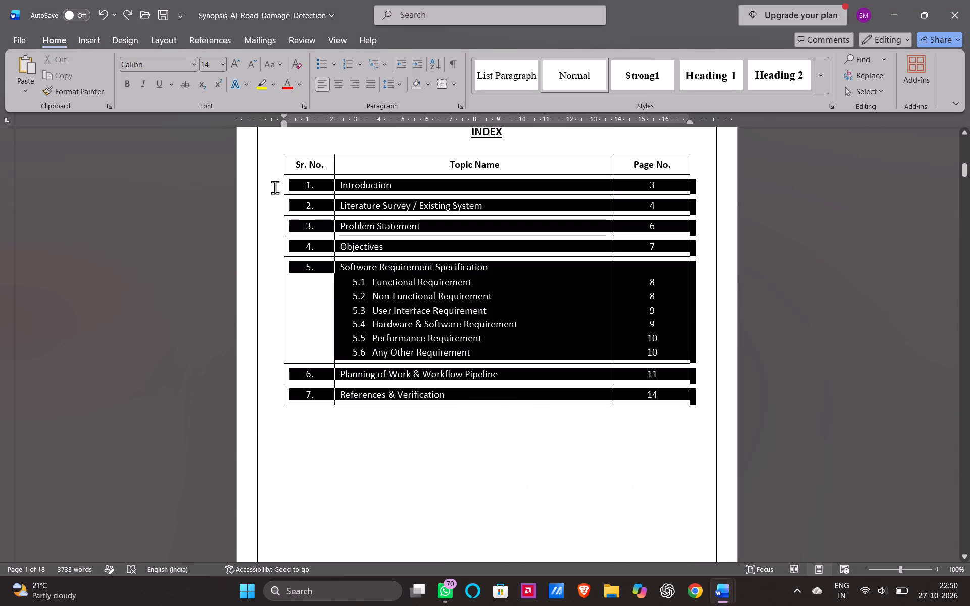
{"action": "left_click_drag", "start_coordinate": [275, 187], "coordinate": [325, 127]}
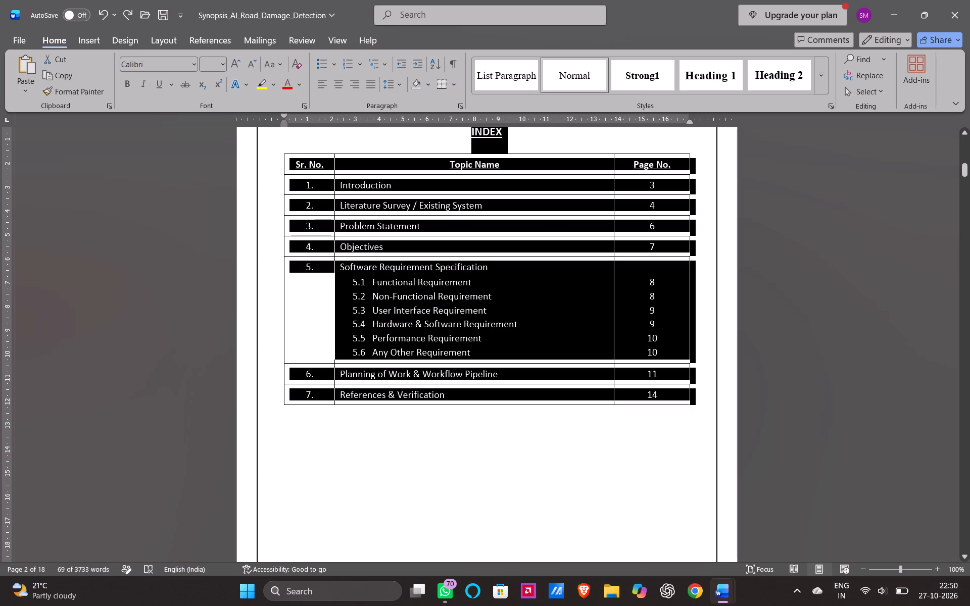
{"action": "key", "text": "ctrl+c"}
{"action": "key", "text": "ctrl+c"}
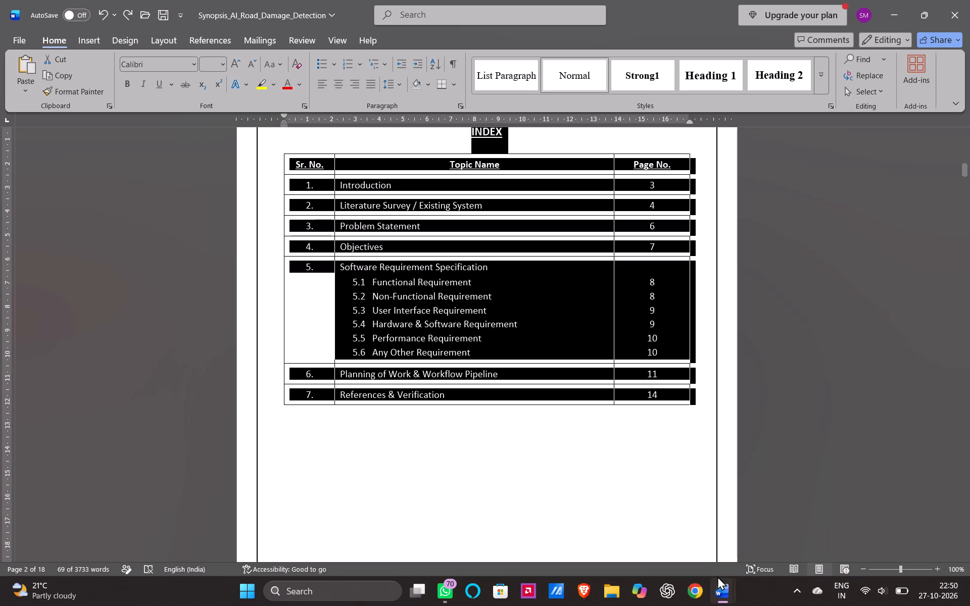
Paste the copied INDEX heading and table into the "atharav" document, after the blank first page and ahead of the cover page text.
{"action": "left_click", "coordinate": [766, 546]}
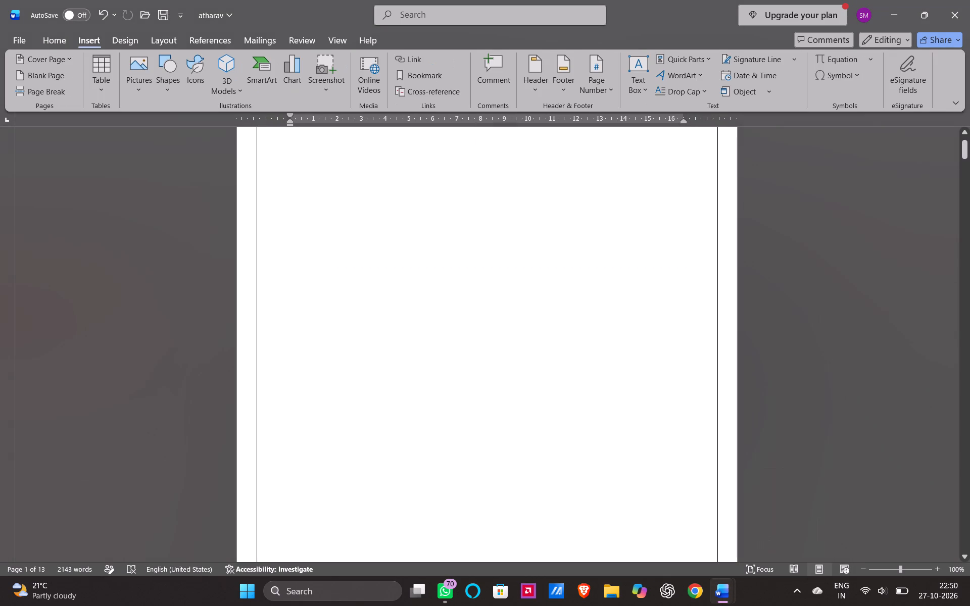
{"action": "scroll", "coordinate": [490, 253], "scroll_direction": "up", "scroll_amount": 2}
{"action": "left_click", "coordinate": [491, 255]}
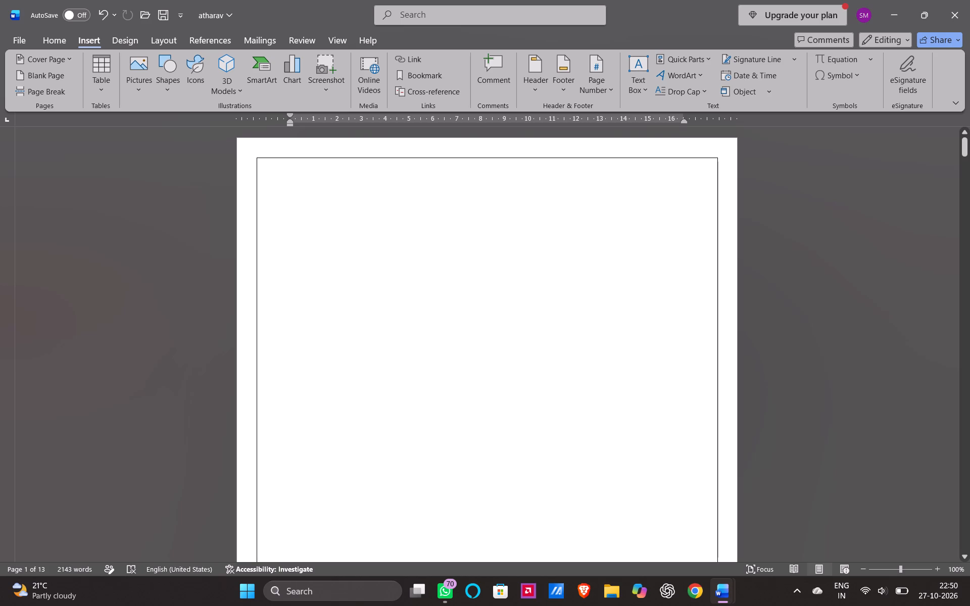
{"action": "key", "text": "ctrl+v"}
Check the placement of the pasted index table relative to the blank first page and the cover page text.
{"action": "scroll", "coordinate": [522, 357], "scroll_direction": "up", "scroll_amount": 20}
{"action": "scroll", "coordinate": [531, 359], "scroll_direction": "up", "scroll_amount": 4}
{"action": "scroll", "coordinate": [534, 368], "scroll_direction": "down", "scroll_amount": 17}
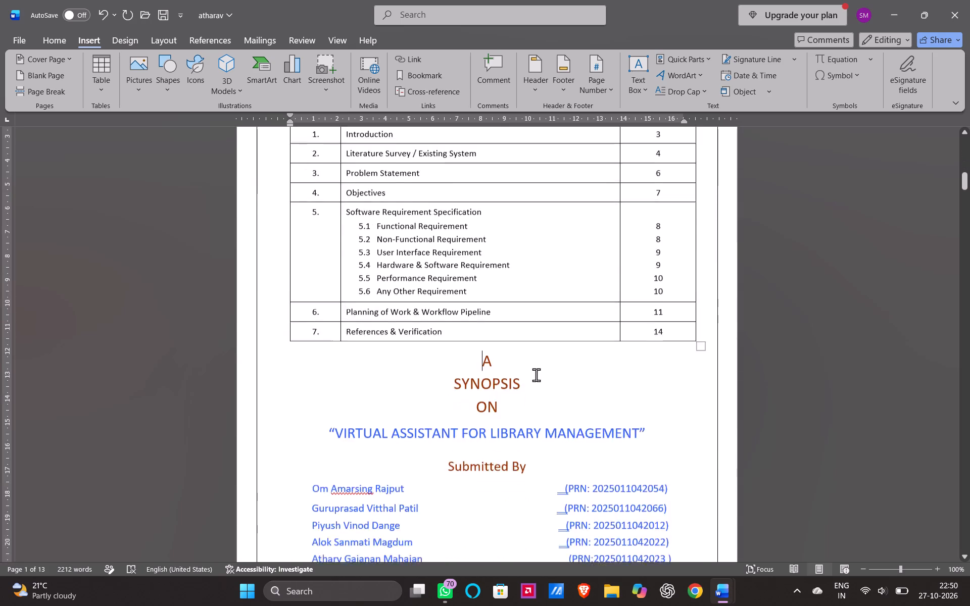
{"action": "scroll", "coordinate": [536, 375], "scroll_direction": "down", "scroll_amount": 10}
{"action": "scroll", "coordinate": [536, 375], "scroll_direction": "up", "scroll_amount": 16}
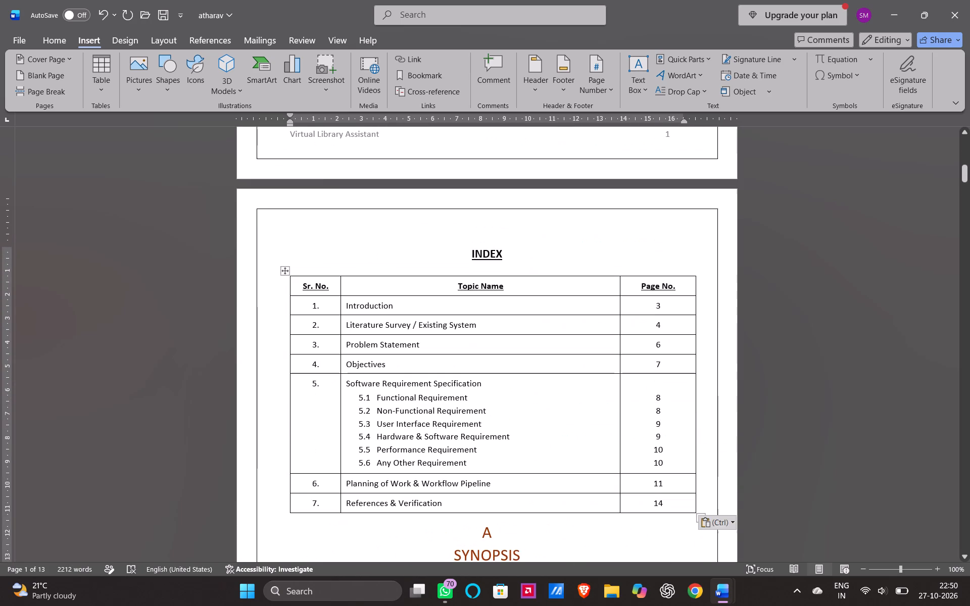
Delete the cover page content beneath the index table, from "A SYNOPSIS ON" through the university logo and "Academic Year 2026-27".
{"action": "scroll", "coordinate": [536, 375], "scroll_direction": "down", "scroll_amount": 2}
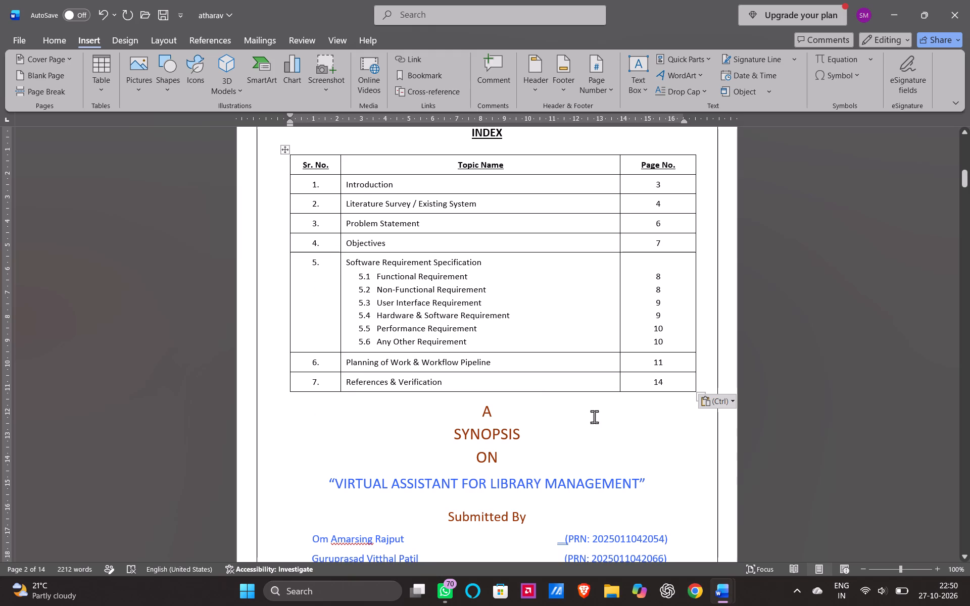
{"action": "scroll", "coordinate": [651, 462], "scroll_direction": "down", "scroll_amount": 6}
{"action": "left_click_drag", "start_coordinate": [592, 300], "coordinate": [350, 161]}
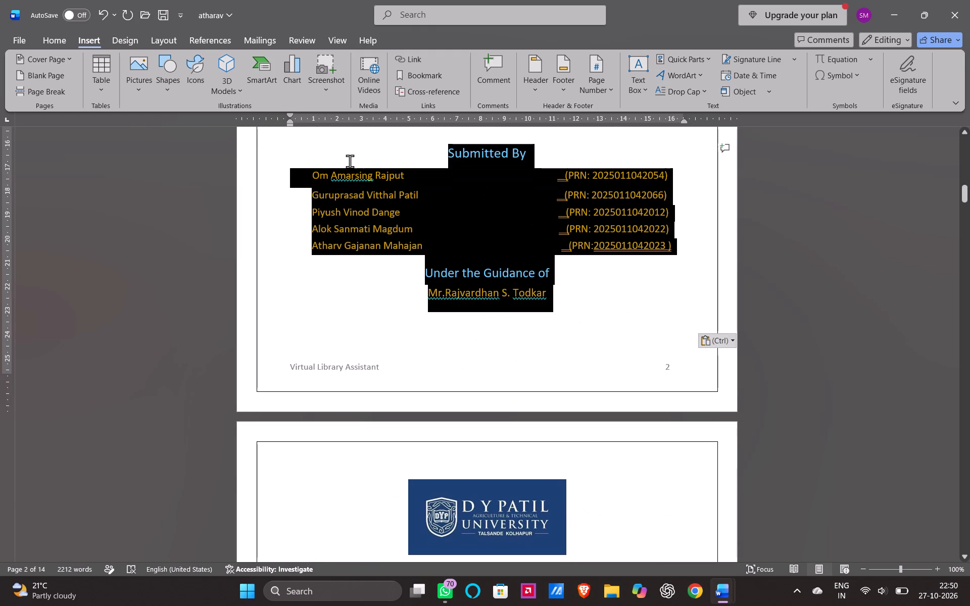
{"action": "left_click_drag", "start_coordinate": [350, 161], "coordinate": [355, 129]}
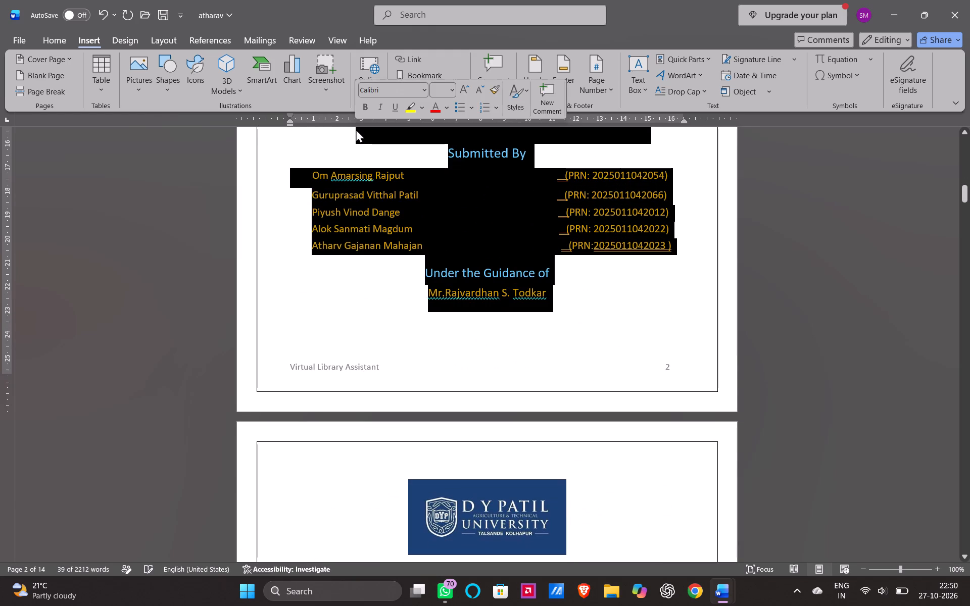
{"action": "key", "text": "BackSpace"}
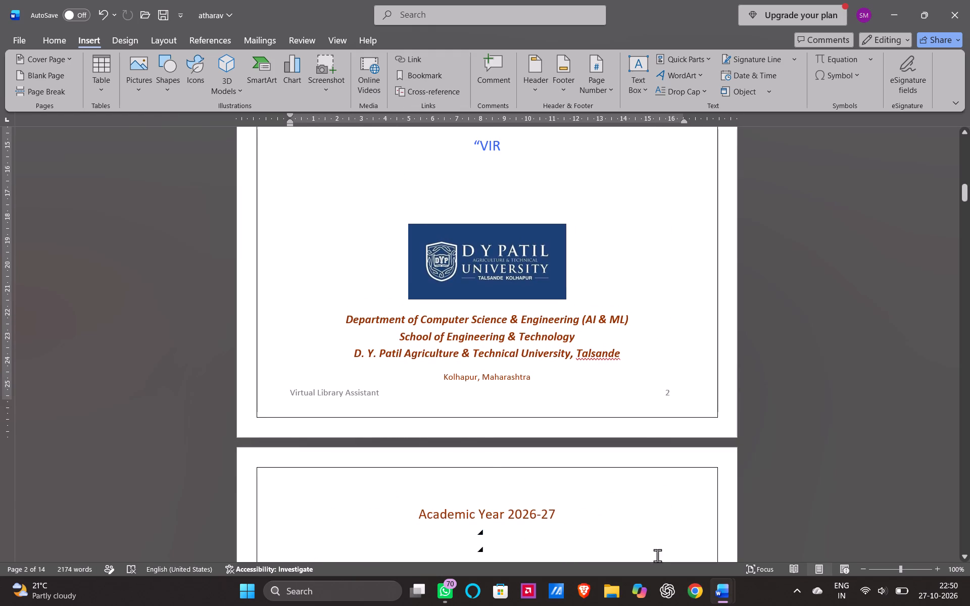
{"action": "left_click_drag", "start_coordinate": [637, 544], "coordinate": [398, 196]}
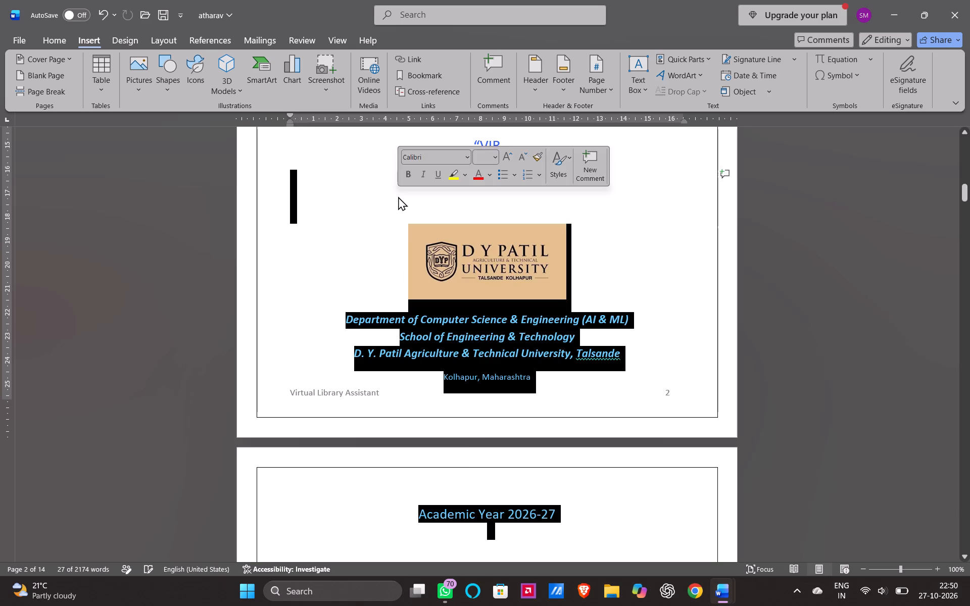
{"action": "key", "text": "BackSpace"}
{"action": "scroll", "coordinate": [426, 234], "scroll_direction": "up", "scroll_amount": 4}
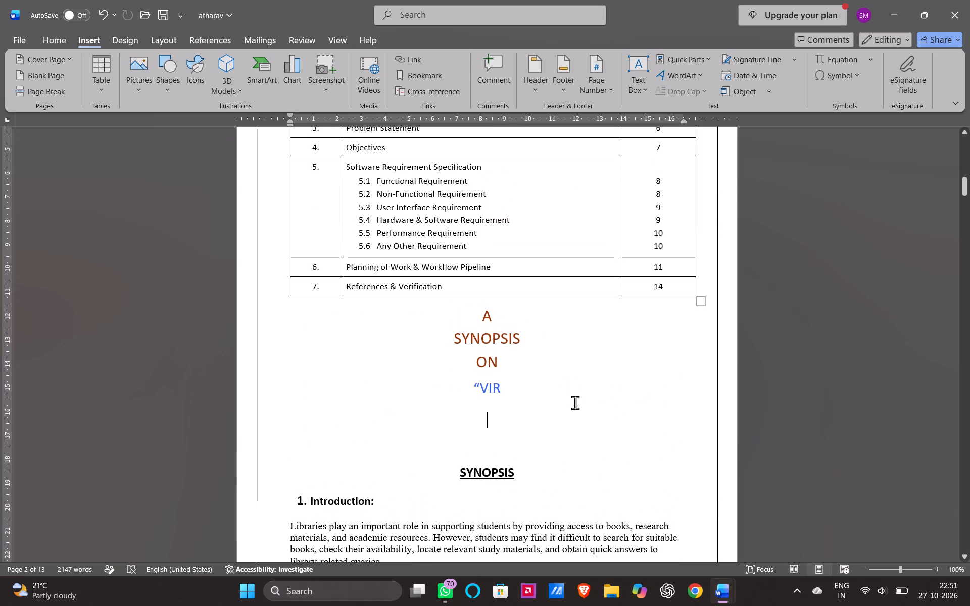
{"action": "left_click_drag", "start_coordinate": [529, 399], "coordinate": [460, 320]}
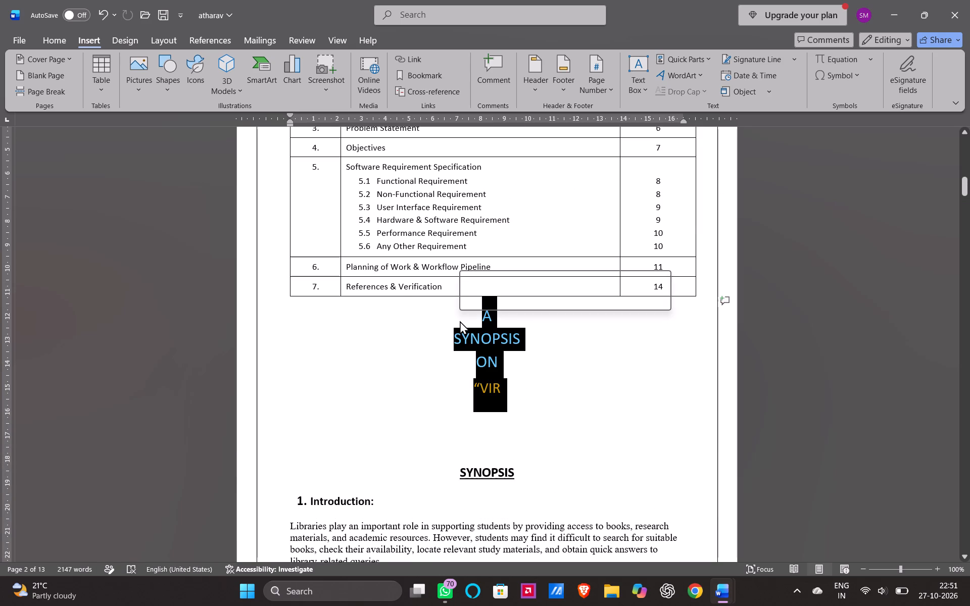
{"action": "key", "text": "BackSpace"}
Add blank lines beneath the index table until the SYNOPSIS heading starts at the top of the following page.
{"action": "scroll", "coordinate": [461, 324], "scroll_direction": "up", "scroll_amount": 6}
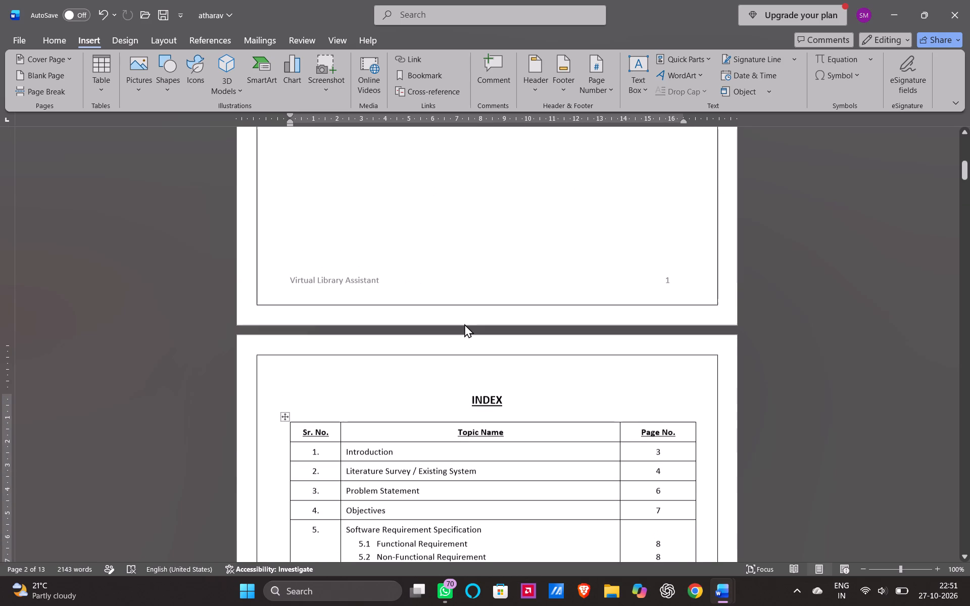
{"action": "scroll", "coordinate": [464, 324], "scroll_direction": "down", "scroll_amount": 7}
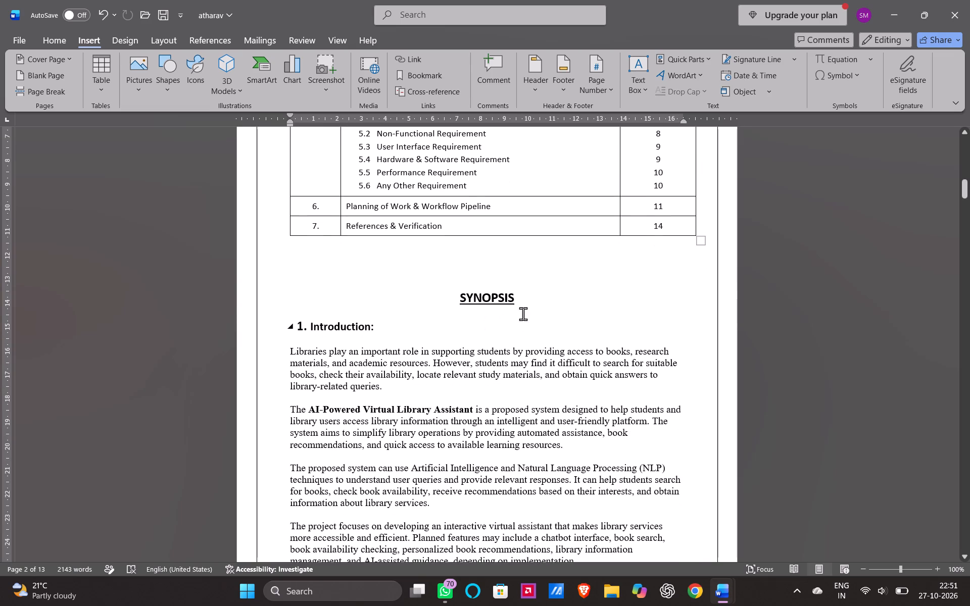
{"action": "key", "text": "Return"}
{"action": "key", "text": "Return"}
{"action": "key", "text": "Return"}
{"action": "key", "text": "Return"}
{"action": "key", "text": "Return"}
{"action": "key", "text": "Return"}
{"action": "key", "text": "Return"}
{"action": "key", "text": "Return"}
{"action": "key", "text": "Return"}
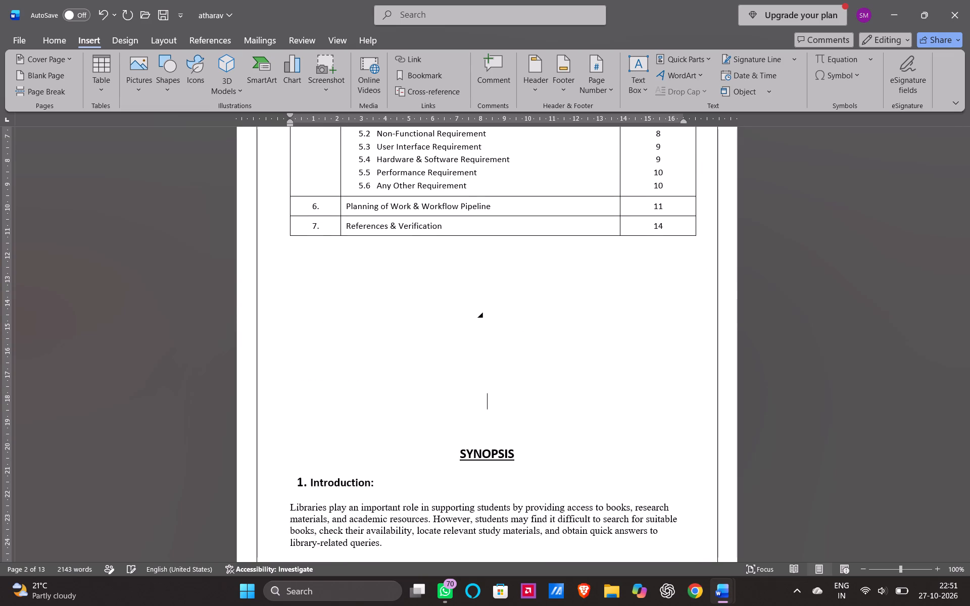
{"action": "key", "text": "Return"}
{"action": "key", "text": "Return"}
{"action": "key", "text": "Return"}
{"action": "key", "text": "Return"}
{"action": "scroll", "coordinate": [525, 314], "scroll_direction": "down", "scroll_amount": 6}
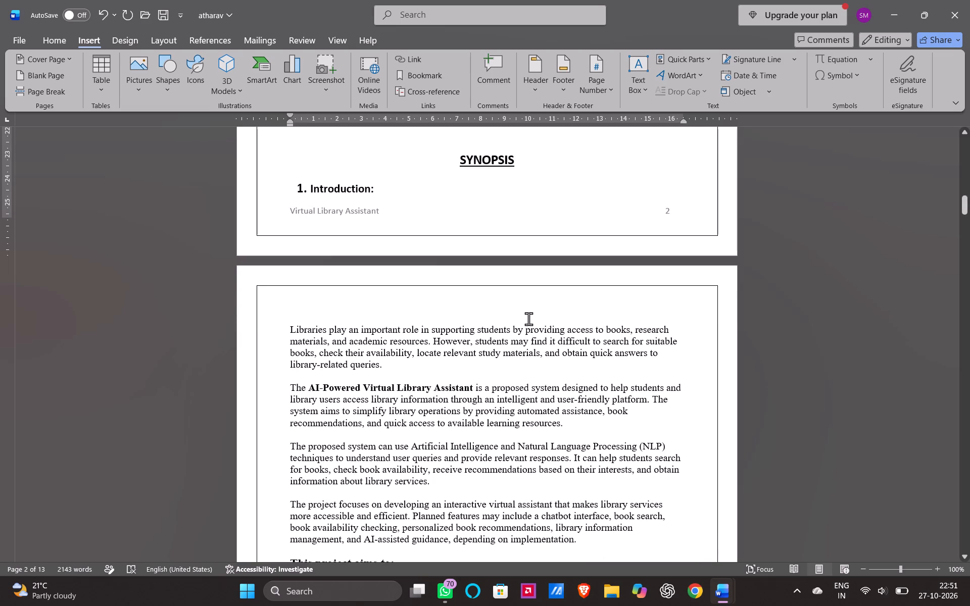
{"action": "key", "text": "Return"}
{"action": "key", "text": "Return"}
{"action": "key", "text": "Return"}
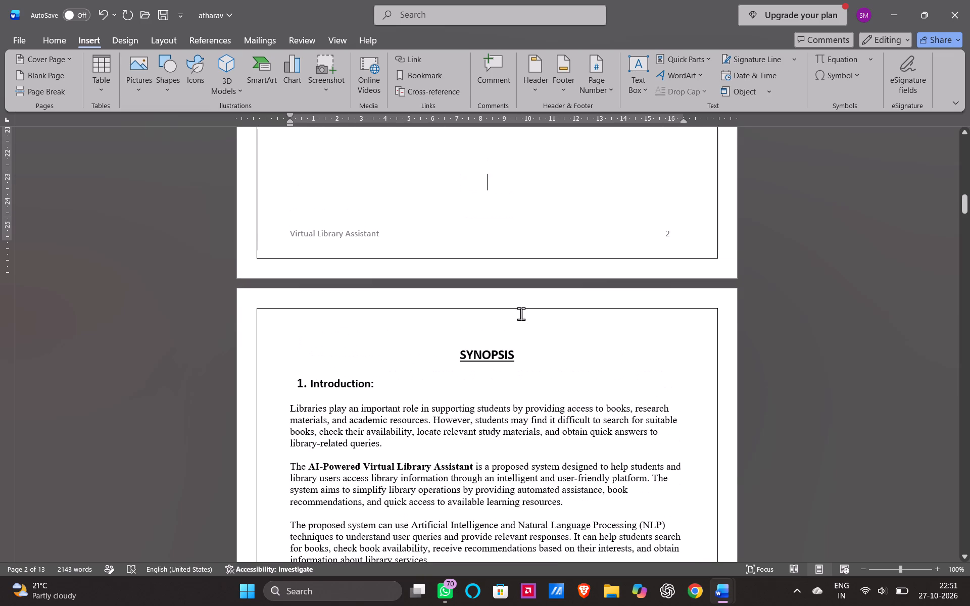
Check the layout of the Introduction and Literature Survey pages that follow the SYNOPSIS heading.
{"action": "scroll", "coordinate": [521, 315], "scroll_direction": "down", "scroll_amount": 14}
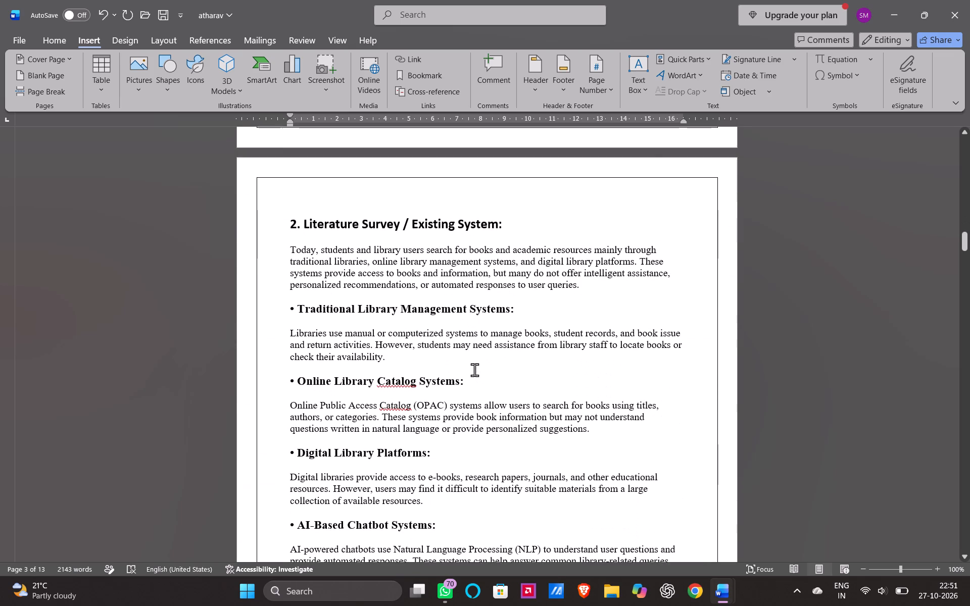
{"action": "scroll", "coordinate": [474, 370], "scroll_direction": "up", "scroll_amount": 9}
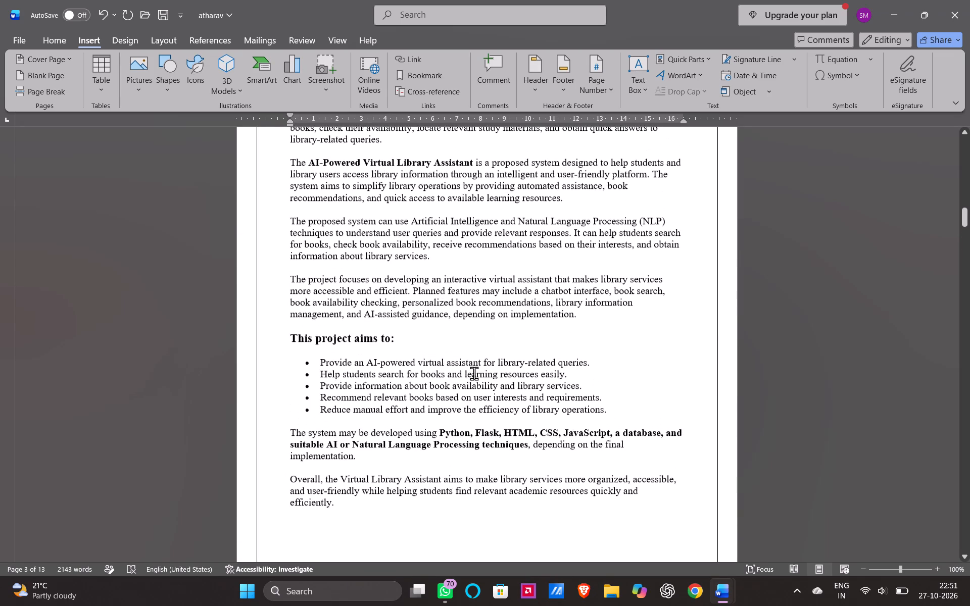
{"action": "scroll", "coordinate": [474, 373], "scroll_direction": "up", "scroll_amount": 3}
{"action": "scroll", "coordinate": [473, 374], "scroll_direction": "down", "scroll_amount": 4}
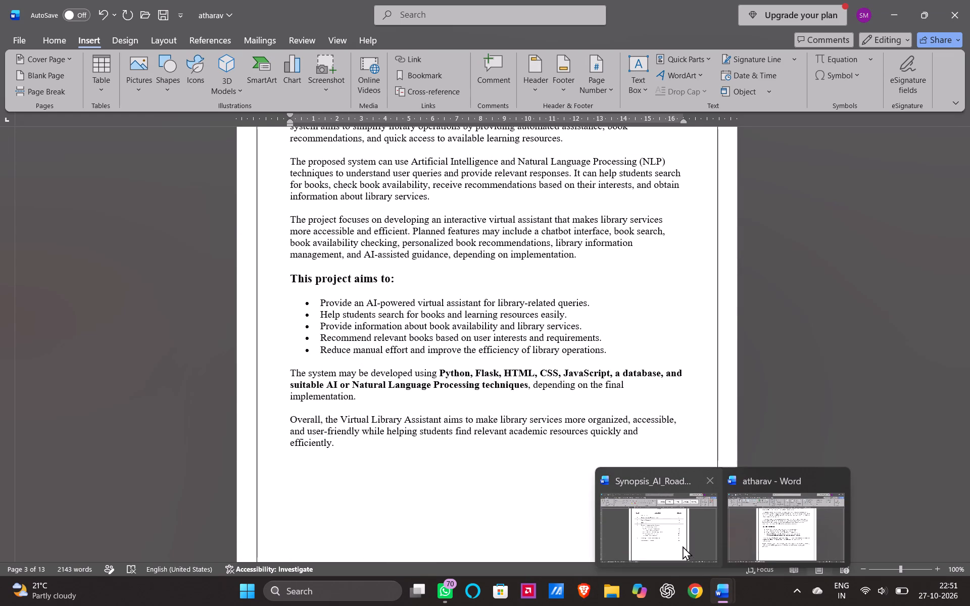
Switch to the Synopsis_AI_Road_Damage_Detection document and examine how its index, SYNOPSIS and Introduction pages are laid out.
{"action": "left_click", "coordinate": [682, 545]}
{"action": "scroll", "coordinate": [528, 425], "scroll_direction": "down", "scroll_amount": 4}
{"action": "left_click", "coordinate": [528, 425]}
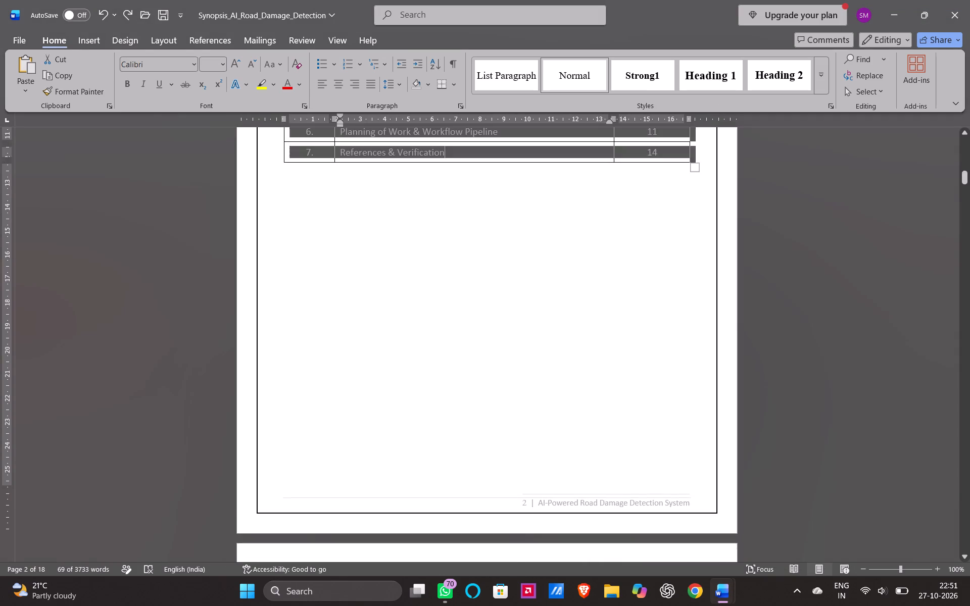
{"action": "scroll", "coordinate": [528, 425], "scroll_direction": "down", "scroll_amount": 2}
{"action": "scroll", "coordinate": [528, 425], "scroll_direction": "up", "scroll_amount": 1}
{"action": "scroll", "coordinate": [528, 425], "scroll_direction": "down", "scroll_amount": 7}
{"action": "scroll", "coordinate": [528, 425], "scroll_direction": "up", "scroll_amount": 1}
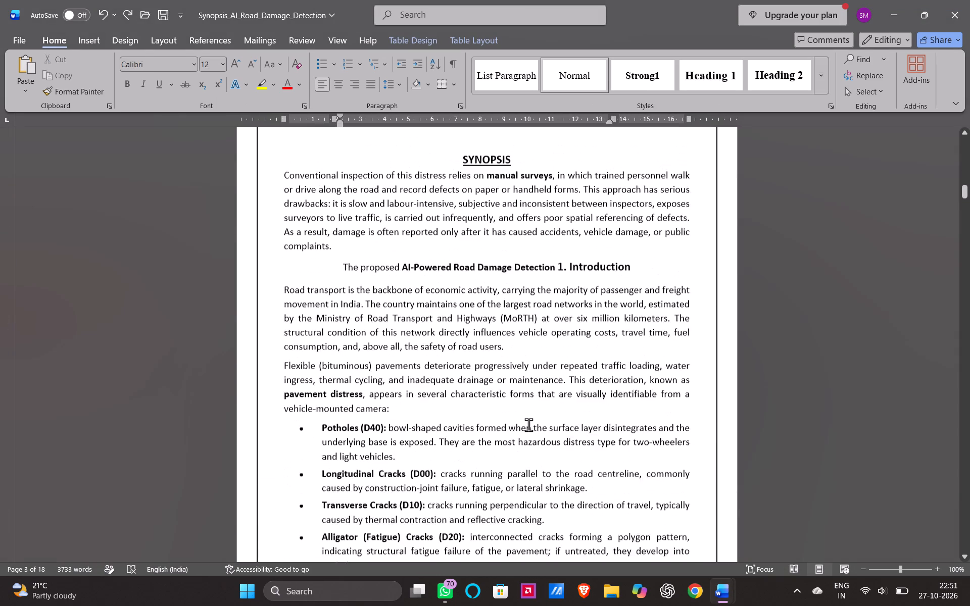
{"action": "scroll", "coordinate": [528, 425], "scroll_direction": "down", "scroll_amount": 7}
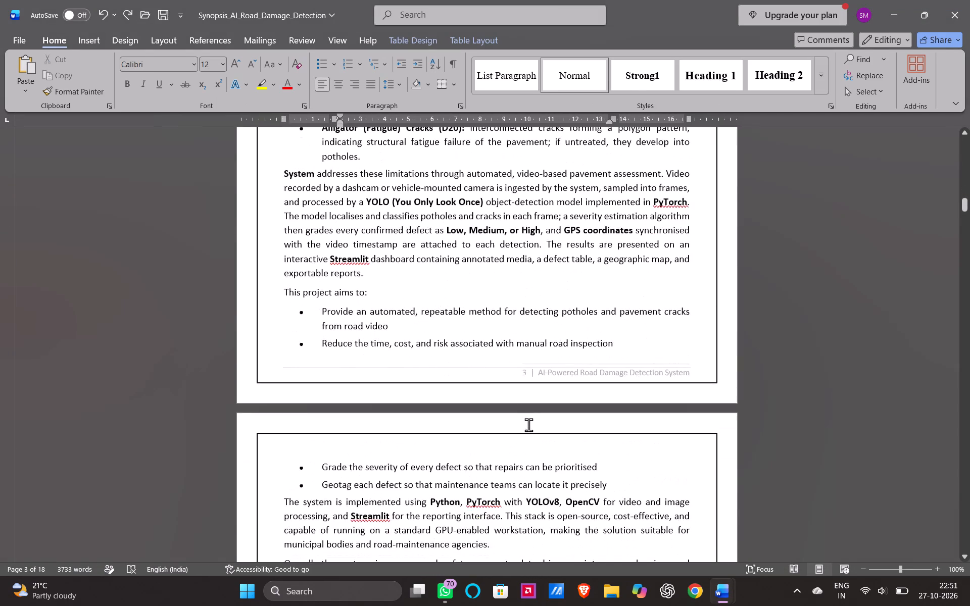
{"action": "scroll", "coordinate": [528, 425], "scroll_direction": "down", "scroll_amount": 8}
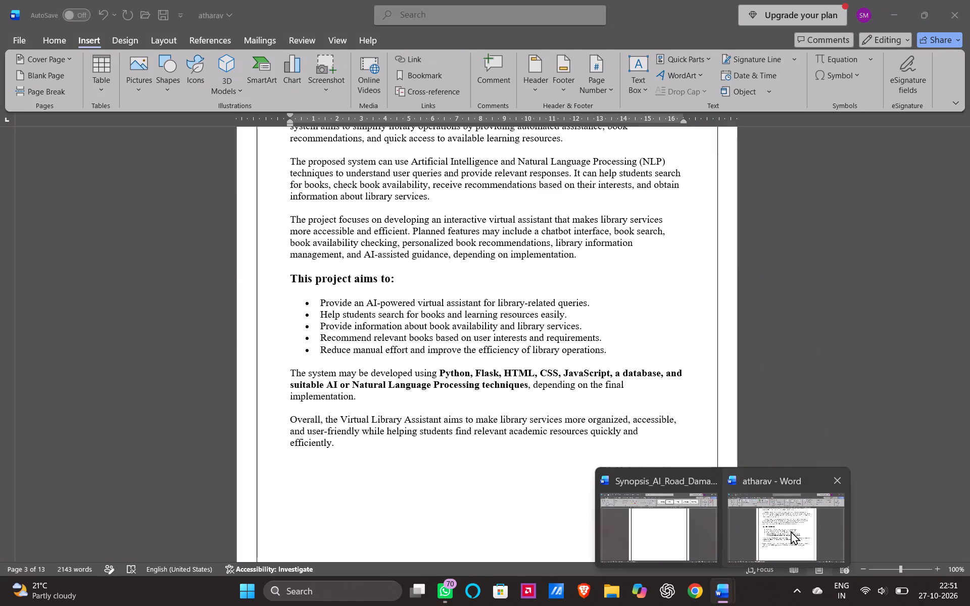
Return to the "atharav" document and check its pages from the Literature Survey back through the index to the blank first page.
{"action": "left_click", "coordinate": [791, 531]}
{"action": "scroll", "coordinate": [391, 475], "scroll_direction": "down", "scroll_amount": 5}
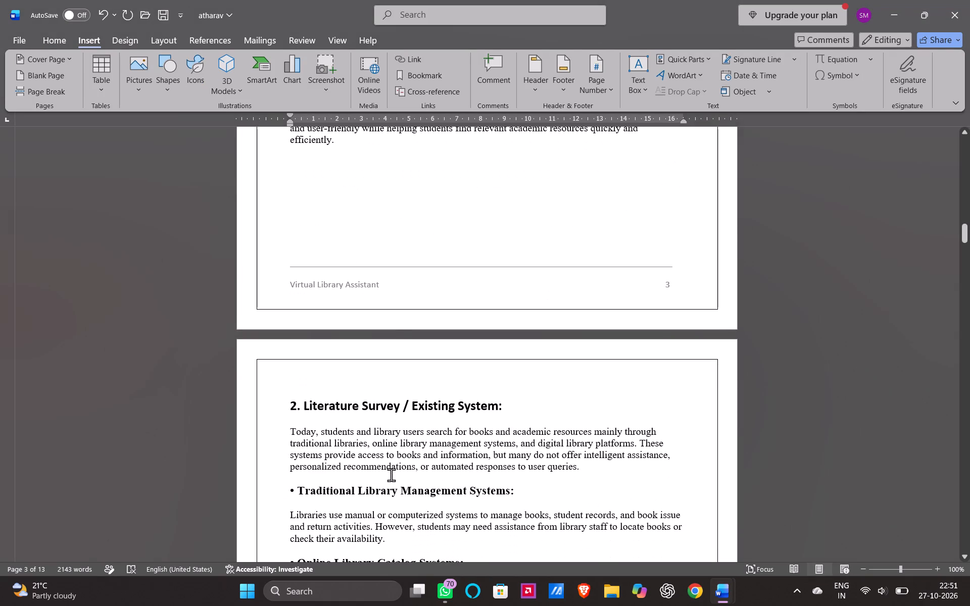
{"action": "scroll", "coordinate": [392, 475], "scroll_direction": "up", "scroll_amount": 15}
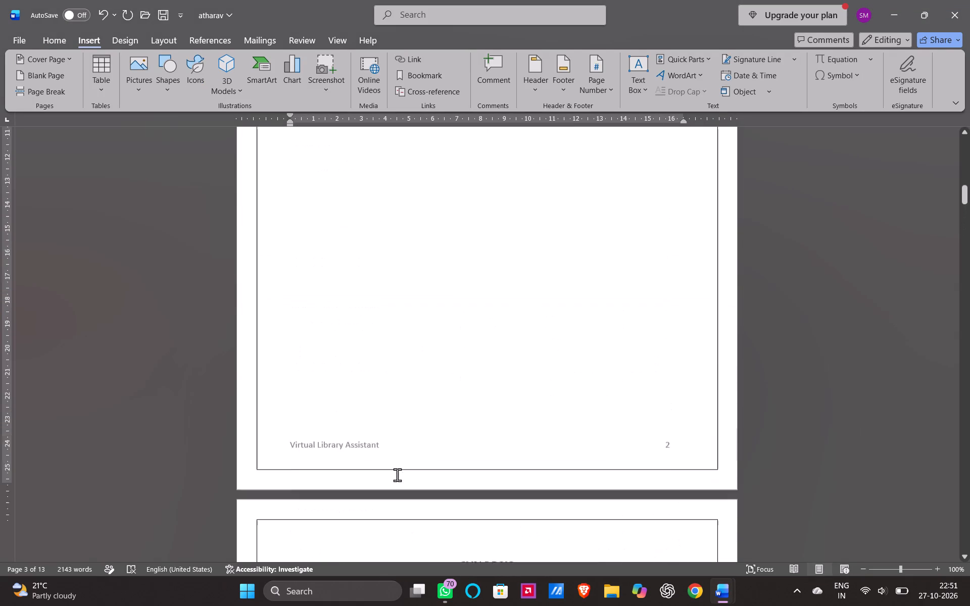
{"action": "scroll", "coordinate": [397, 475], "scroll_direction": "up", "scroll_amount": 8}
{"action": "scroll", "coordinate": [398, 475], "scroll_direction": "down", "scroll_amount": 1}
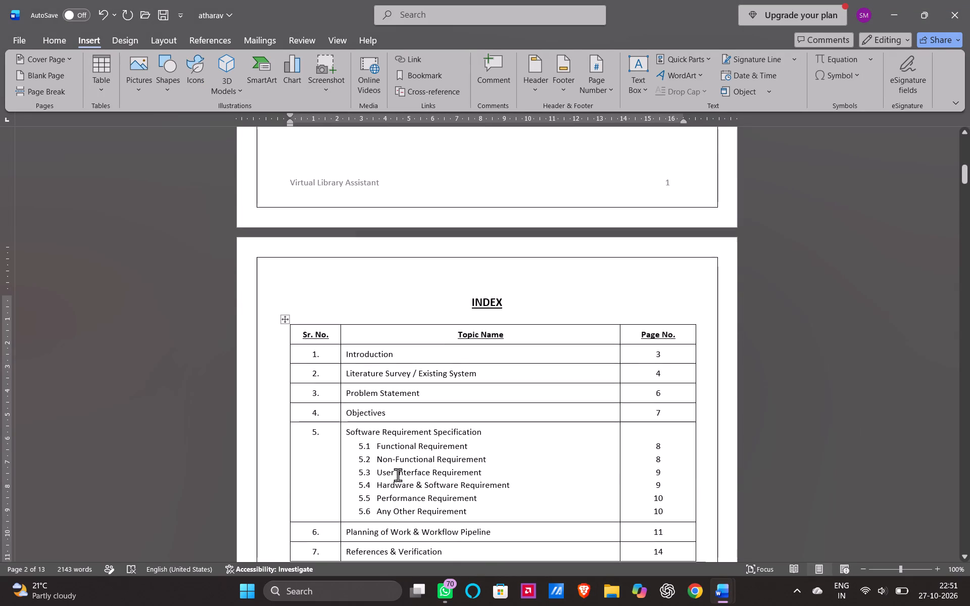
{"action": "scroll", "coordinate": [398, 475], "scroll_direction": "up", "scroll_amount": 18}
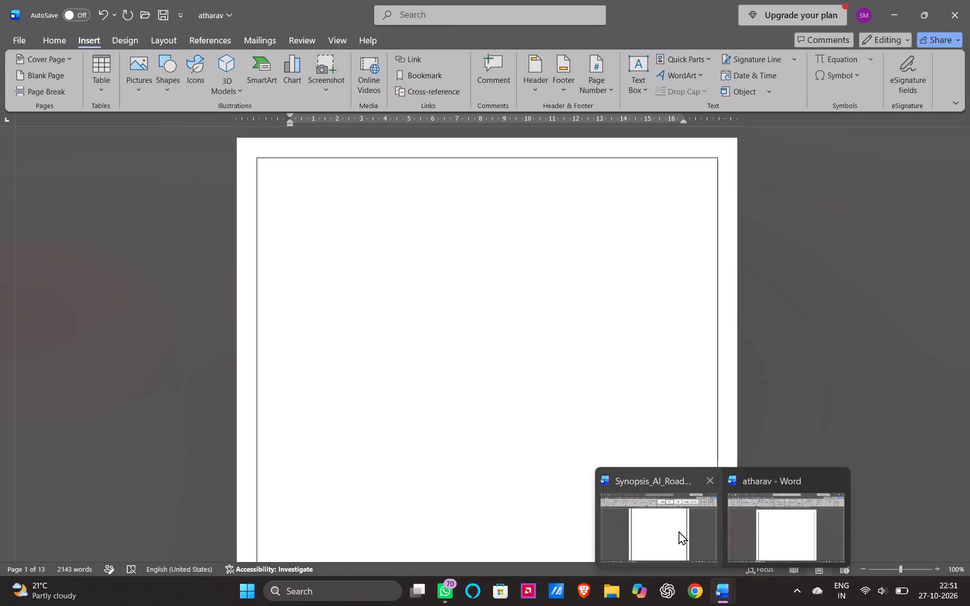
Copy the whole cover page content of the road damage synopsis, from "A SYNOPSIS ON" through the university logo and "Academic Year 2026-27".
{"action": "left_click", "coordinate": [678, 531]}
{"action": "scroll", "coordinate": [669, 518], "scroll_direction": "up", "scroll_amount": 13}
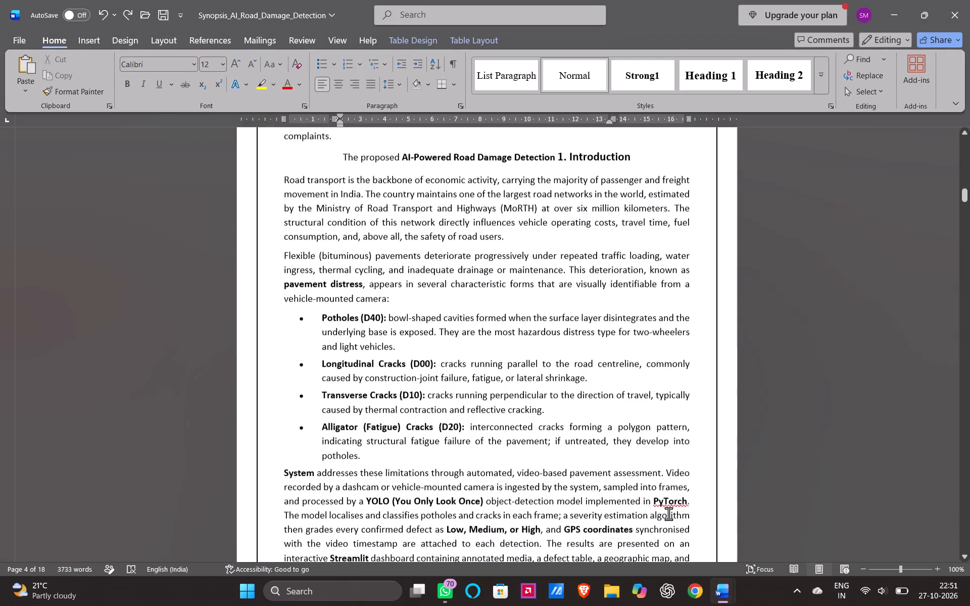
{"action": "scroll", "coordinate": [668, 514], "scroll_direction": "up", "scroll_amount": 18}
{"action": "scroll", "coordinate": [668, 514], "scroll_direction": "up", "scroll_amount": 6}
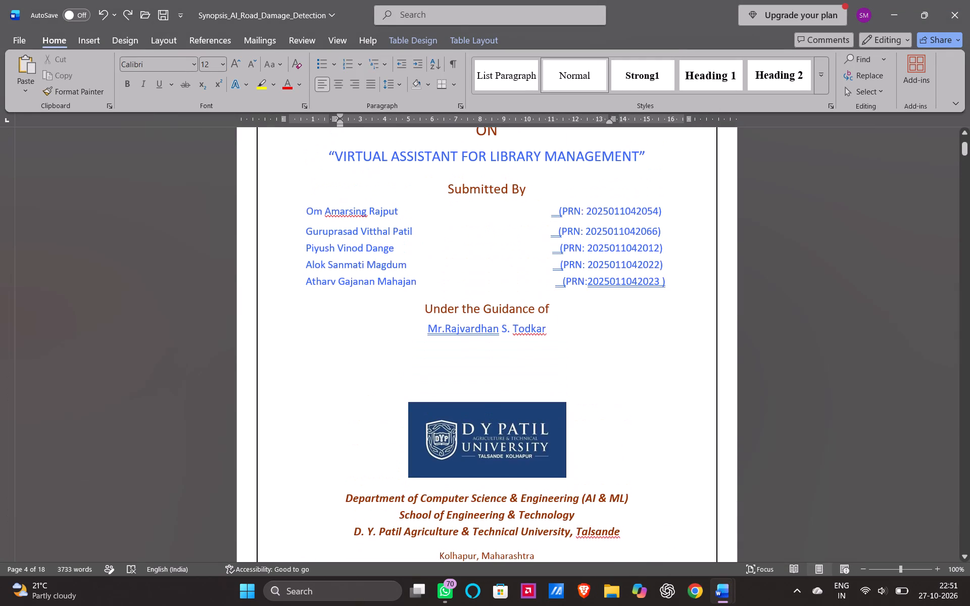
{"action": "scroll", "coordinate": [668, 514], "scroll_direction": "down", "scroll_amount": 2}
{"action": "left_click_drag", "start_coordinate": [583, 467], "coordinate": [554, 470]}
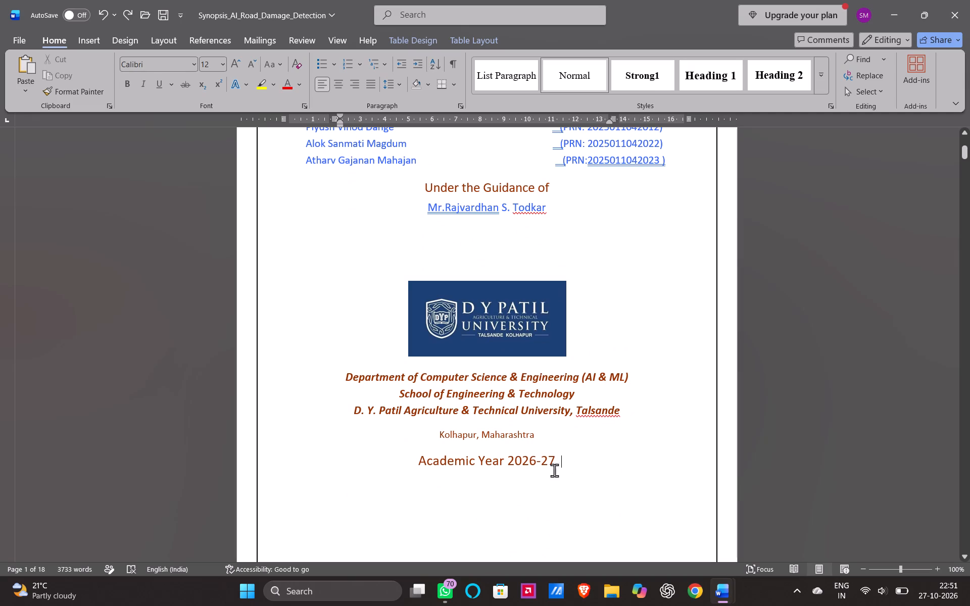
{"action": "left_click_drag", "start_coordinate": [554, 470], "coordinate": [315, 131]}
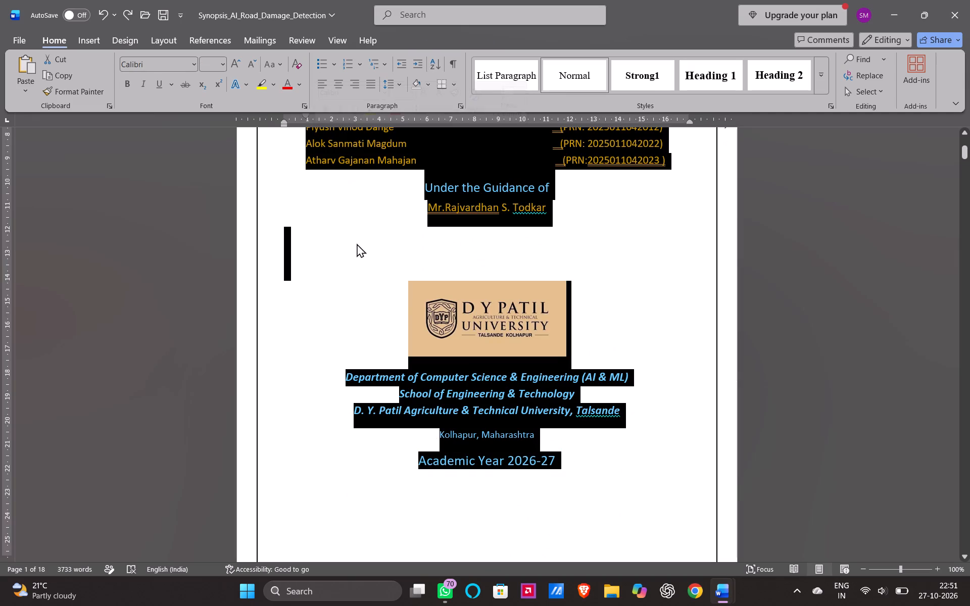
{"action": "scroll", "coordinate": [360, 254], "scroll_direction": "up", "scroll_amount": 3}
{"action": "left_click_drag", "start_coordinate": [309, 300], "coordinate": [280, 256]}
{"action": "left_click", "coordinate": [347, 459]}
{"action": "scroll", "coordinate": [345, 459], "scroll_direction": "down", "scroll_amount": 5}
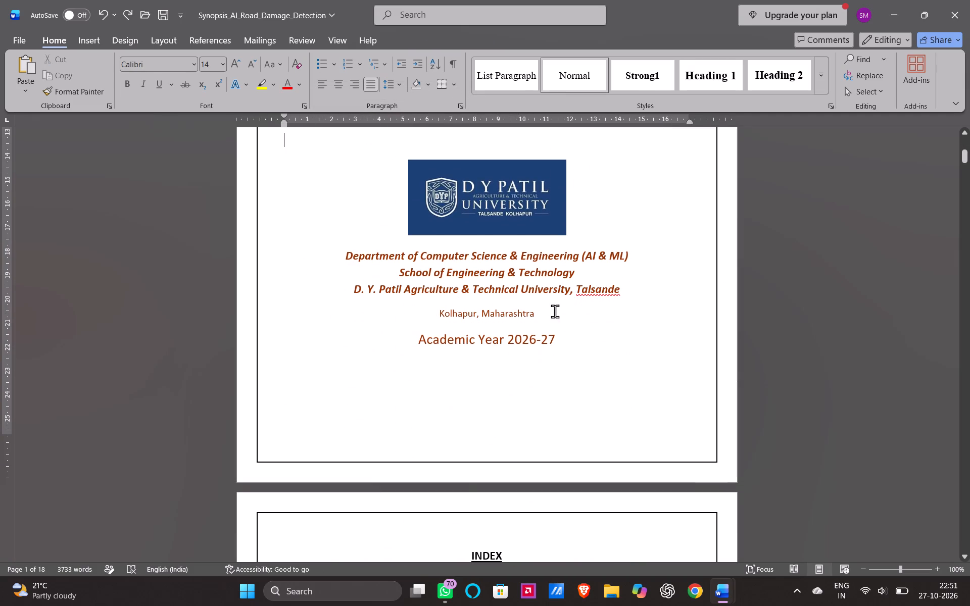
{"action": "left_click_drag", "start_coordinate": [565, 337], "coordinate": [350, 66]}
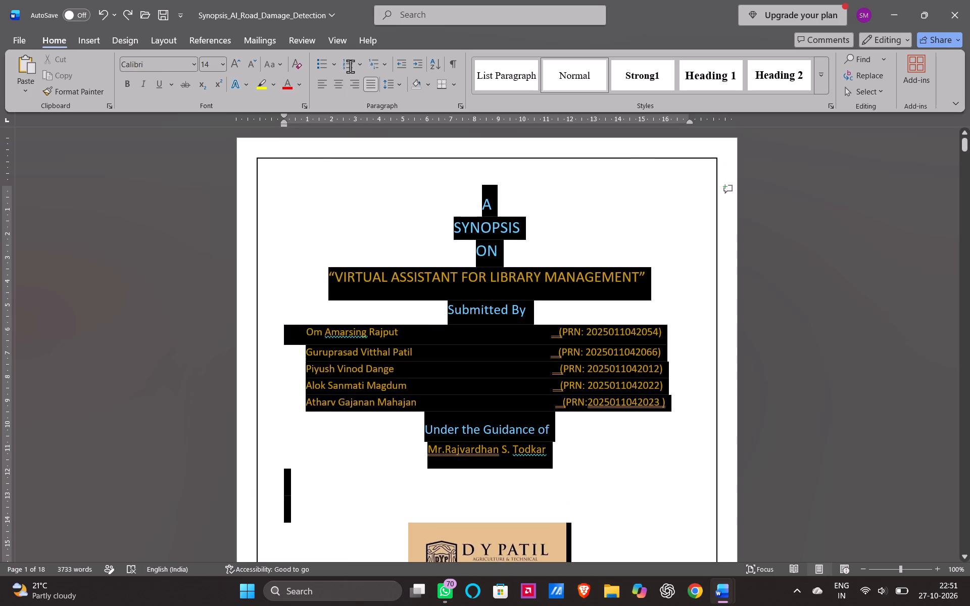
{"action": "left_click_drag", "start_coordinate": [350, 66], "coordinate": [325, 195]}
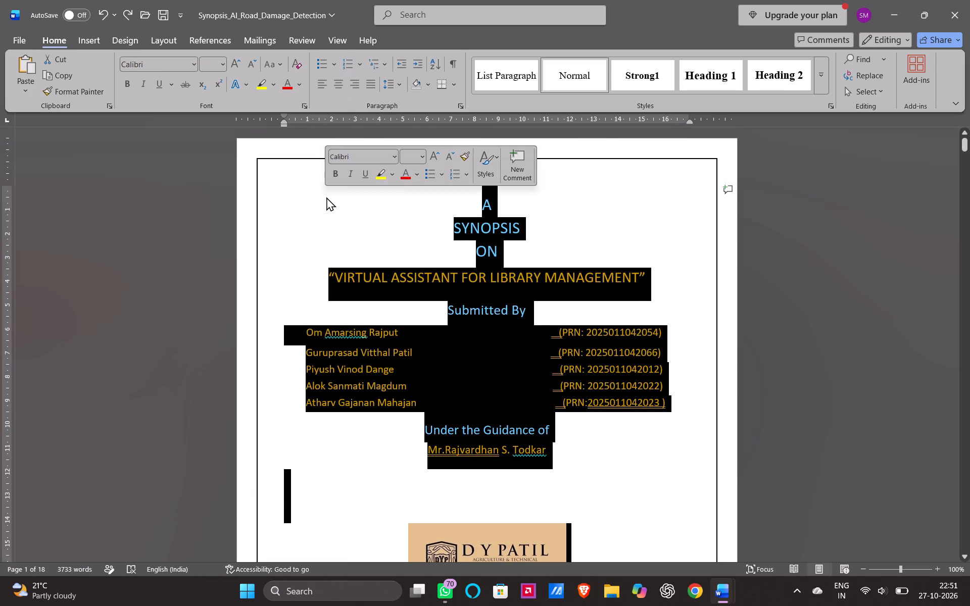
{"action": "key", "text": "ctrl+c"}
{"action": "key", "text": "ctrl+c"}
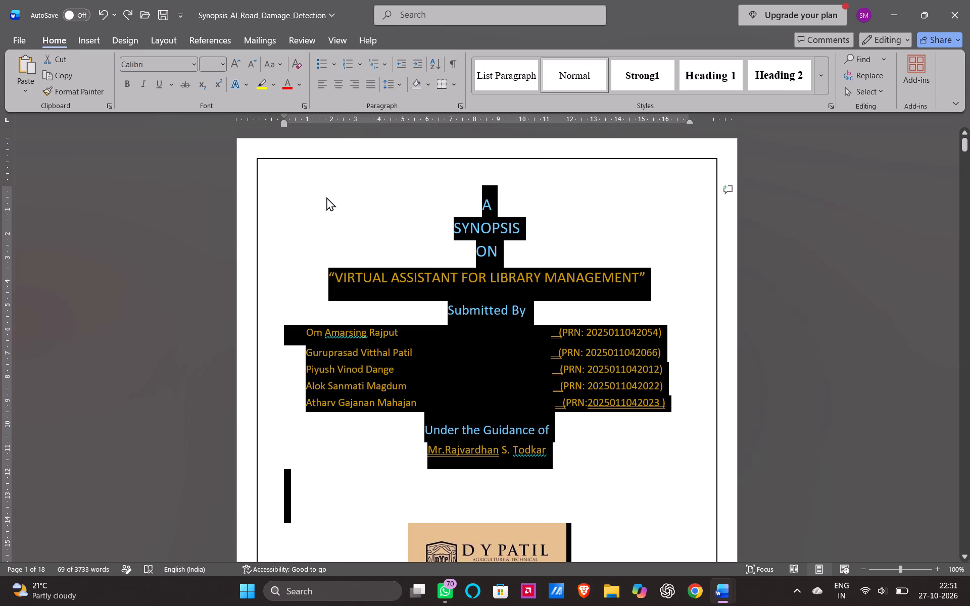
Paste the copied cover page content onto the blank first page of the "atharav" document.
{"action": "left_click", "coordinate": [774, 536]}
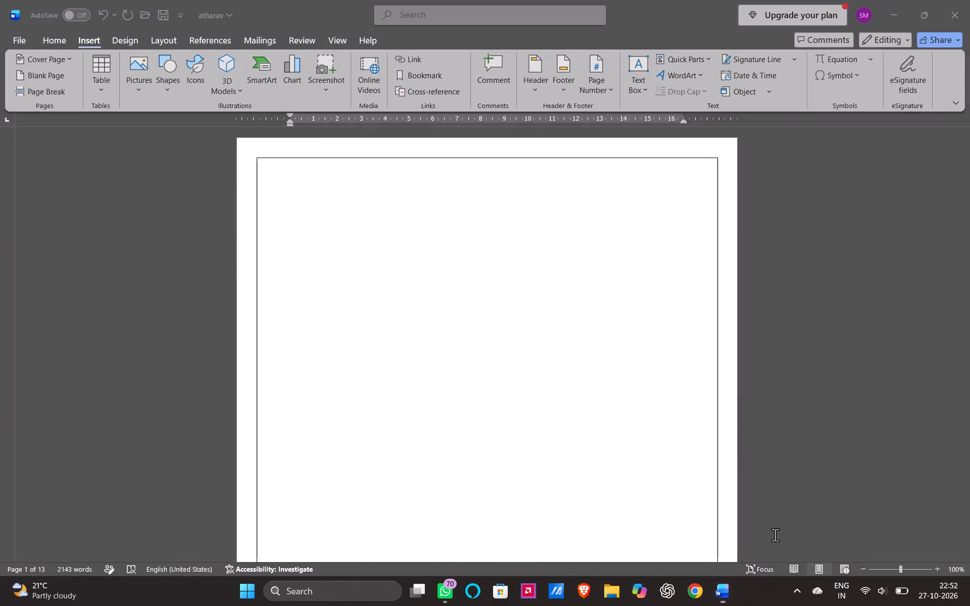
{"action": "left_click", "coordinate": [431, 197]}
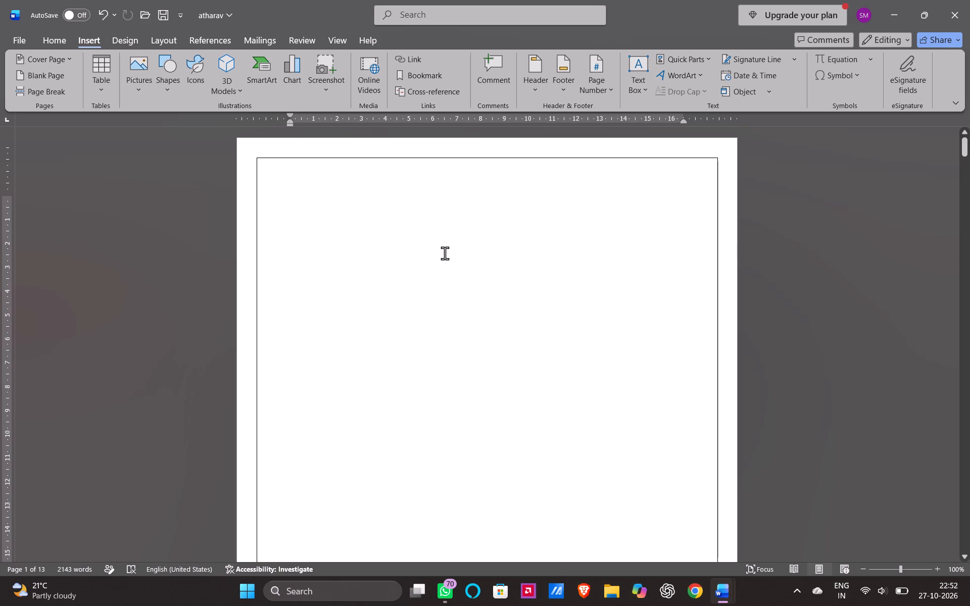
{"action": "key", "text": "ctrl+v"}
{"action": "scroll", "coordinate": [445, 253], "scroll_direction": "up", "scroll_amount": 1}
{"action": "scroll", "coordinate": [445, 254], "scroll_direction": "down", "scroll_amount": 1}
{"action": "scroll", "coordinate": [447, 257], "scroll_direction": "up", "scroll_amount": 5}
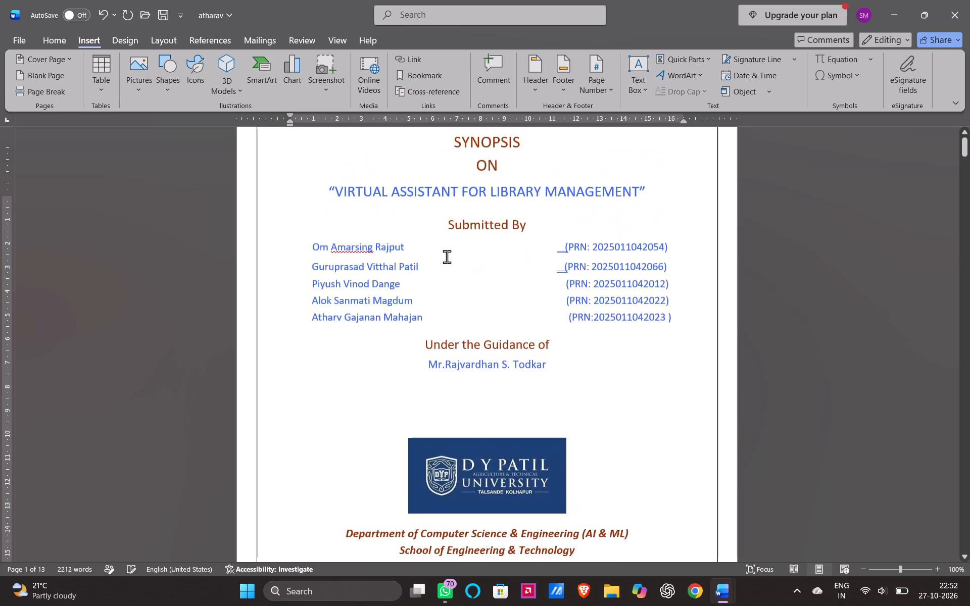
{"action": "scroll", "coordinate": [447, 257], "scroll_direction": "up", "scroll_amount": 1}
Review the "atharav" document's page layout from the cover page through Planning of work to the References and signature page.
{"action": "scroll", "coordinate": [447, 257], "scroll_direction": "down", "scroll_amount": 17}
{"action": "scroll", "coordinate": [447, 258], "scroll_direction": "down", "scroll_amount": 11}
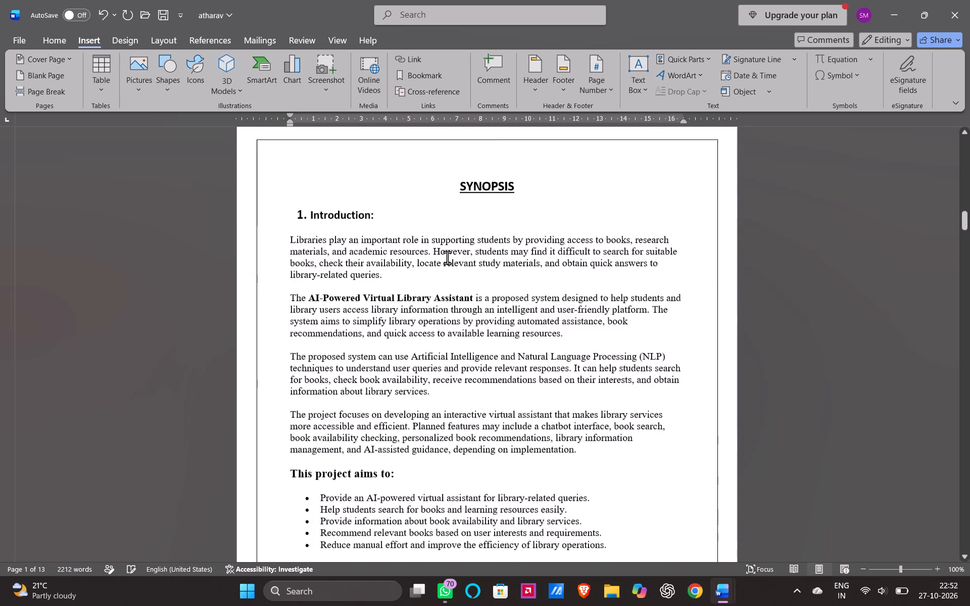
{"action": "scroll", "coordinate": [447, 258], "scroll_direction": "down", "scroll_amount": 16}
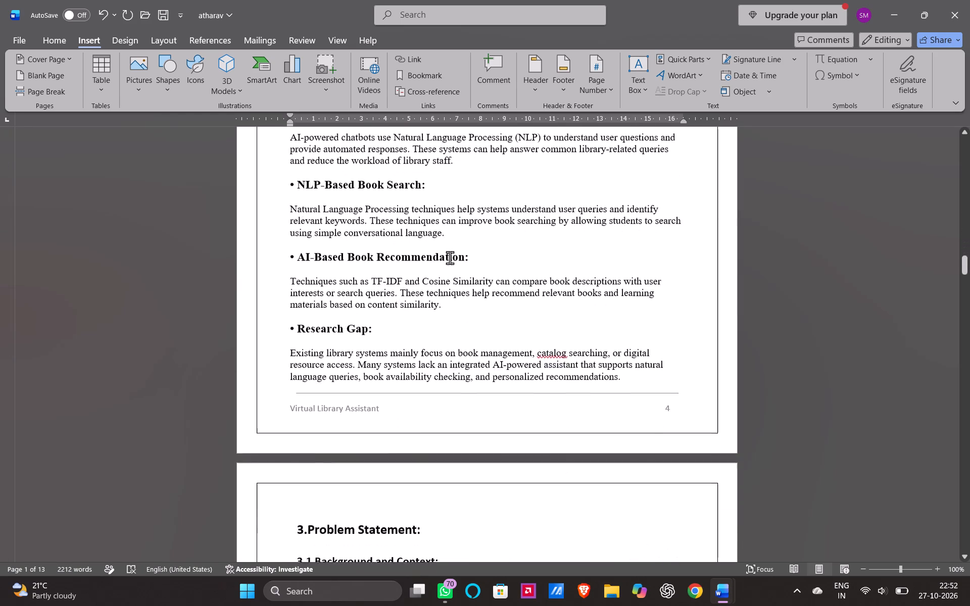
{"action": "scroll", "coordinate": [450, 258], "scroll_direction": "down", "scroll_amount": 18}
{"action": "scroll", "coordinate": [450, 258], "scroll_direction": "down", "scroll_amount": 9}
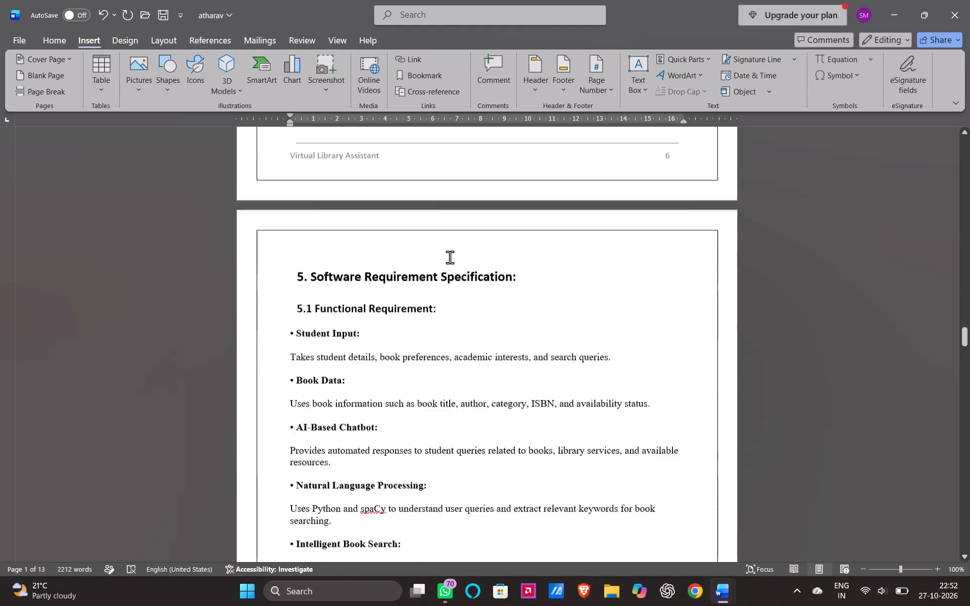
{"action": "scroll", "coordinate": [450, 257], "scroll_direction": "up", "scroll_amount": 3}
{"action": "scroll", "coordinate": [463, 230], "scroll_direction": "down", "scroll_amount": 14}
{"action": "scroll", "coordinate": [468, 231], "scroll_direction": "down", "scroll_amount": 18}
{"action": "scroll", "coordinate": [476, 265], "scroll_direction": "down", "scroll_amount": 6}
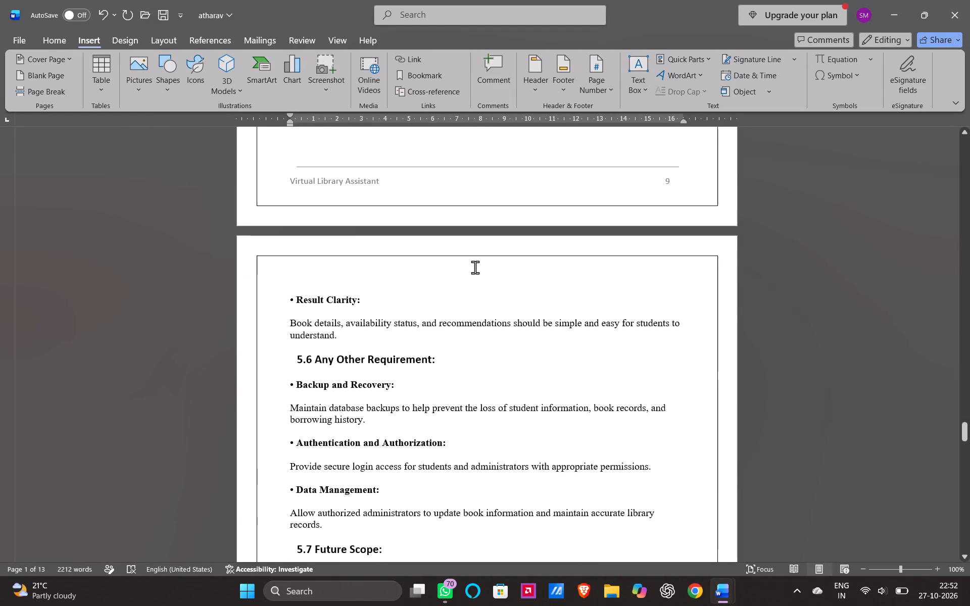
{"action": "scroll", "coordinate": [475, 267], "scroll_direction": "down", "scroll_amount": 17}
{"action": "scroll", "coordinate": [475, 267], "scroll_direction": "down", "scroll_amount": 6}
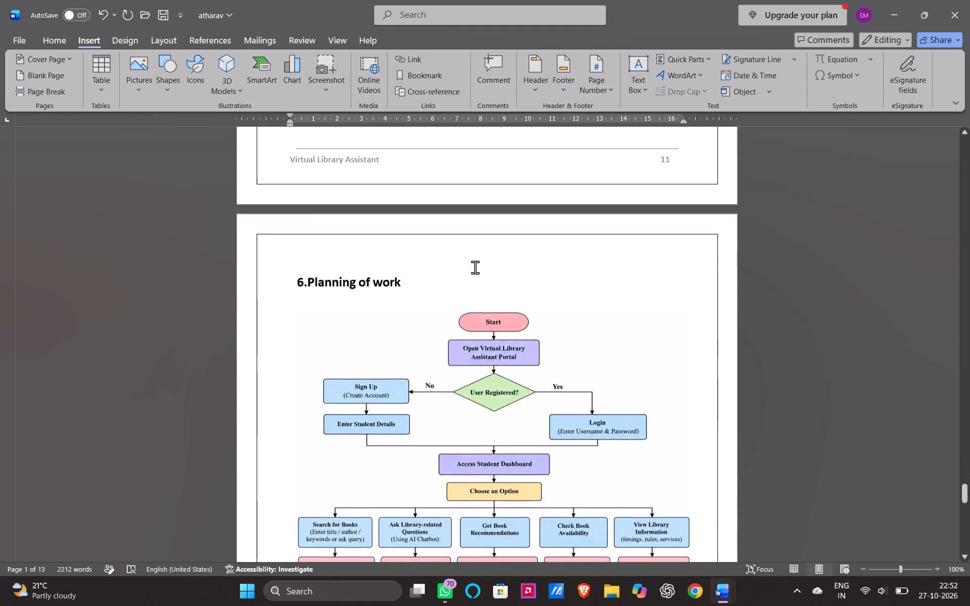
{"action": "scroll", "coordinate": [475, 267], "scroll_direction": "down", "scroll_amount": 14}
{"action": "scroll", "coordinate": [475, 267], "scroll_direction": "down", "scroll_amount": 7}
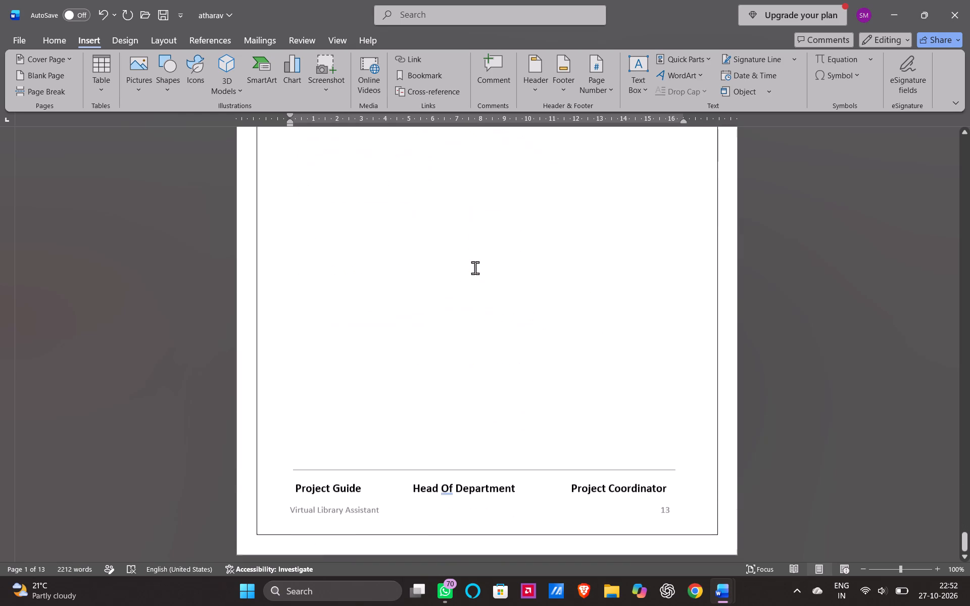
{"action": "scroll", "coordinate": [475, 268], "scroll_direction": "down", "scroll_amount": 6}
{"action": "scroll", "coordinate": [475, 268], "scroll_direction": "up", "scroll_amount": 6}
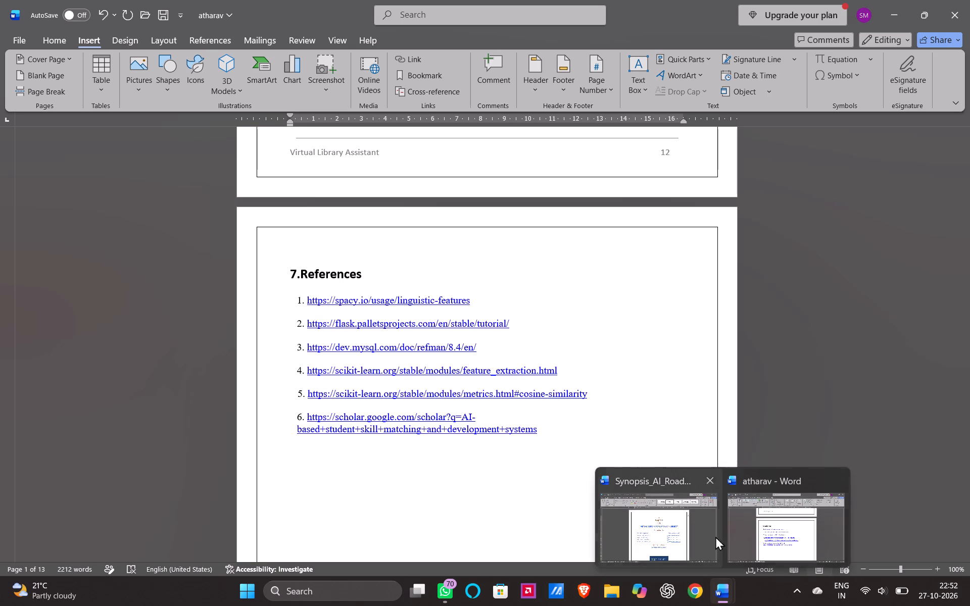
Switch to the road damage detection synopsis and examine its layout, from the index and Synopsis page through Literature Survey to Problem Statement.
{"action": "left_click", "coordinate": [806, 519]}
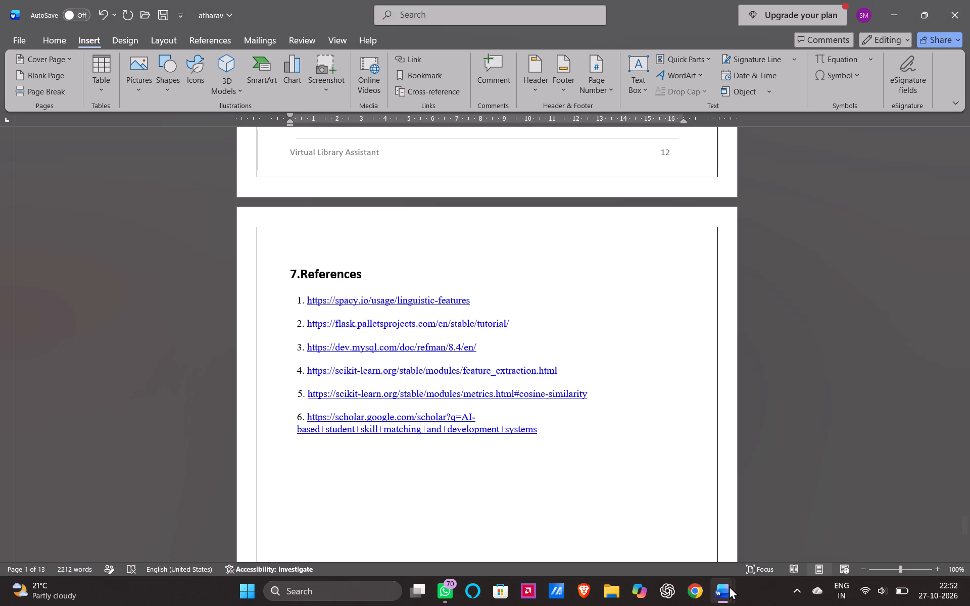
{"action": "left_click", "coordinate": [690, 533]}
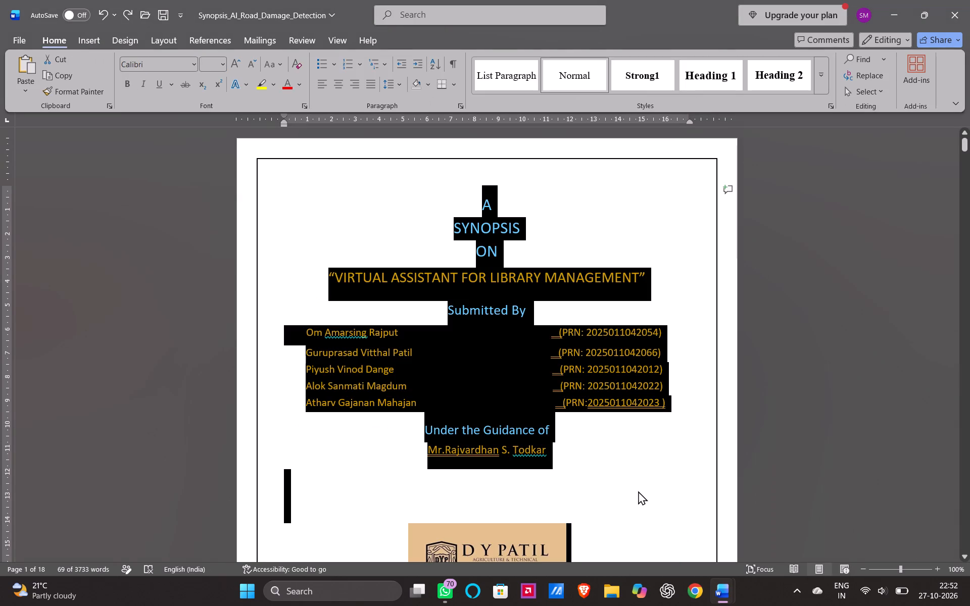
{"action": "left_click", "coordinate": [859, 473]}
{"action": "left_click_drag", "start_coordinate": [966, 147], "coordinate": [937, 485]}
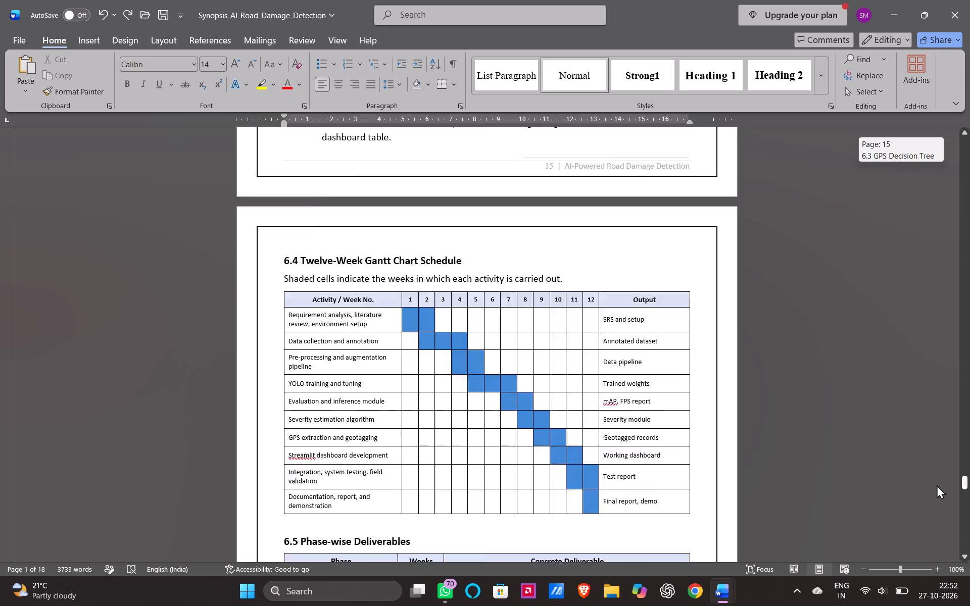
{"action": "left_click_drag", "start_coordinate": [937, 485], "coordinate": [969, 230]}
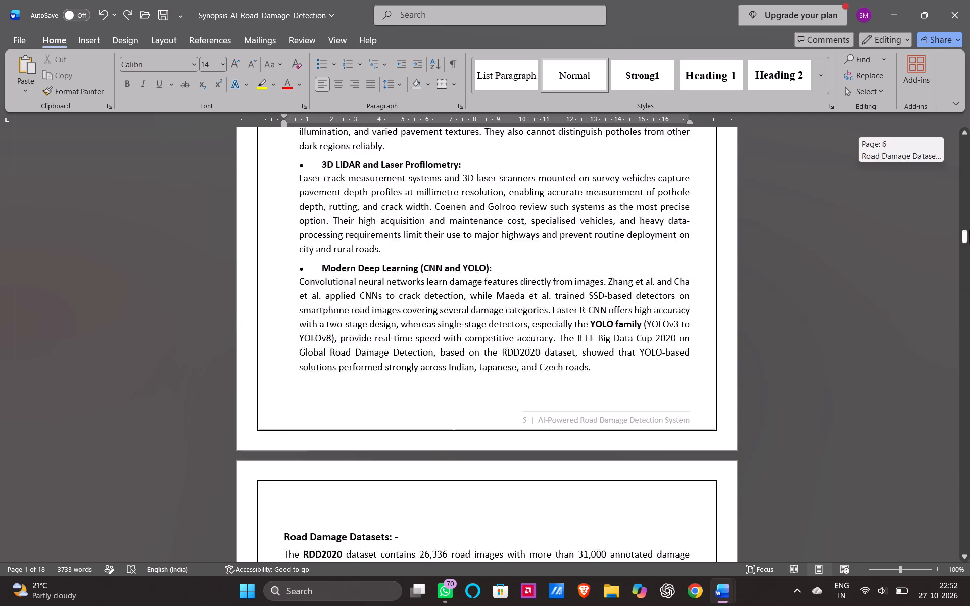
{"action": "left_click_drag", "start_coordinate": [969, 230], "coordinate": [969, 167]}
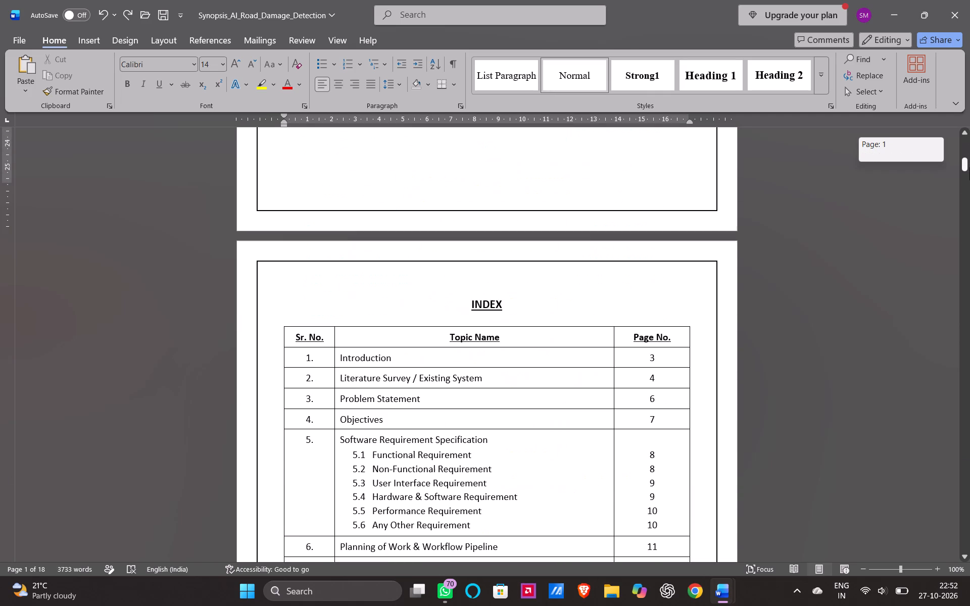
{"action": "left_click_drag", "start_coordinate": [969, 167], "coordinate": [968, 188]}
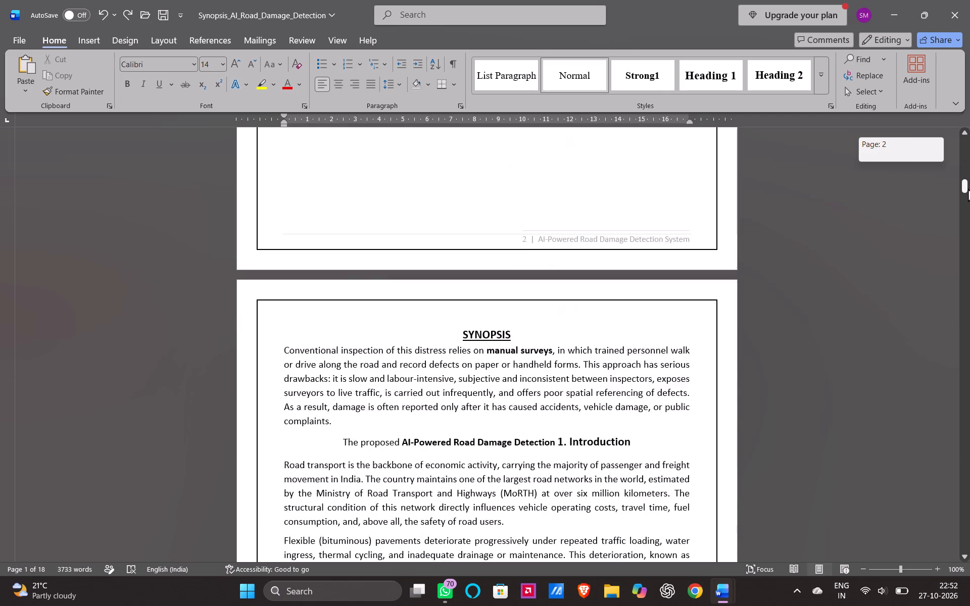
{"action": "left_click_drag", "start_coordinate": [968, 188], "coordinate": [969, 227]}
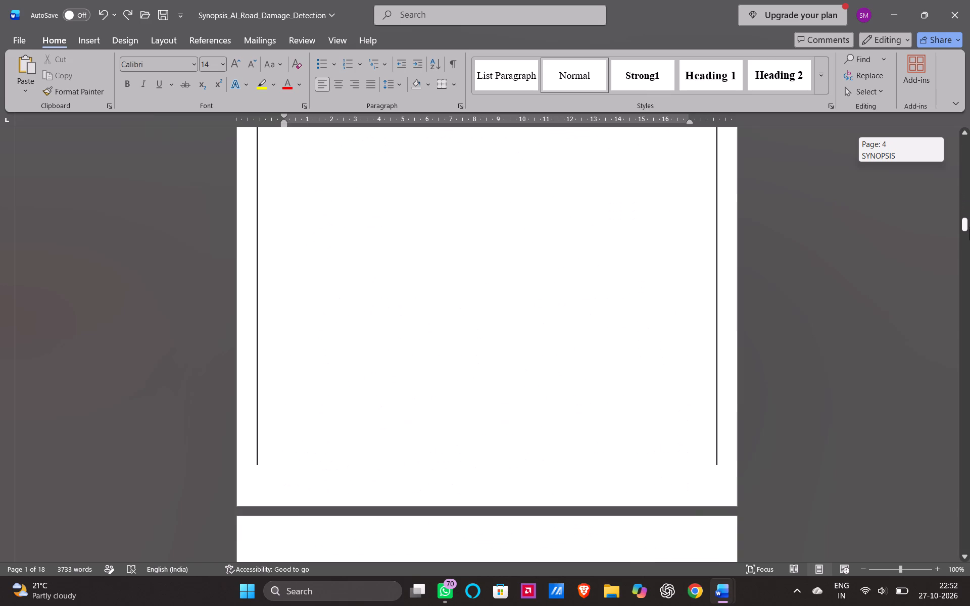
{"action": "left_click_drag", "start_coordinate": [969, 227], "coordinate": [968, 251]}
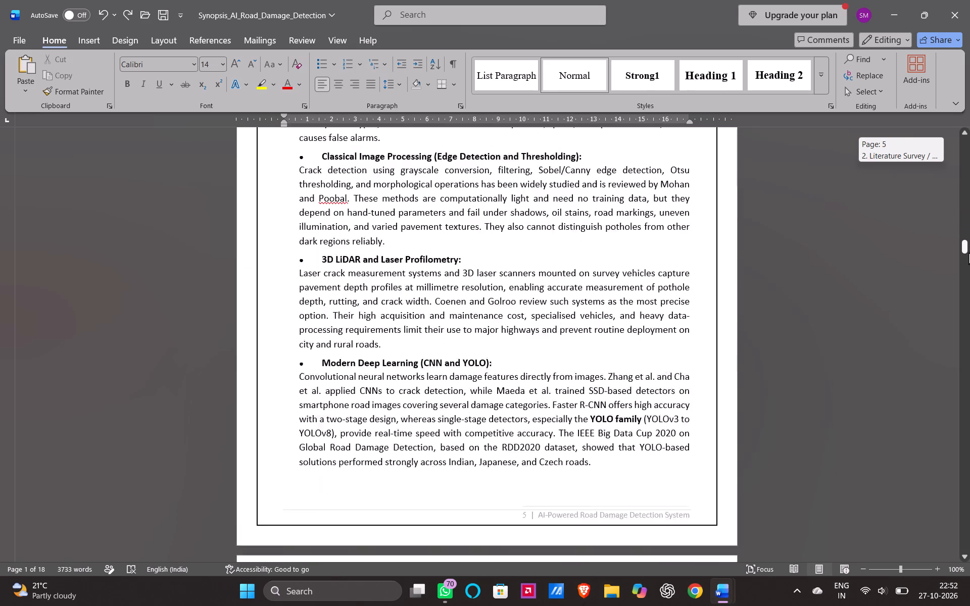
{"action": "left_click_drag", "start_coordinate": [968, 251], "coordinate": [967, 239]}
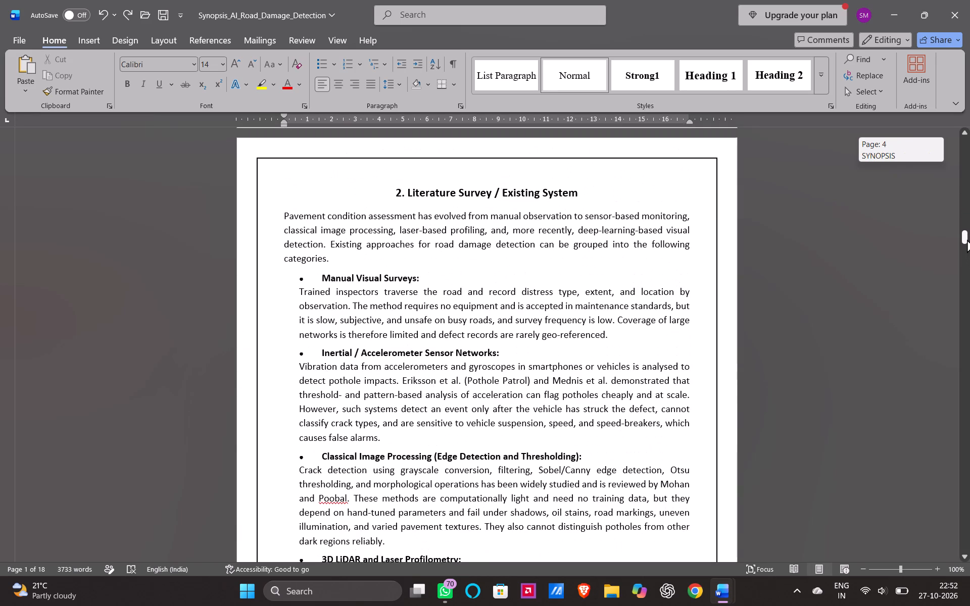
{"action": "left_click_drag", "start_coordinate": [967, 239], "coordinate": [968, 264]}
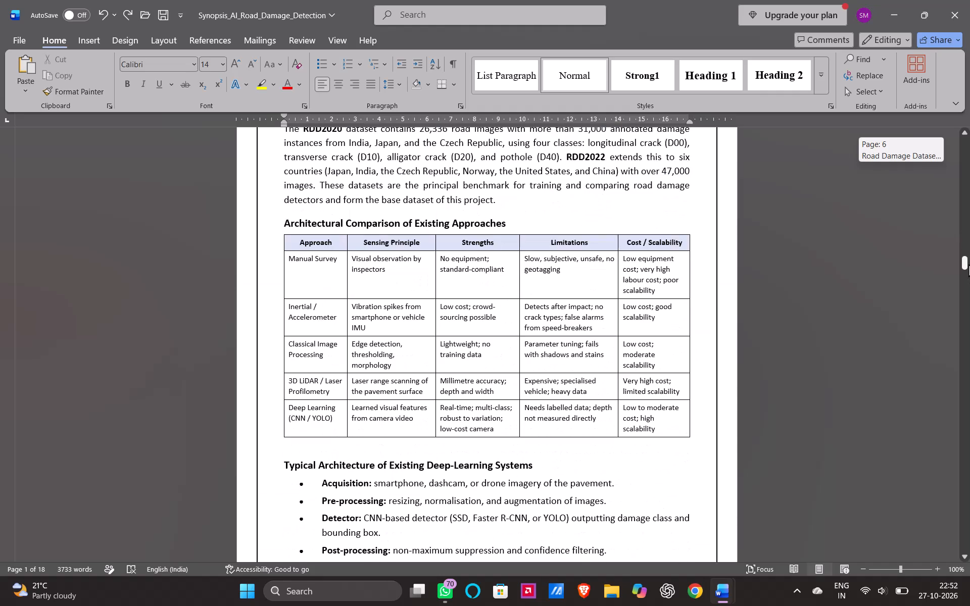
{"action": "left_click_drag", "start_coordinate": [968, 264], "coordinate": [966, 286]}
Return to the "atharav" document and examine its sections from Literature Survey through Objectives to 5.4 Hardware and Software Requirement.
{"action": "left_click", "coordinate": [733, 594]}
{"action": "left_click", "coordinate": [756, 538]}
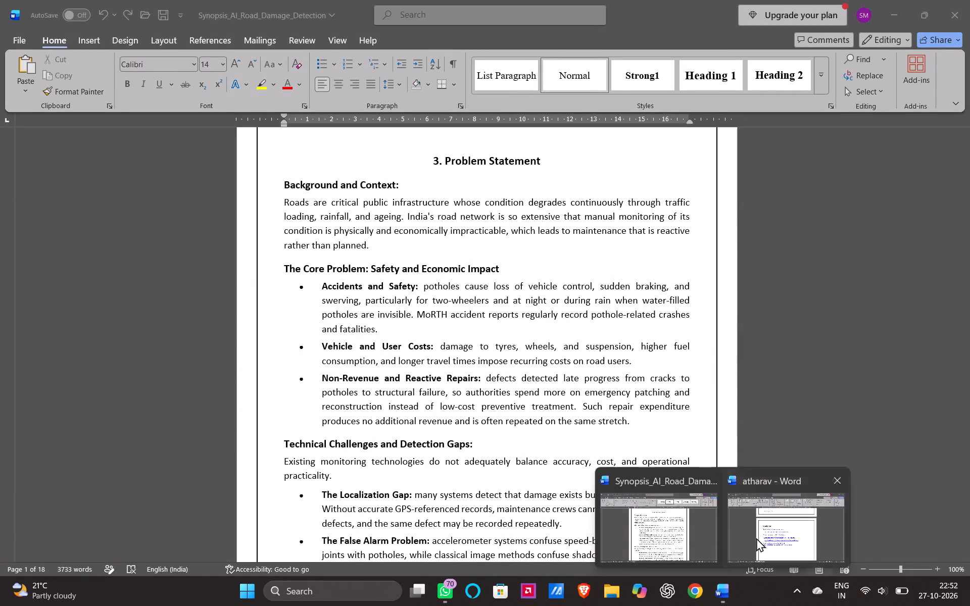
{"action": "scroll", "coordinate": [762, 452], "scroll_direction": "up", "scroll_amount": 5}
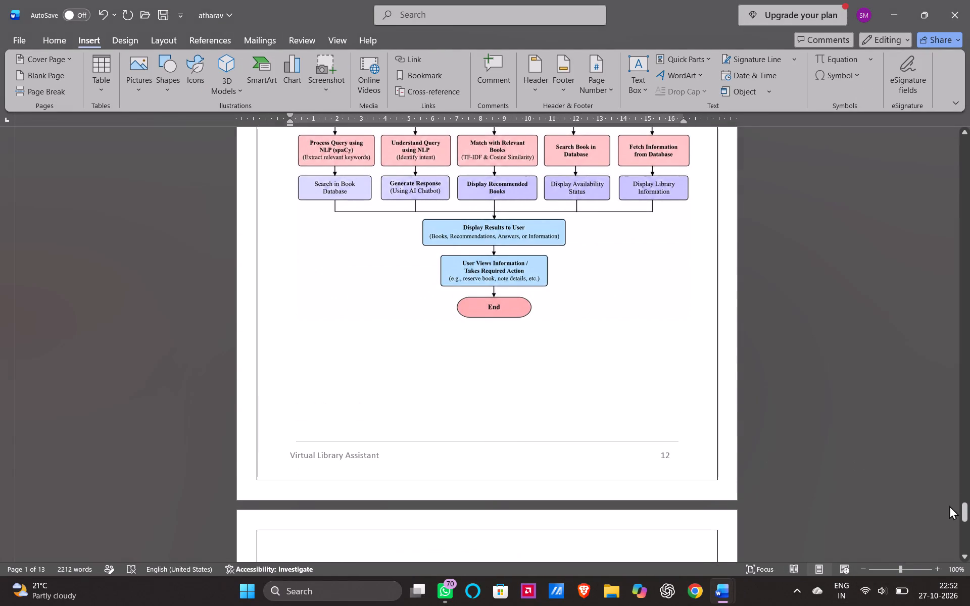
{"action": "left_click_drag", "start_coordinate": [963, 511], "coordinate": [947, 348]}
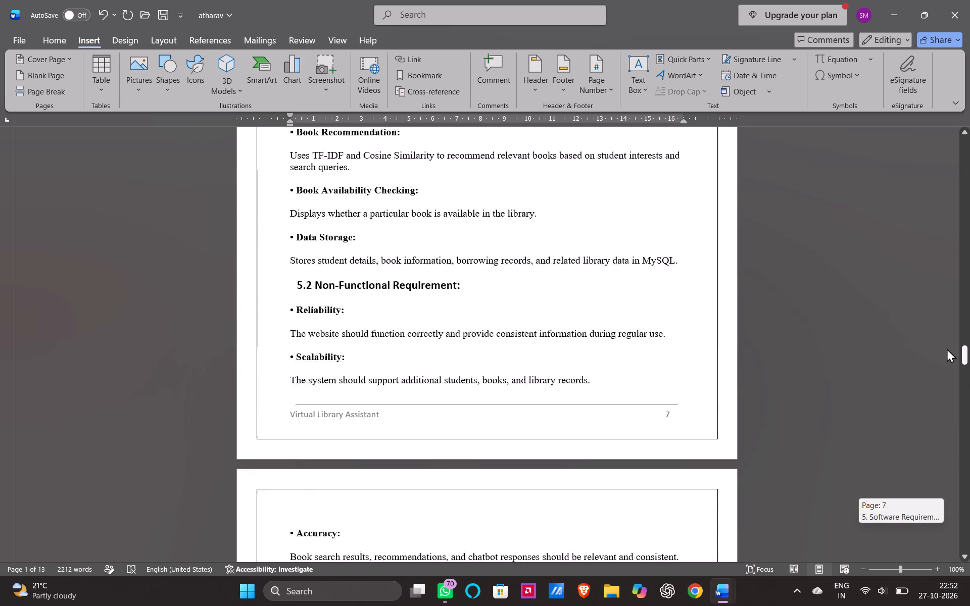
{"action": "left_click_drag", "start_coordinate": [947, 348], "coordinate": [969, 262]}
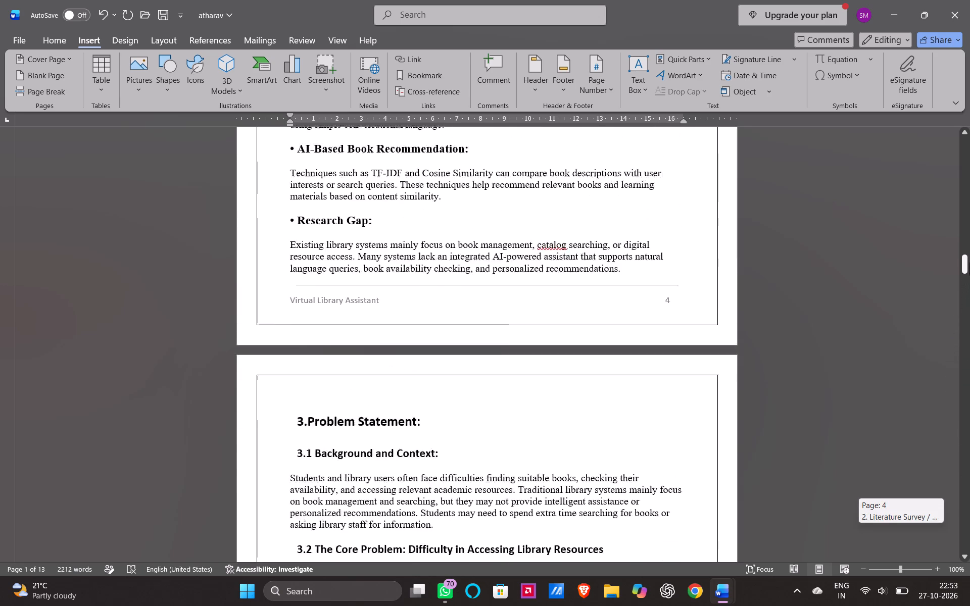
{"action": "left_click_drag", "start_coordinate": [969, 262], "coordinate": [969, 245]}
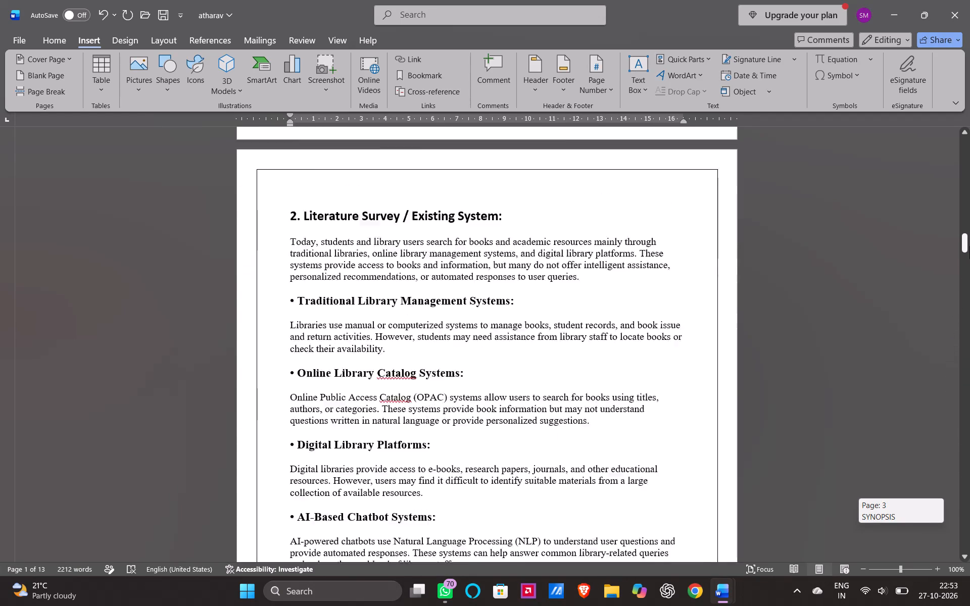
{"action": "left_click_drag", "start_coordinate": [969, 245], "coordinate": [968, 292]}
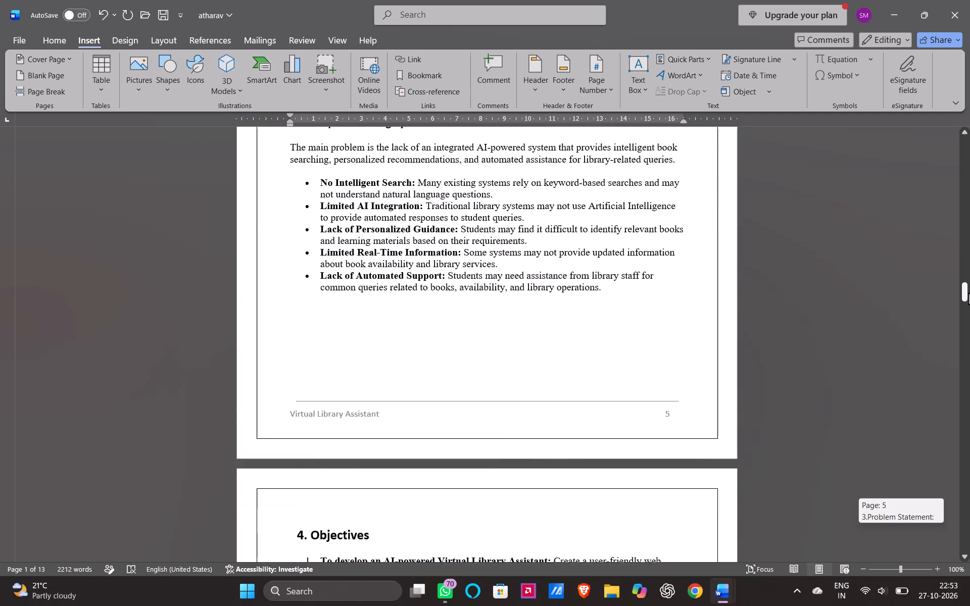
{"action": "left_click_drag", "start_coordinate": [968, 292], "coordinate": [968, 317]}
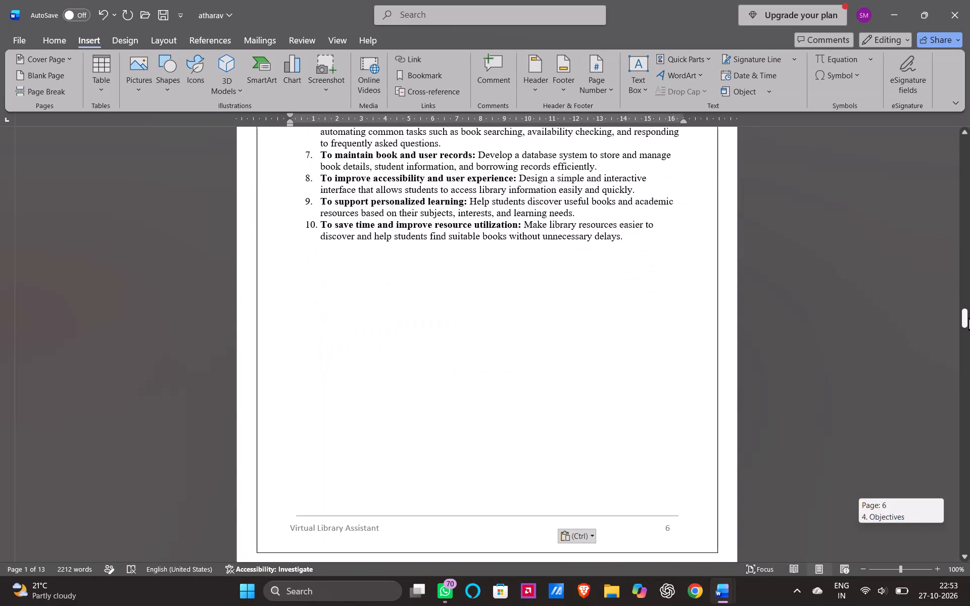
{"action": "left_click_drag", "start_coordinate": [968, 317], "coordinate": [953, 294]}
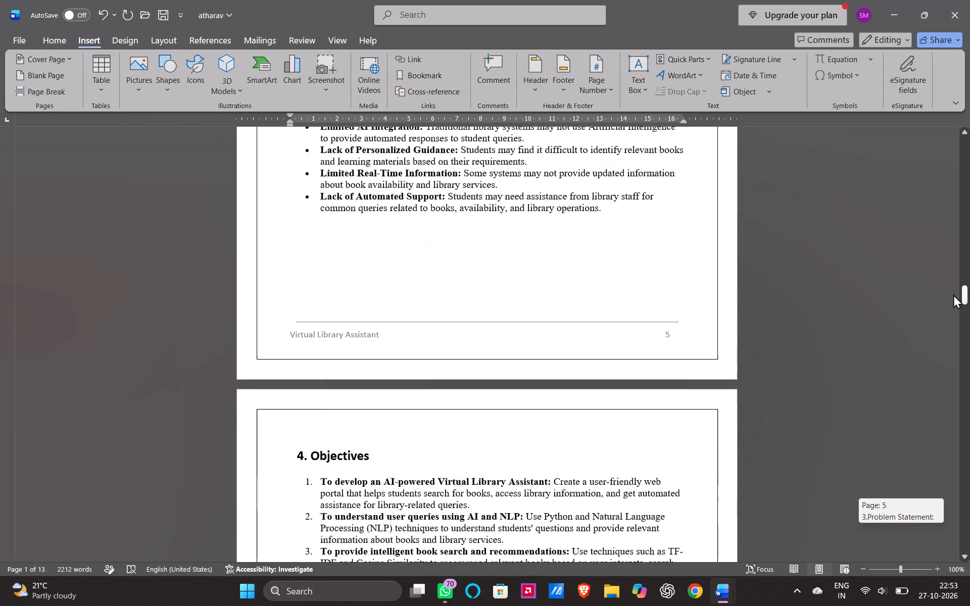
{"action": "left_click_drag", "start_coordinate": [953, 294], "coordinate": [952, 336]}
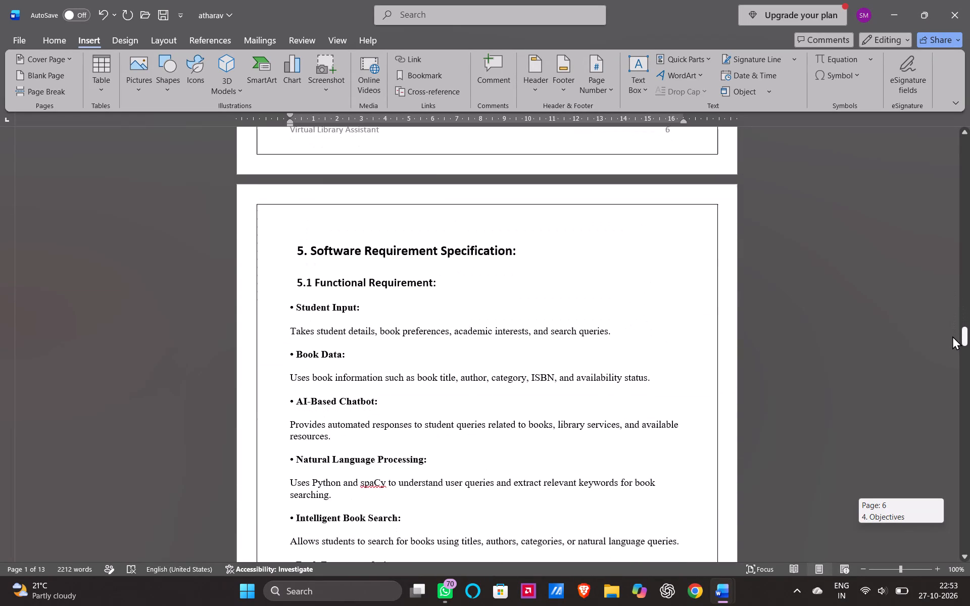
{"action": "left_click_drag", "start_coordinate": [952, 336], "coordinate": [952, 345]}
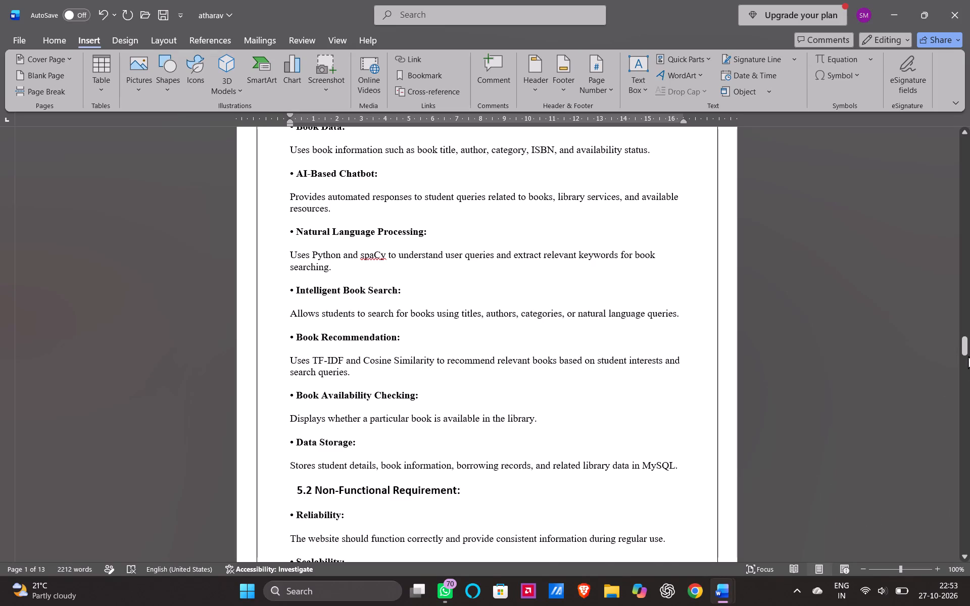
{"action": "left_click_drag", "start_coordinate": [960, 338], "coordinate": [962, 361]}
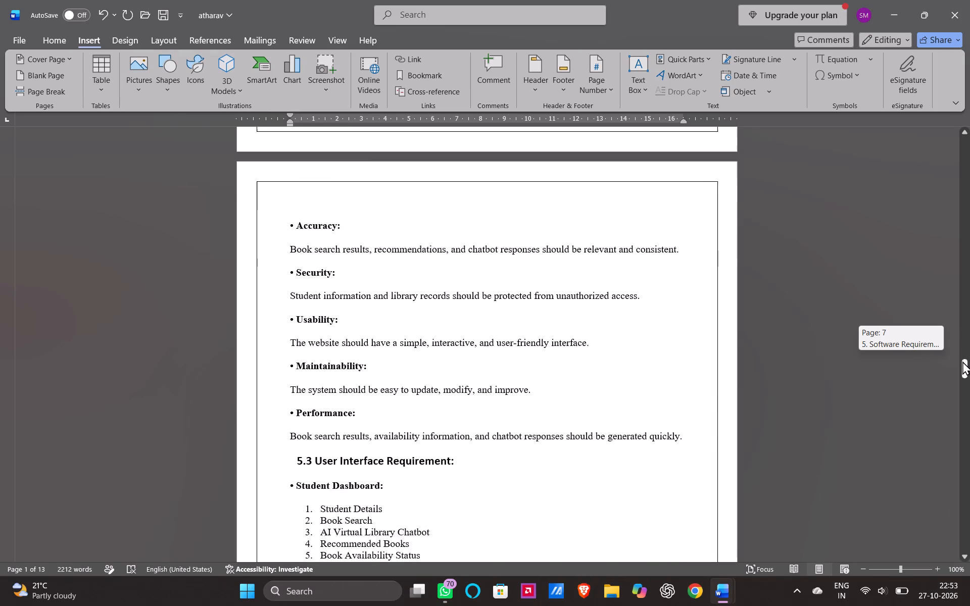
{"action": "left_click_drag", "start_coordinate": [962, 361], "coordinate": [959, 395]}
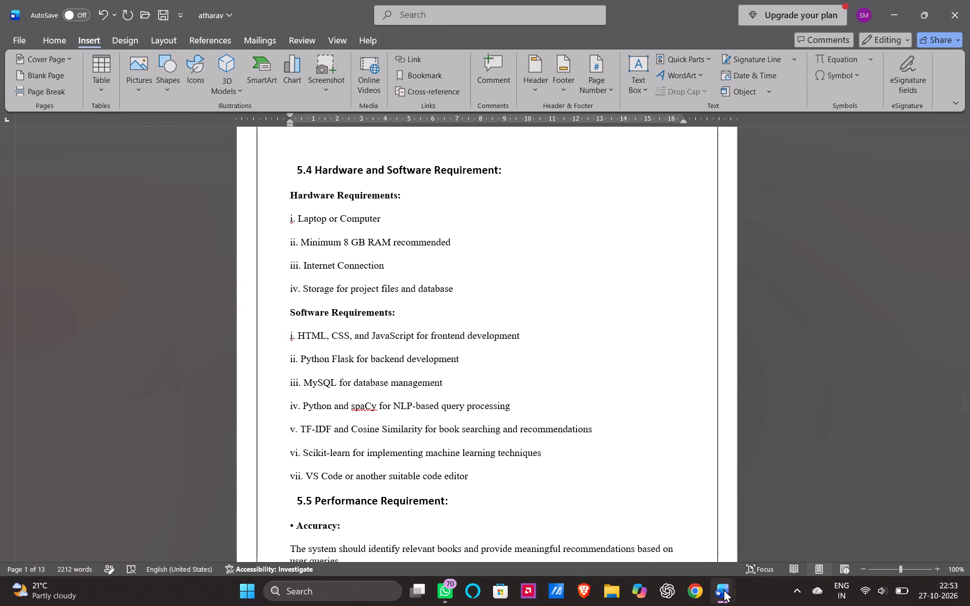
Switch to the road damage synopsis and examine its Problem Statement, Objectives and Software Requirement sections through 5.6, rechecking the 5.4 hardware and software lists.
{"action": "left_click", "coordinate": [651, 510]}
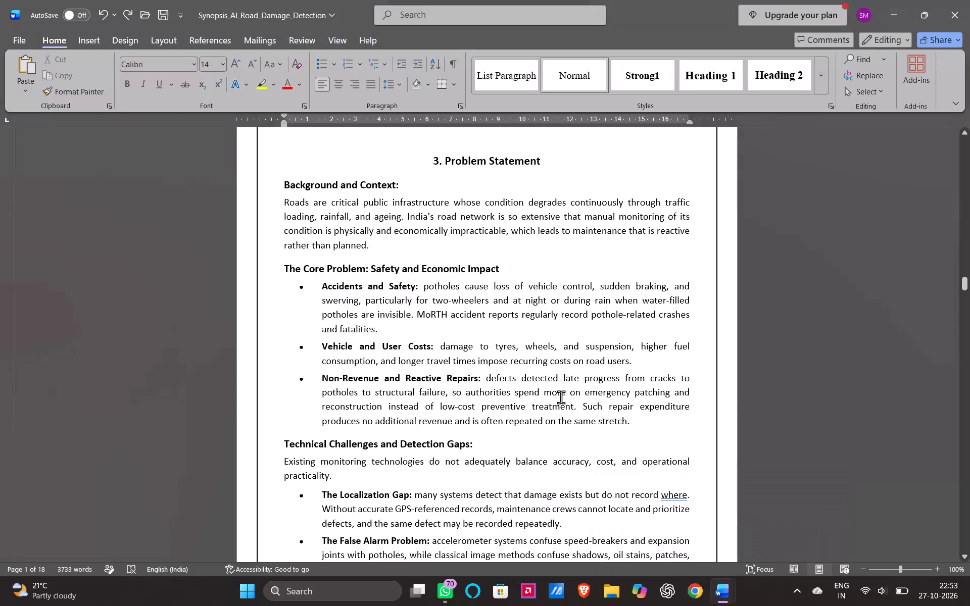
{"action": "scroll", "coordinate": [563, 374], "scroll_direction": "down", "scroll_amount": 18}
{"action": "scroll", "coordinate": [568, 382], "scroll_direction": "down", "scroll_amount": 6}
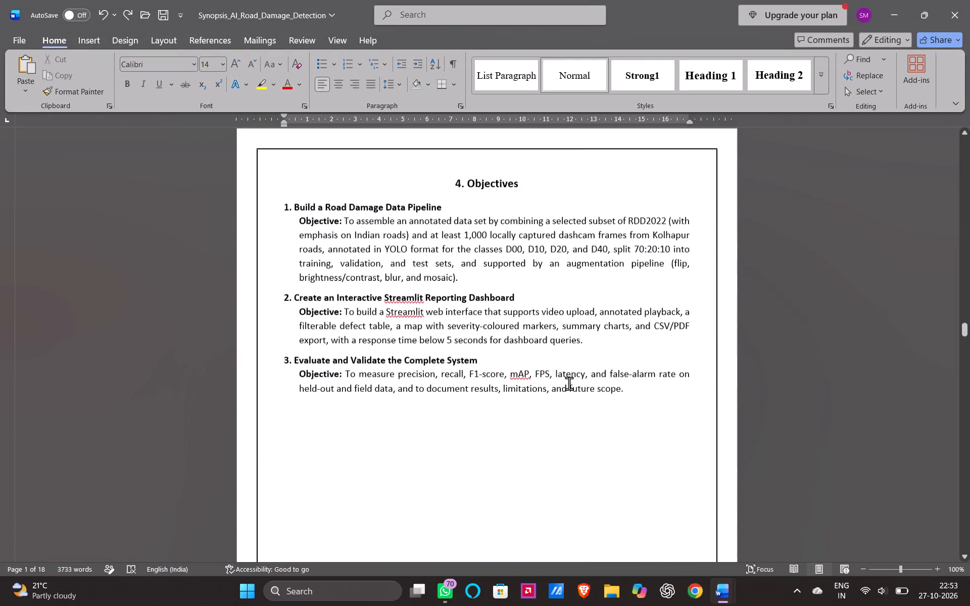
{"action": "scroll", "coordinate": [570, 385], "scroll_direction": "down", "scroll_amount": 16}
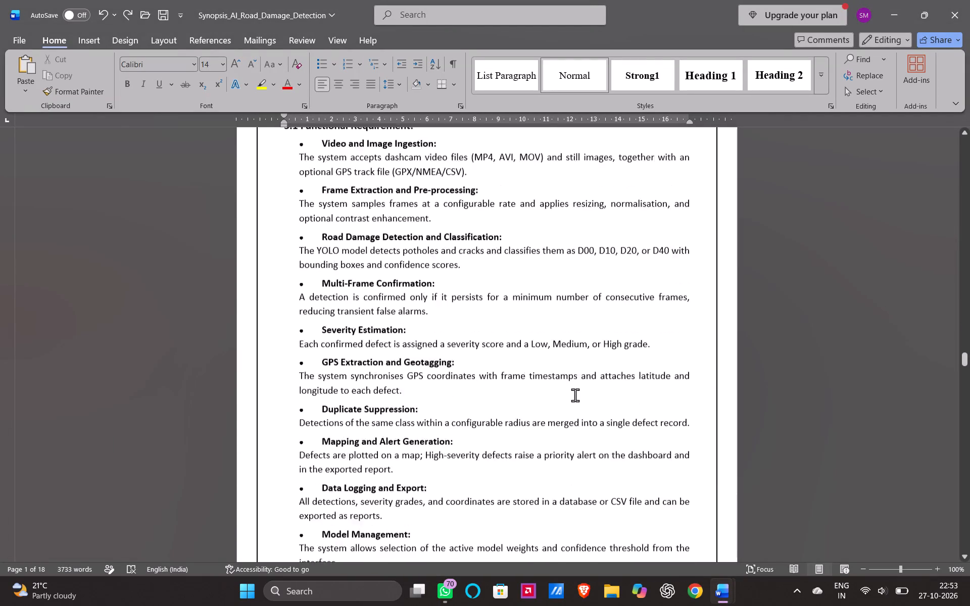
{"action": "scroll", "coordinate": [575, 395], "scroll_direction": "down", "scroll_amount": 17}
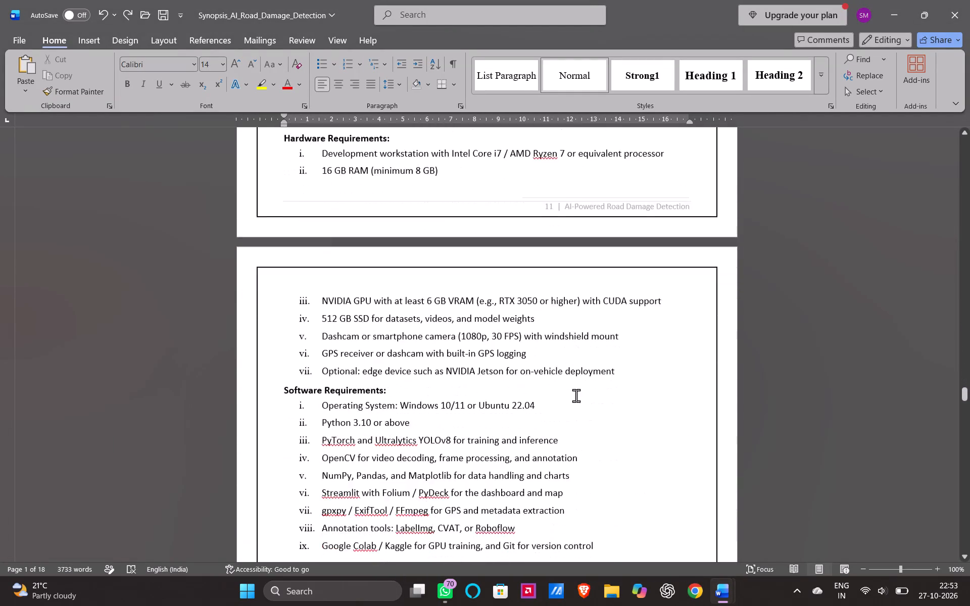
{"action": "scroll", "coordinate": [576, 395], "scroll_direction": "down", "scroll_amount": 7}
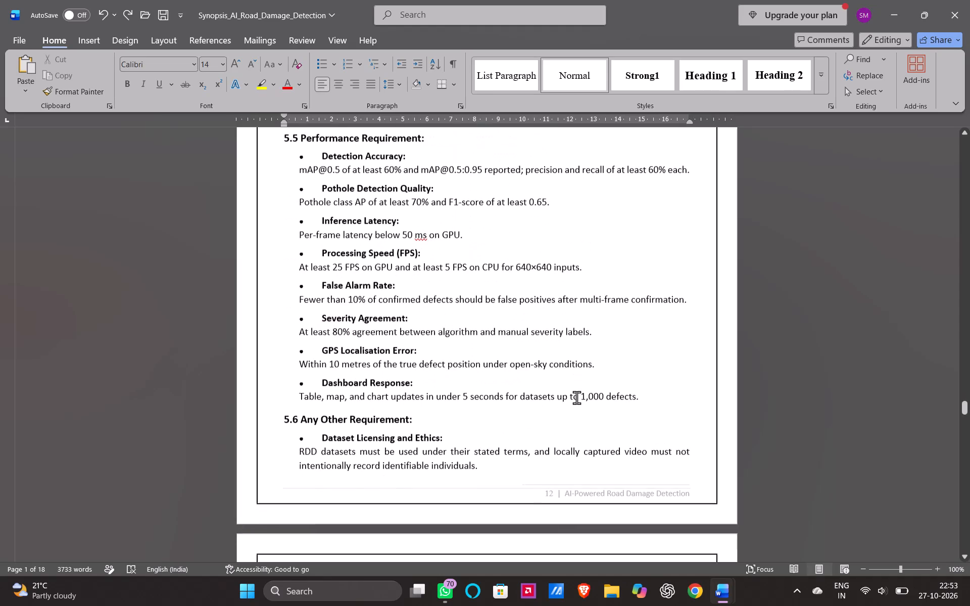
{"action": "scroll", "coordinate": [576, 397], "scroll_direction": "up", "scroll_amount": 5}
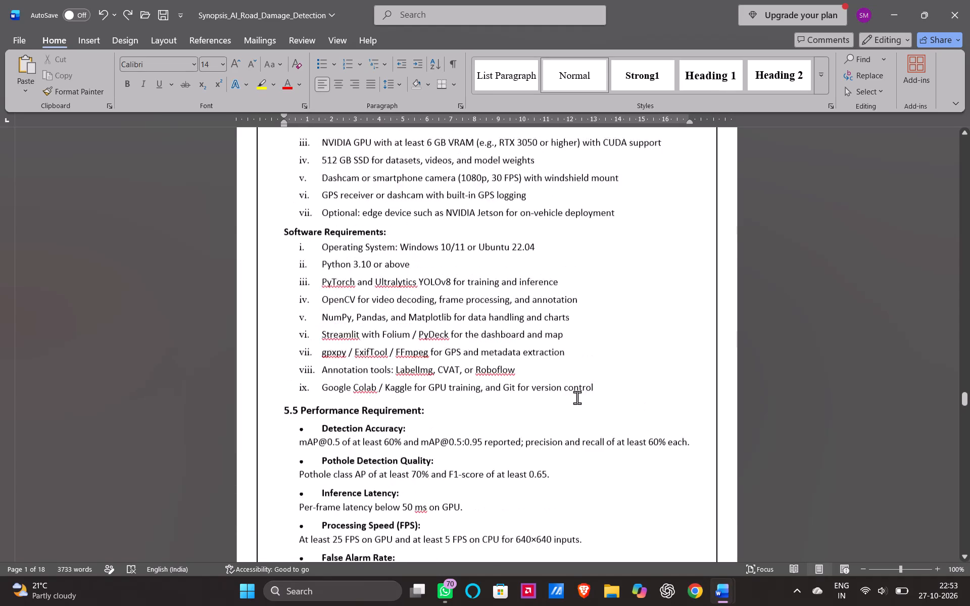
{"action": "scroll", "coordinate": [577, 397], "scroll_direction": "up", "scroll_amount": 4}
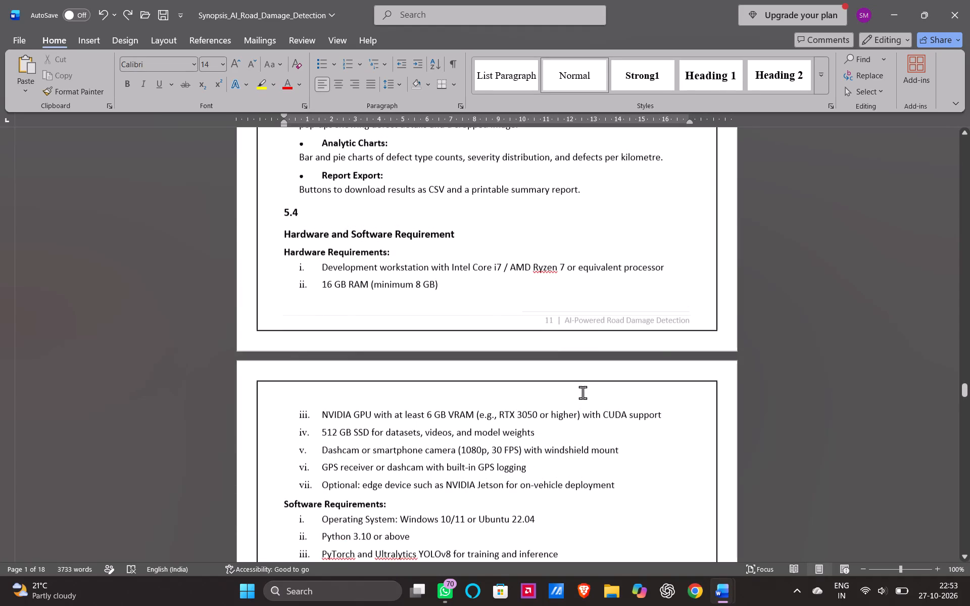
{"action": "scroll", "coordinate": [583, 393], "scroll_direction": "down", "scroll_amount": 5}
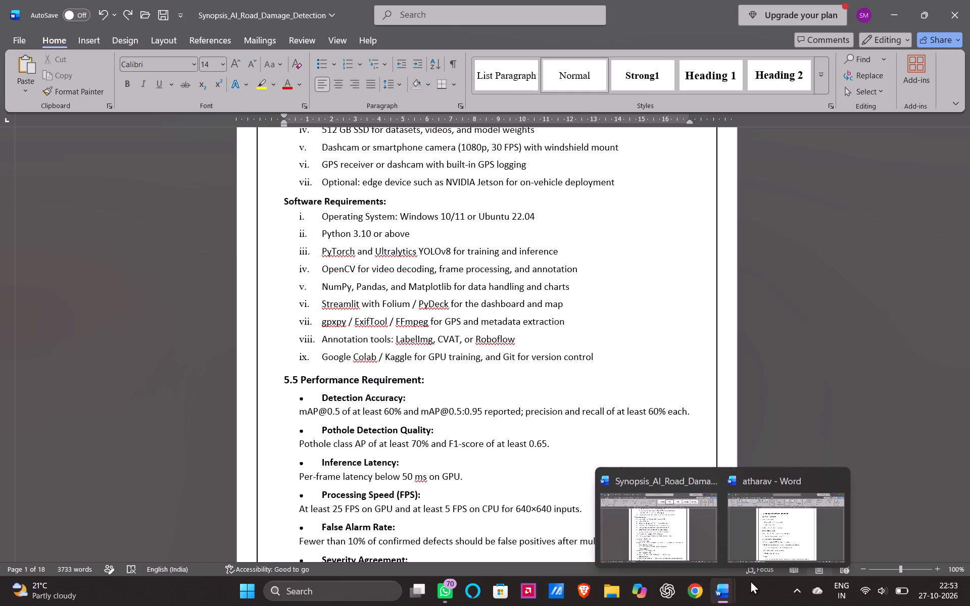
Return to the "atharav" document and examine sections 5.4 Hardware and Software Requirement through 5.7 Future Scope for comparison.
{"action": "left_click", "coordinate": [788, 544]}
{"action": "scroll", "coordinate": [620, 461], "scroll_direction": "down", "scroll_amount": 1}
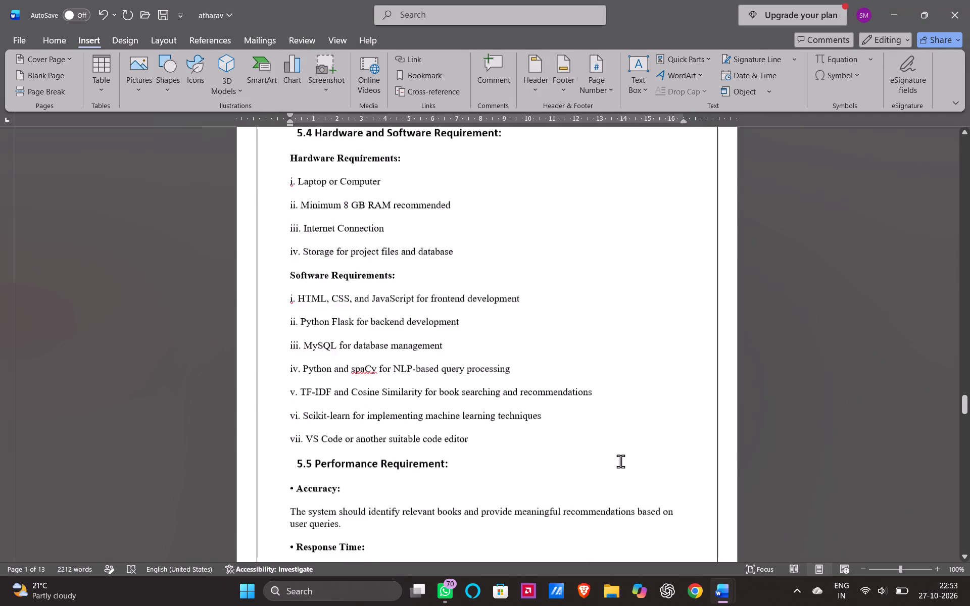
{"action": "scroll", "coordinate": [620, 461], "scroll_direction": "down", "scroll_amount": 11}
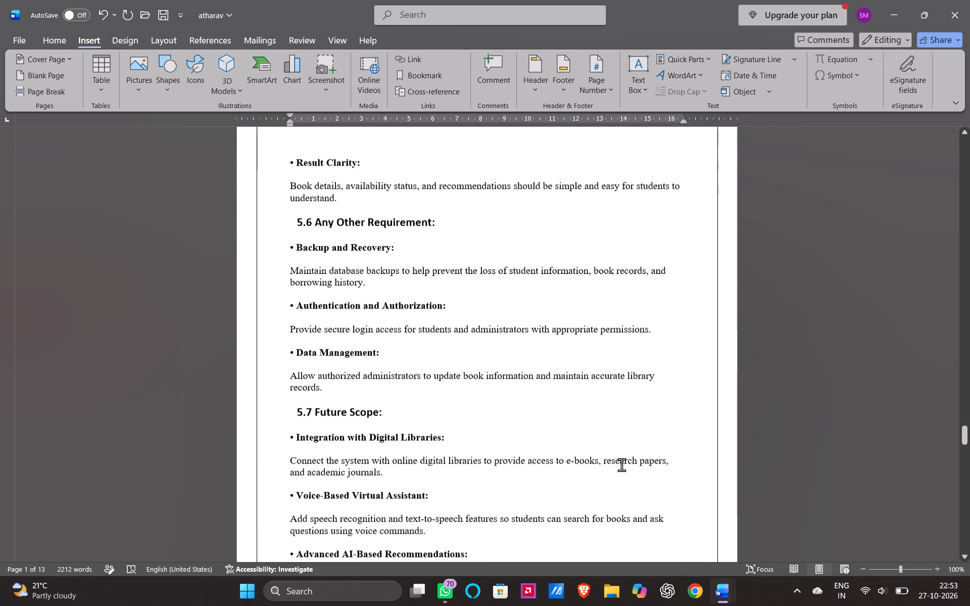
{"action": "scroll", "coordinate": [621, 465], "scroll_direction": "down", "scroll_amount": 1}
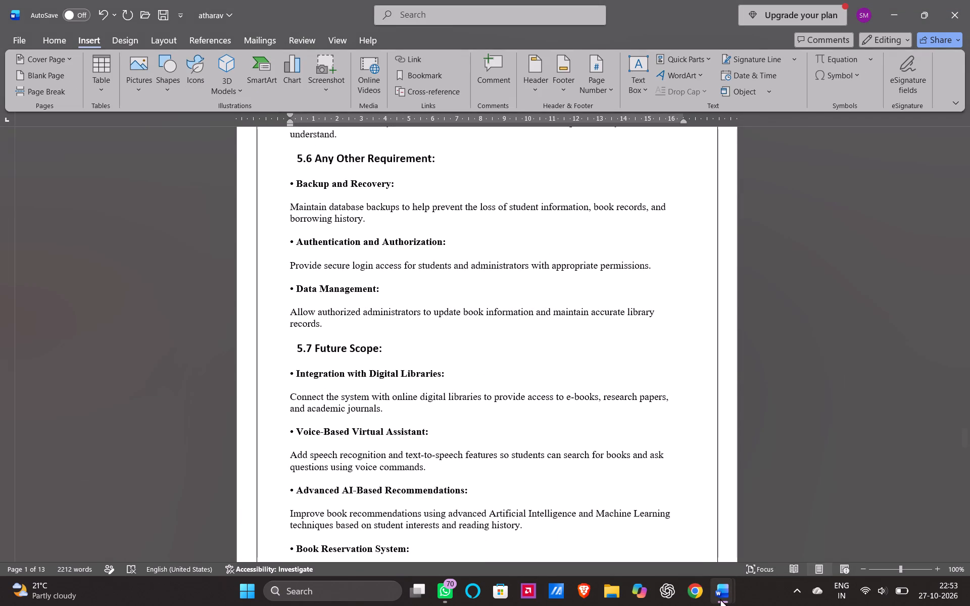
Switch to the road damage synopsis and examine sections 5.5 Performance Requirement through 6.1 Execution Workflow.
{"action": "left_click", "coordinate": [681, 559]}
{"action": "scroll", "coordinate": [597, 448], "scroll_direction": "down", "scroll_amount": 5}
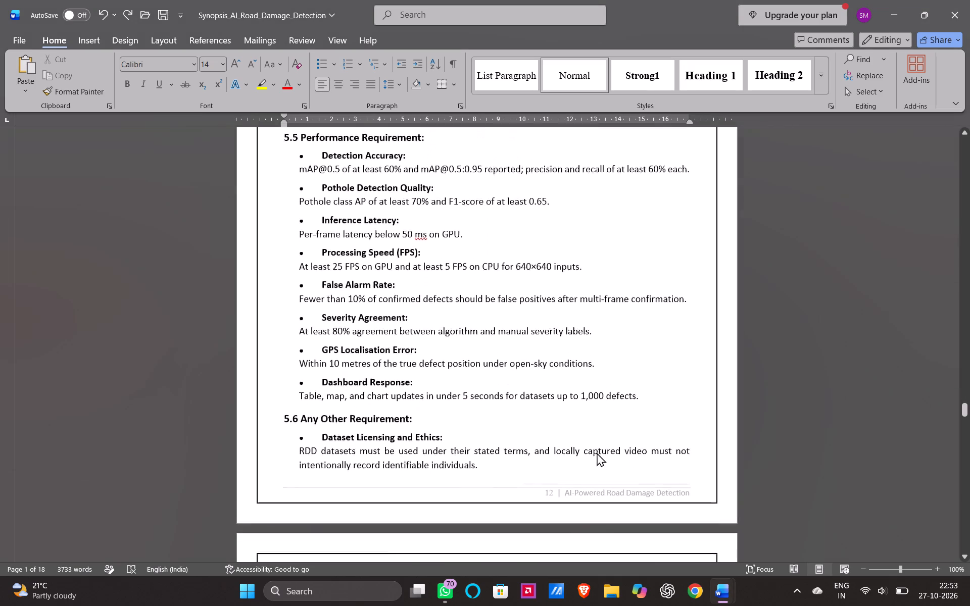
{"action": "scroll", "coordinate": [597, 453], "scroll_direction": "down", "scroll_amount": 15}
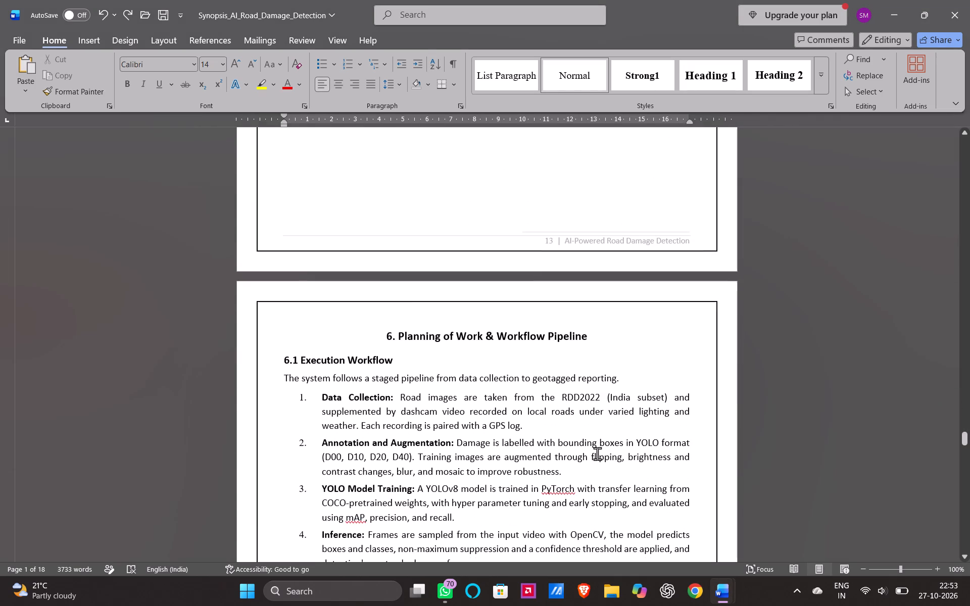
{"action": "scroll", "coordinate": [597, 453], "scroll_direction": "down", "scroll_amount": 1}
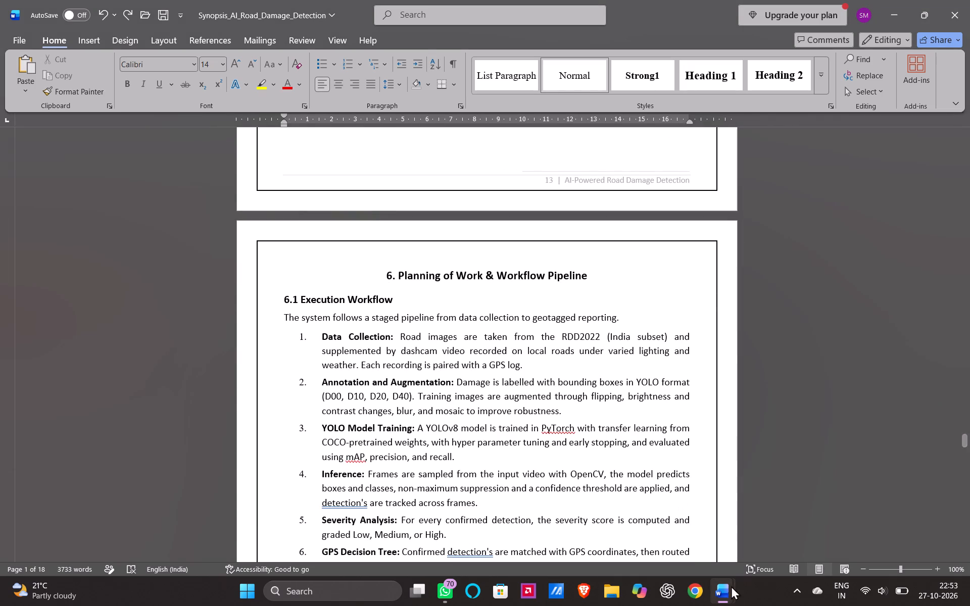
Return to the "atharav" document and examine the rest of Future Scope, the Planning of work flowchart and the References page.
{"action": "left_click", "coordinate": [765, 554]}
{"action": "scroll", "coordinate": [614, 416], "scroll_direction": "down", "scroll_amount": 9}
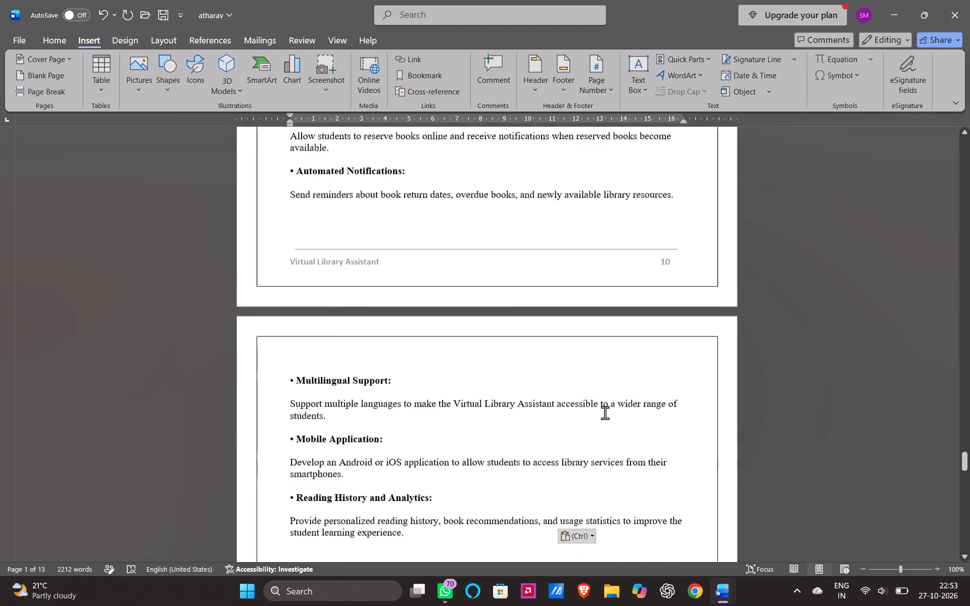
{"action": "scroll", "coordinate": [602, 417], "scroll_direction": "down", "scroll_amount": 14}
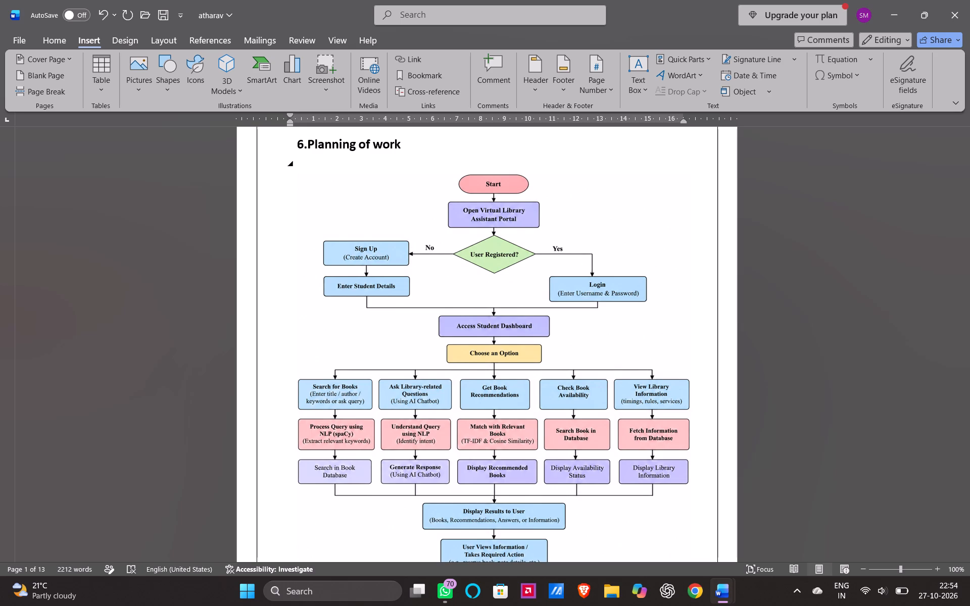
{"action": "scroll", "coordinate": [617, 426], "scroll_direction": "down", "scroll_amount": 2}
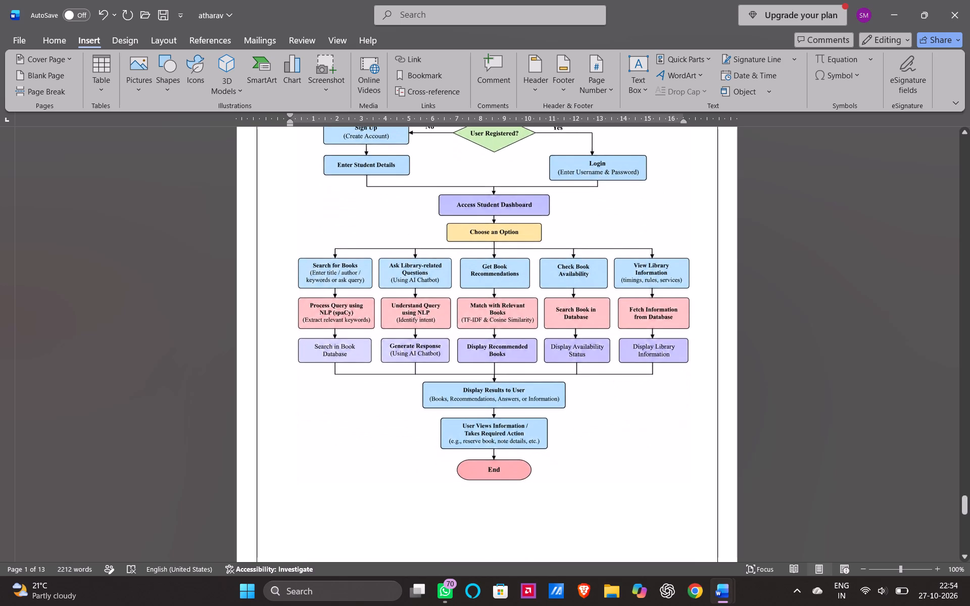
{"action": "scroll", "coordinate": [617, 427], "scroll_direction": "down", "scroll_amount": 6}
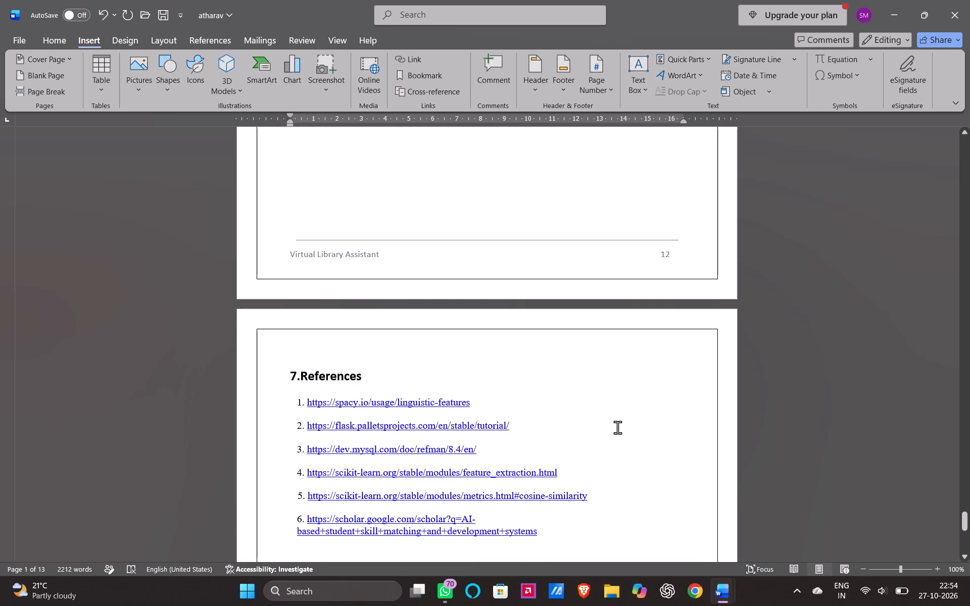
{"action": "scroll", "coordinate": [617, 427], "scroll_direction": "down", "scroll_amount": 5}
{"action": "scroll", "coordinate": [617, 427], "scroll_direction": "up", "scroll_amount": 4}
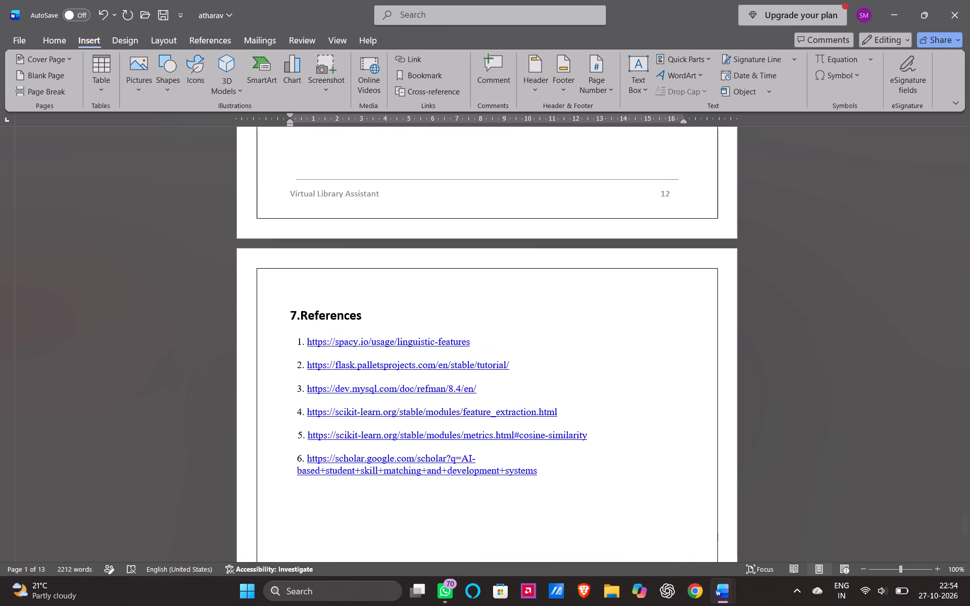
Switch to the road damage synopsis and examine its Execution Workflow list, the workflow pipeline diagram and 6.3 GPS Decision Tree.
{"action": "left_click", "coordinate": [685, 519]}
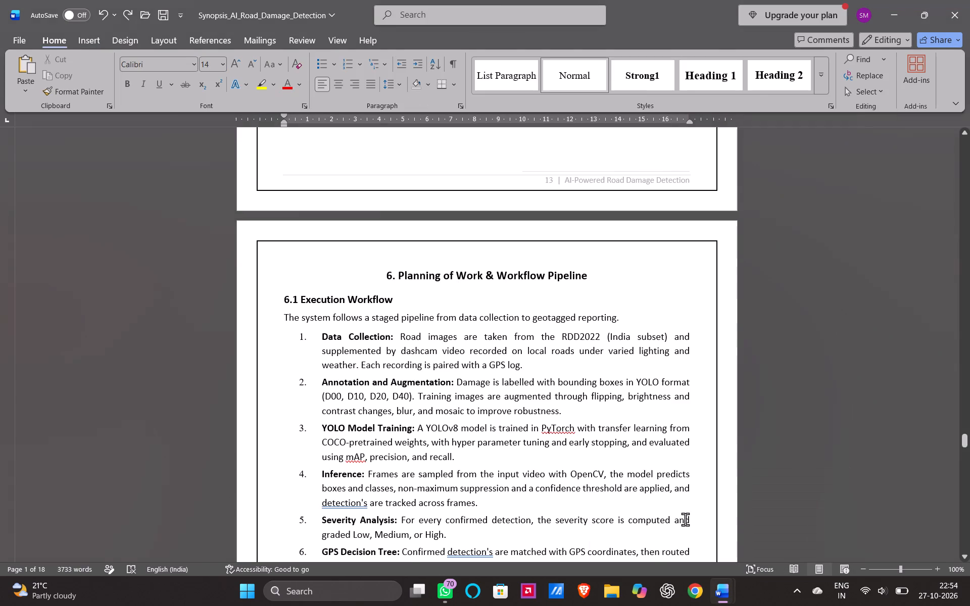
{"action": "scroll", "coordinate": [685, 519], "scroll_direction": "down", "scroll_amount": 11}
{"action": "scroll", "coordinate": [685, 519], "scroll_direction": "up", "scroll_amount": 3}
{"action": "scroll", "coordinate": [685, 519], "scroll_direction": "down", "scroll_amount": 4}
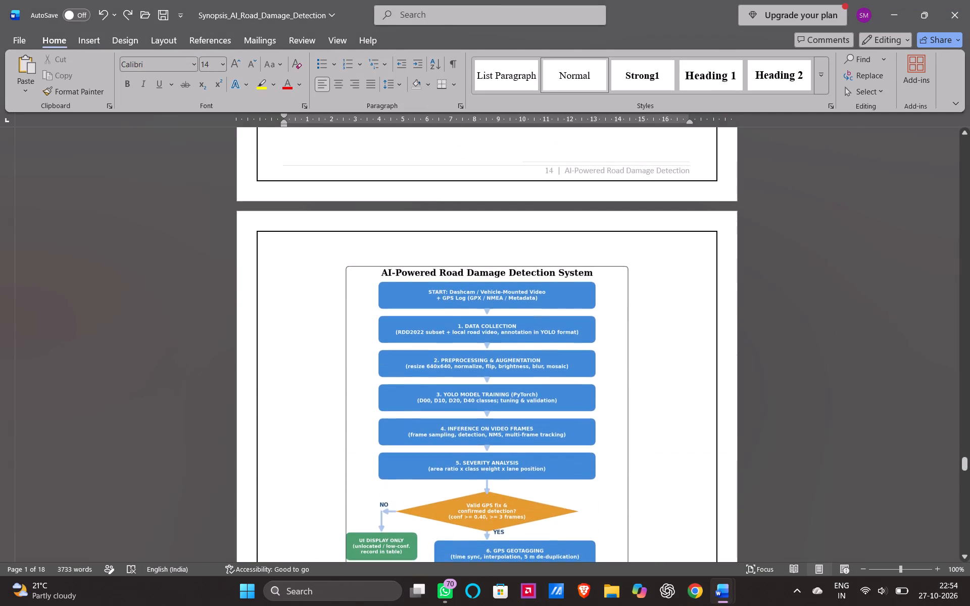
{"action": "scroll", "coordinate": [685, 519], "scroll_direction": "down", "scroll_amount": 6}
{"action": "scroll", "coordinate": [685, 520], "scroll_direction": "up", "scroll_amount": 3}
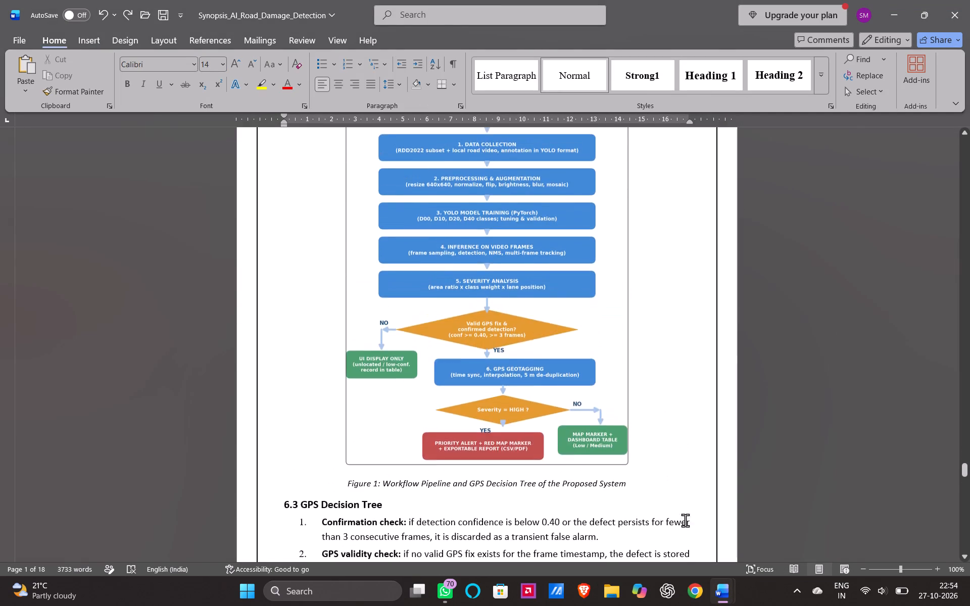
{"action": "scroll", "coordinate": [685, 520], "scroll_direction": "up", "scroll_amount": 1}
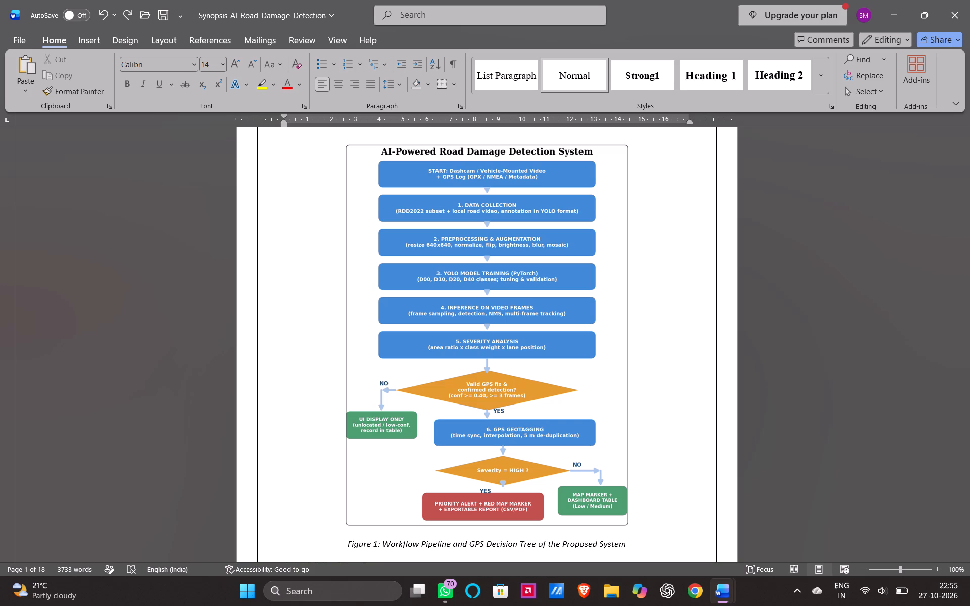
{"action": "scroll", "coordinate": [687, 490], "scroll_direction": "down", "scroll_amount": 5}
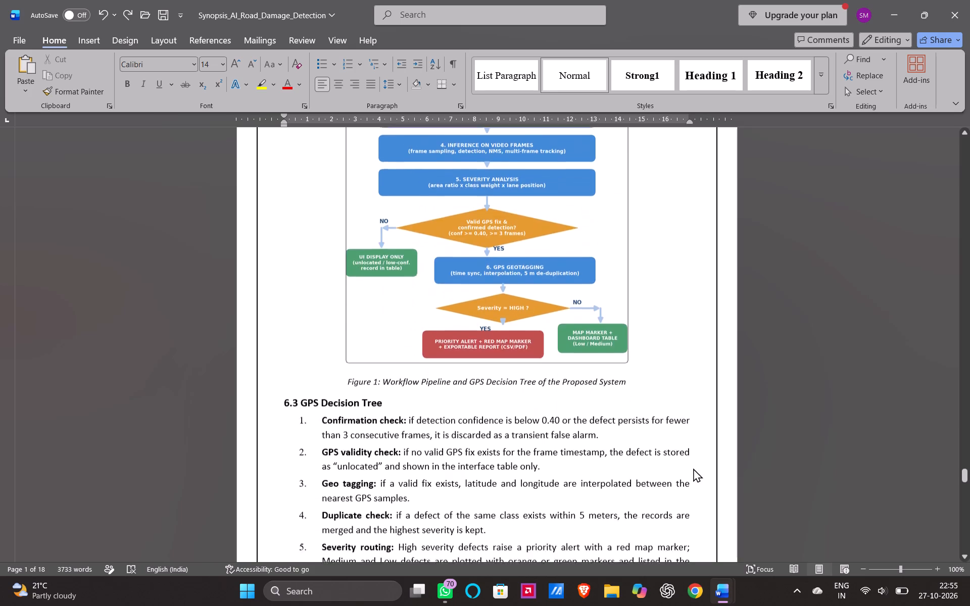
Examine the road damage synopsis's Gantt chart schedule, Phase-wise Deliverables, References & Verification and closing Signature block.
{"action": "scroll", "coordinate": [693, 468], "scroll_direction": "down", "scroll_amount": 1}
{"action": "scroll", "coordinate": [319, 410], "scroll_direction": "down", "scroll_amount": 7}
{"action": "scroll", "coordinate": [320, 410], "scroll_direction": "up", "scroll_amount": 2}
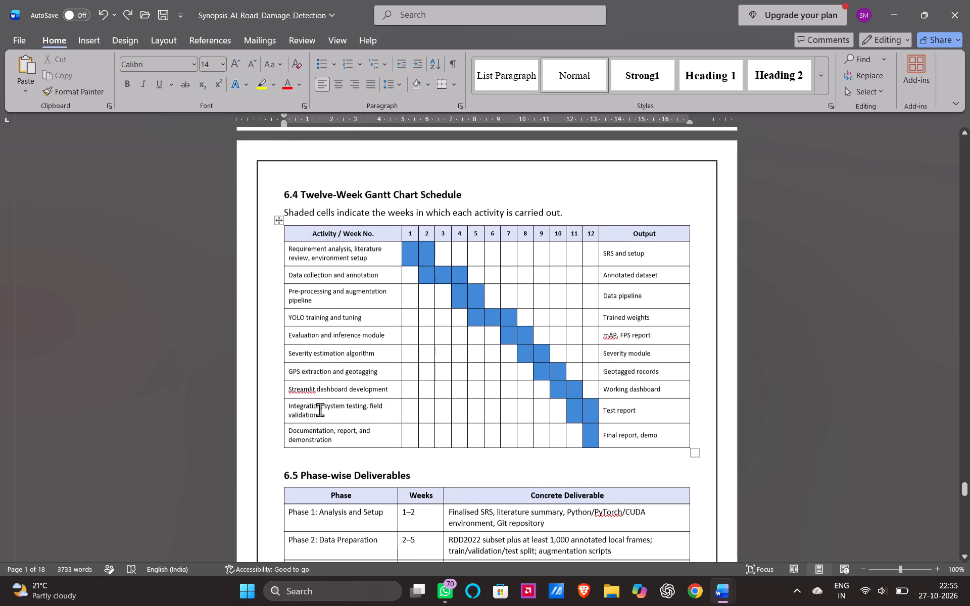
{"action": "scroll", "coordinate": [321, 410], "scroll_direction": "down", "scroll_amount": 4}
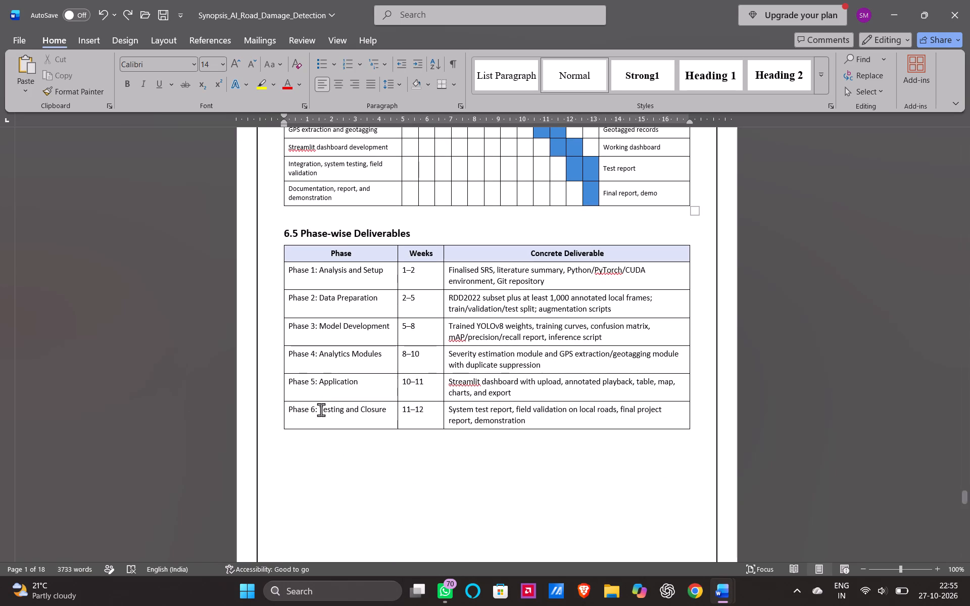
{"action": "scroll", "coordinate": [321, 410], "scroll_direction": "down", "scroll_amount": 8}
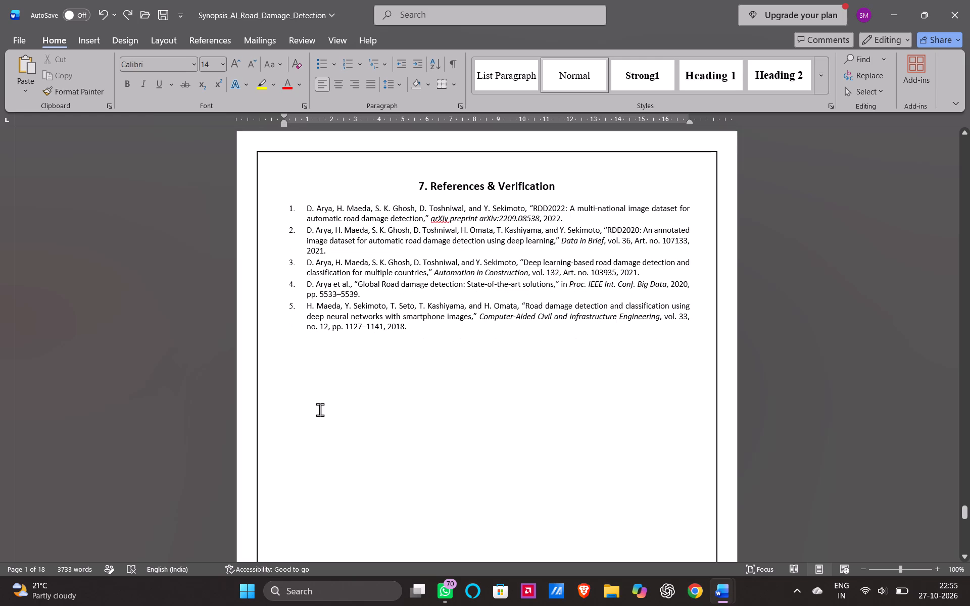
{"action": "scroll", "coordinate": [320, 410], "scroll_direction": "down", "scroll_amount": 20}
{"action": "scroll", "coordinate": [320, 410], "scroll_direction": "down", "scroll_amount": 7}
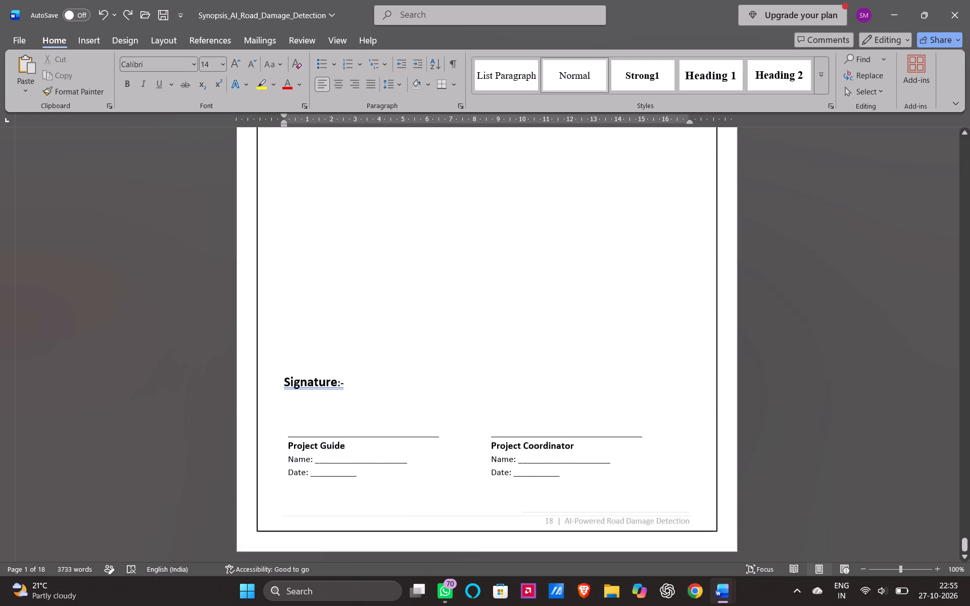
{"action": "scroll", "coordinate": [722, 471], "scroll_direction": "down", "scroll_amount": 6}
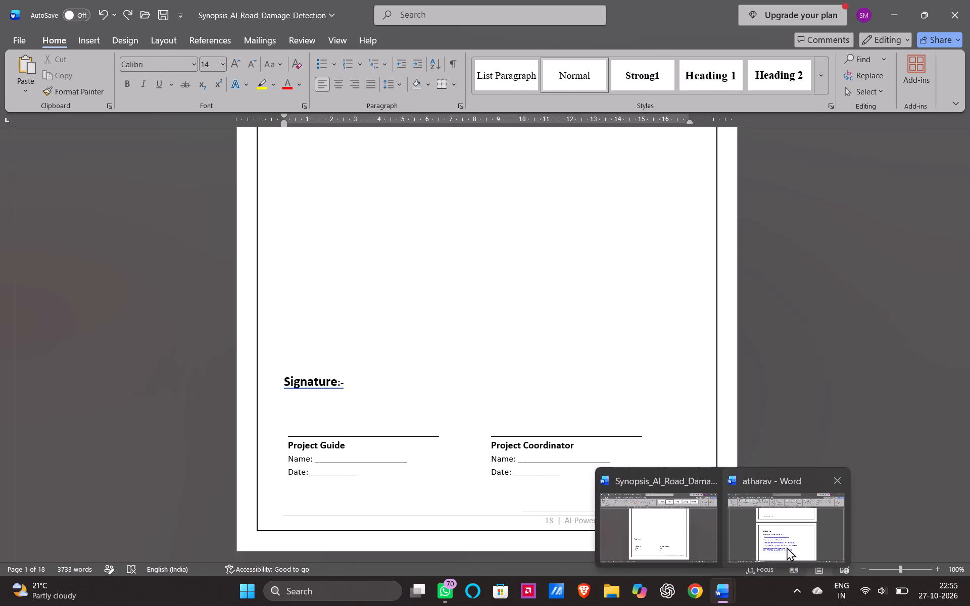
Return to the "atharav" document, examine its References and closing signature line, and place the cursor after the last reference.
{"action": "left_click", "coordinate": [812, 541]}
{"action": "scroll", "coordinate": [518, 457], "scroll_direction": "down", "scroll_amount": 6}
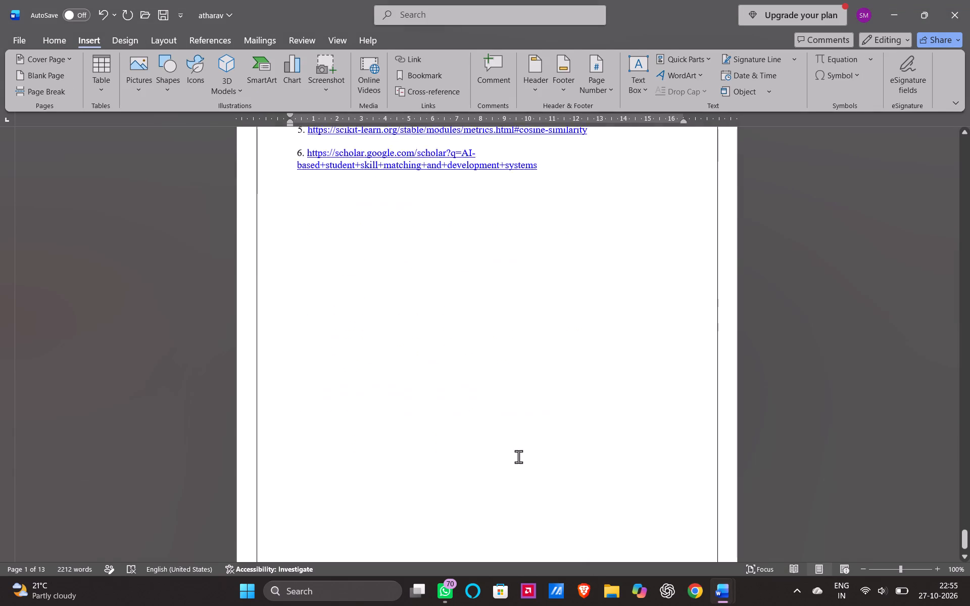
{"action": "scroll", "coordinate": [518, 457], "scroll_direction": "up", "scroll_amount": 15}
{"action": "scroll", "coordinate": [519, 457], "scroll_direction": "down", "scroll_amount": 8}
{"action": "scroll", "coordinate": [519, 459], "scroll_direction": "up", "scroll_amount": 1}
{"action": "scroll", "coordinate": [519, 459], "scroll_direction": "down", "scroll_amount": 14}
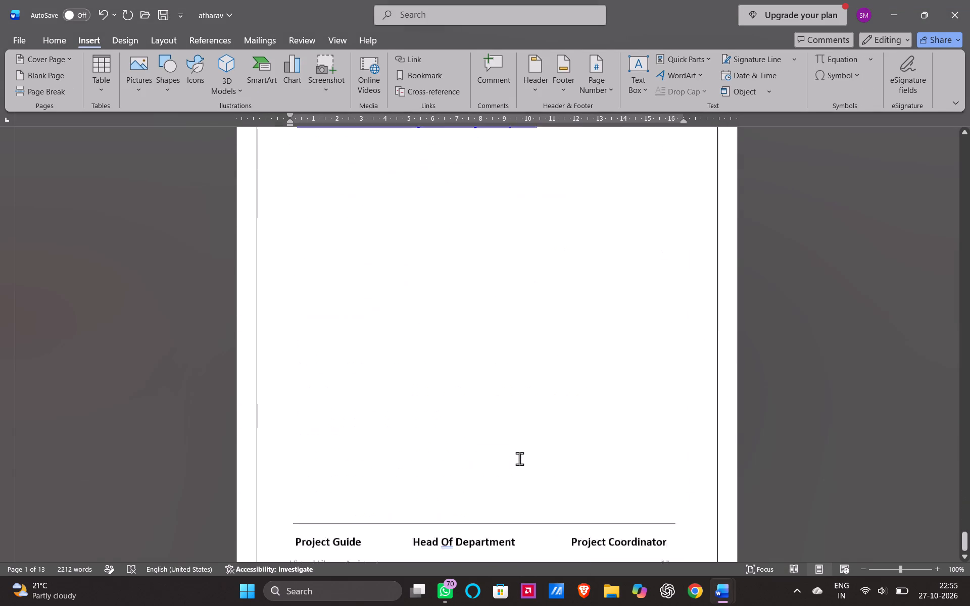
{"action": "scroll", "coordinate": [519, 459], "scroll_direction": "down", "scroll_amount": 3}
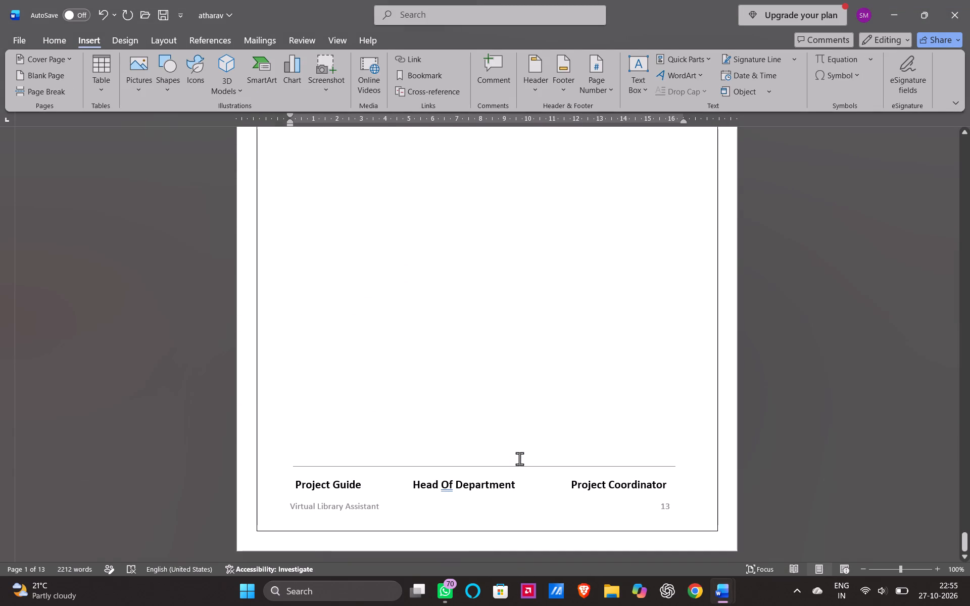
{"action": "scroll", "coordinate": [519, 459], "scroll_direction": "up", "scroll_amount": 5}
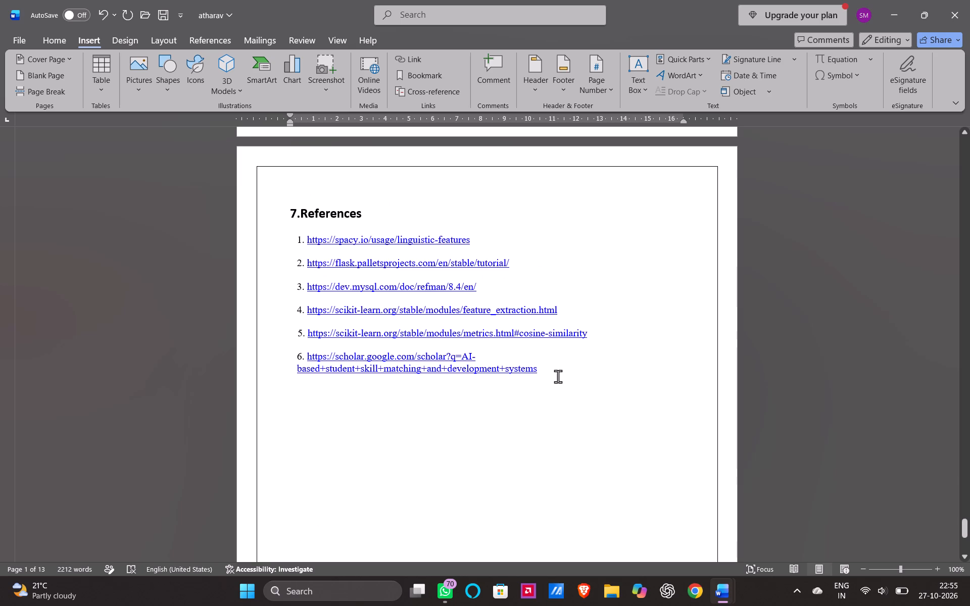
{"action": "left_click", "coordinate": [563, 370]}
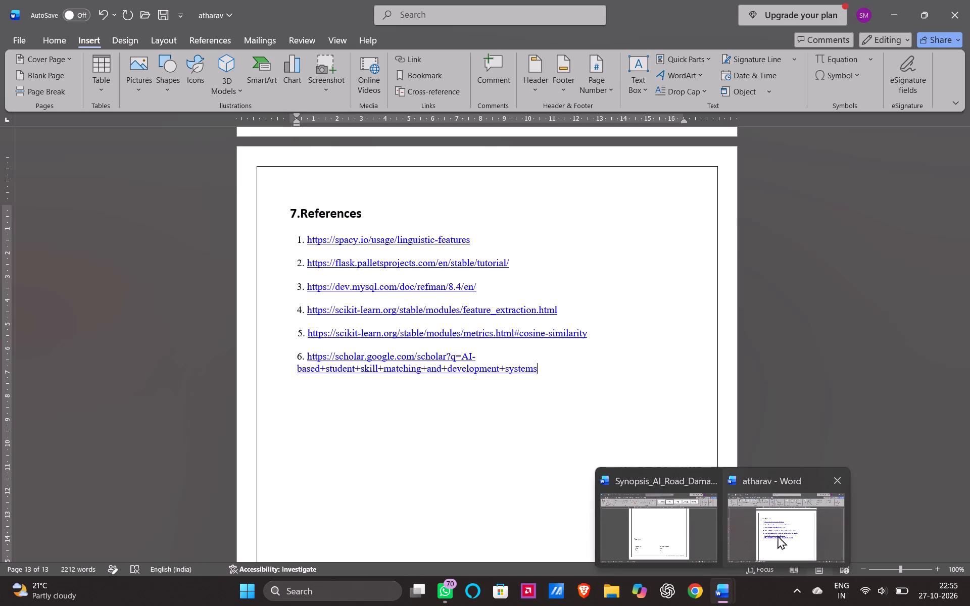
Switch to the road damage synopsis and recheck the layout of its final pages and Signature block.
{"action": "left_click", "coordinate": [674, 530]}
{"action": "scroll", "coordinate": [495, 436], "scroll_direction": "up", "scroll_amount": 9}
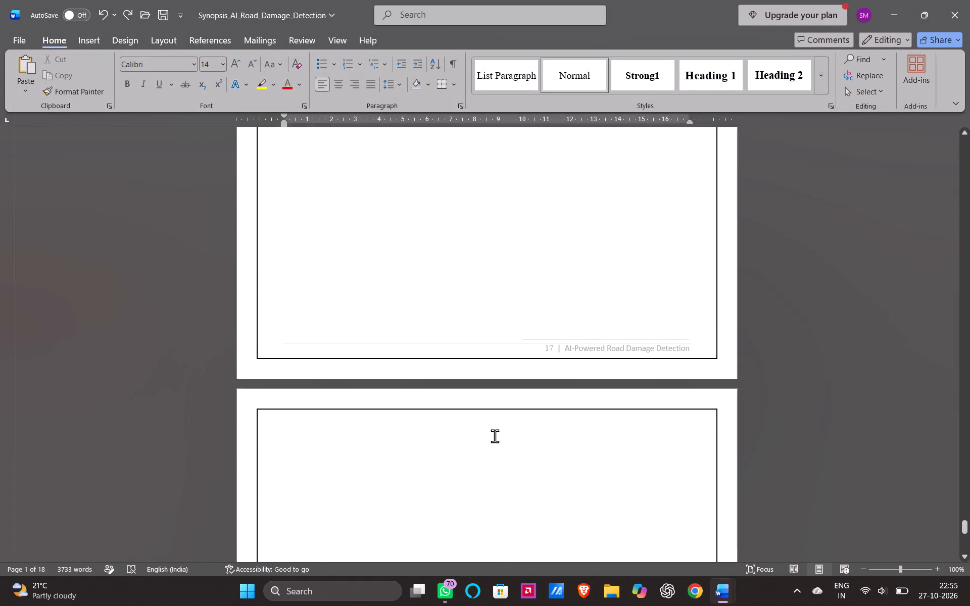
{"action": "scroll", "coordinate": [495, 436], "scroll_direction": "up", "scroll_amount": 8}
{"action": "scroll", "coordinate": [495, 436], "scroll_direction": "down", "scroll_amount": 5}
{"action": "scroll", "coordinate": [498, 440], "scroll_direction": "up", "scroll_amount": 2}
{"action": "scroll", "coordinate": [498, 440], "scroll_direction": "down", "scroll_amount": 15}
{"action": "scroll", "coordinate": [498, 441], "scroll_direction": "up", "scroll_amount": 1}
{"action": "scroll", "coordinate": [498, 441], "scroll_direction": "down", "scroll_amount": 1}
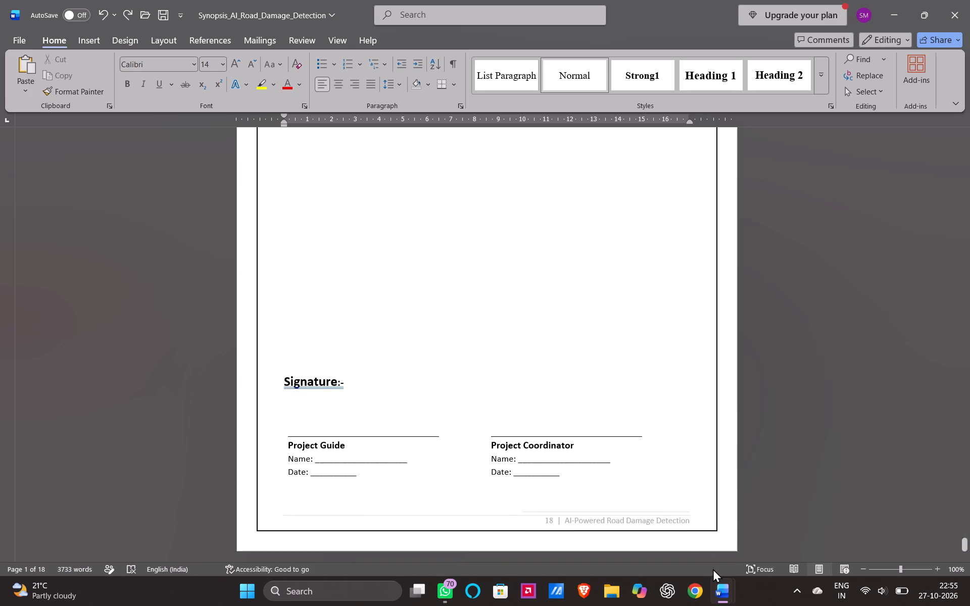
Return to the "atharav" document and recheck the signature line at the end of the References page.
{"action": "left_click", "coordinate": [766, 535]}
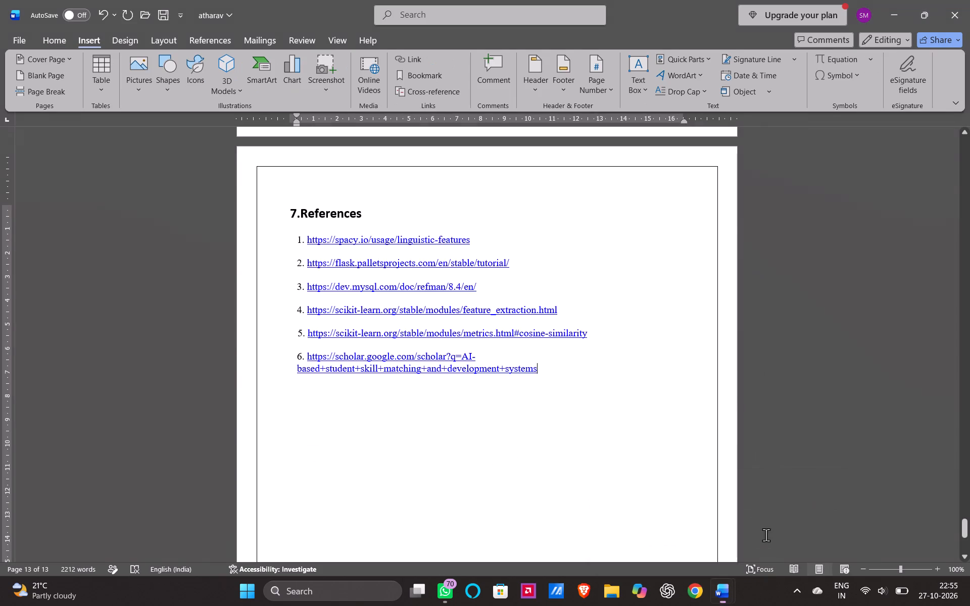
{"action": "scroll", "coordinate": [614, 430], "scroll_direction": "down", "scroll_amount": 12}
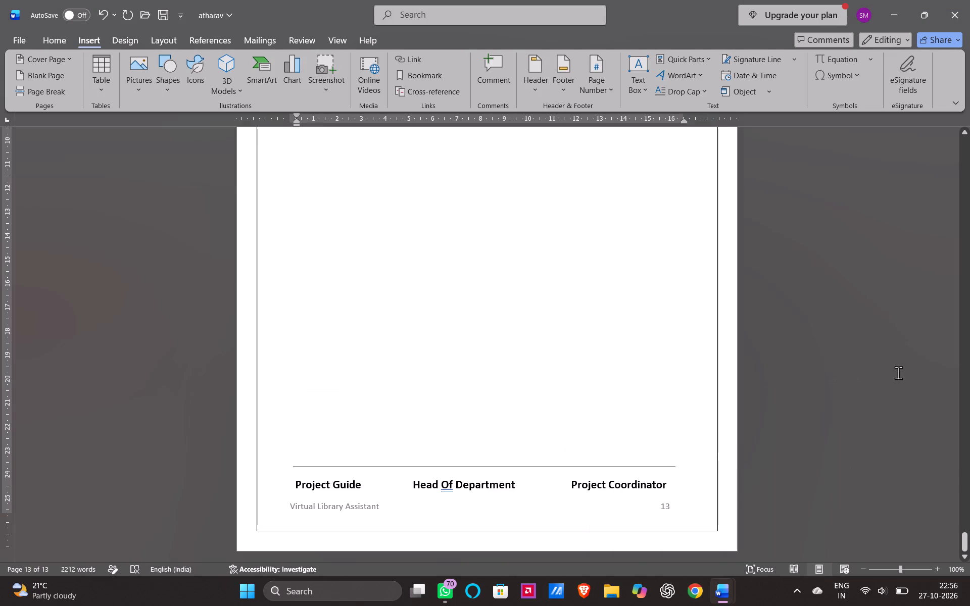
{"action": "left_click", "coordinate": [792, 534]}
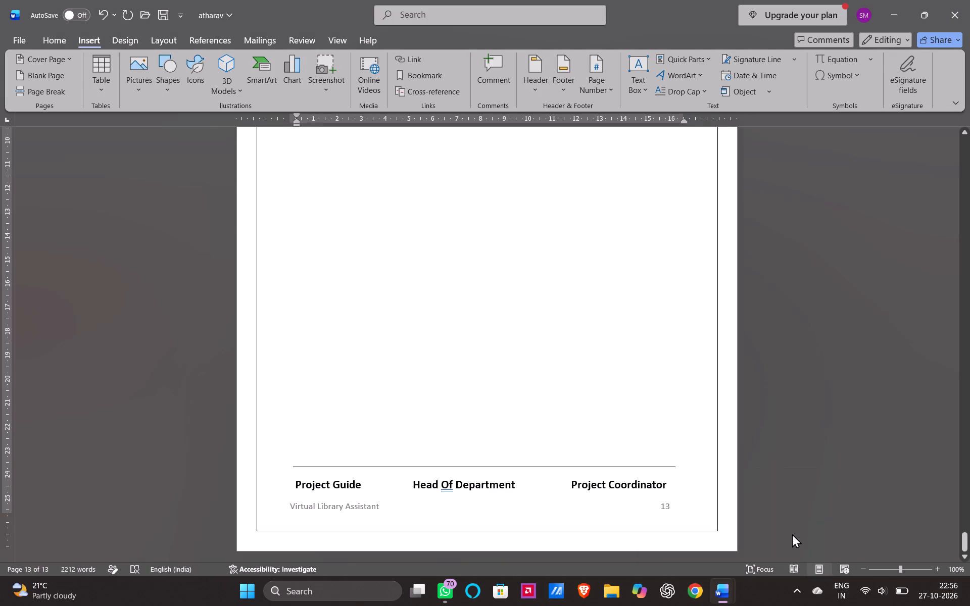
Examine the "atharav" document backwards from the Planning of work flowchart through the requirements sections to the Objectives page.
{"action": "scroll", "coordinate": [623, 509], "scroll_direction": "up", "scroll_amount": 16}
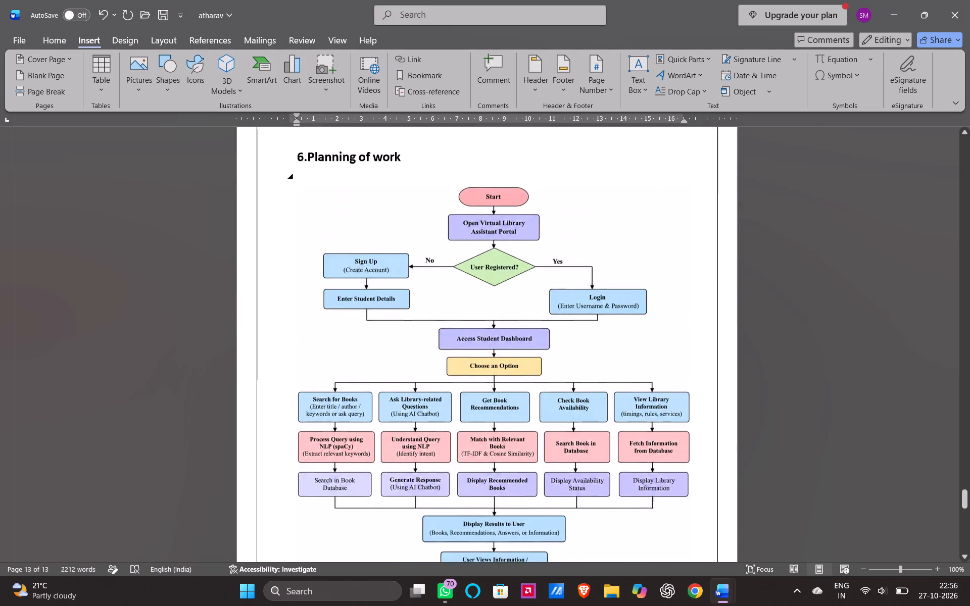
{"action": "scroll", "coordinate": [622, 506], "scroll_direction": "up", "scroll_amount": 15}
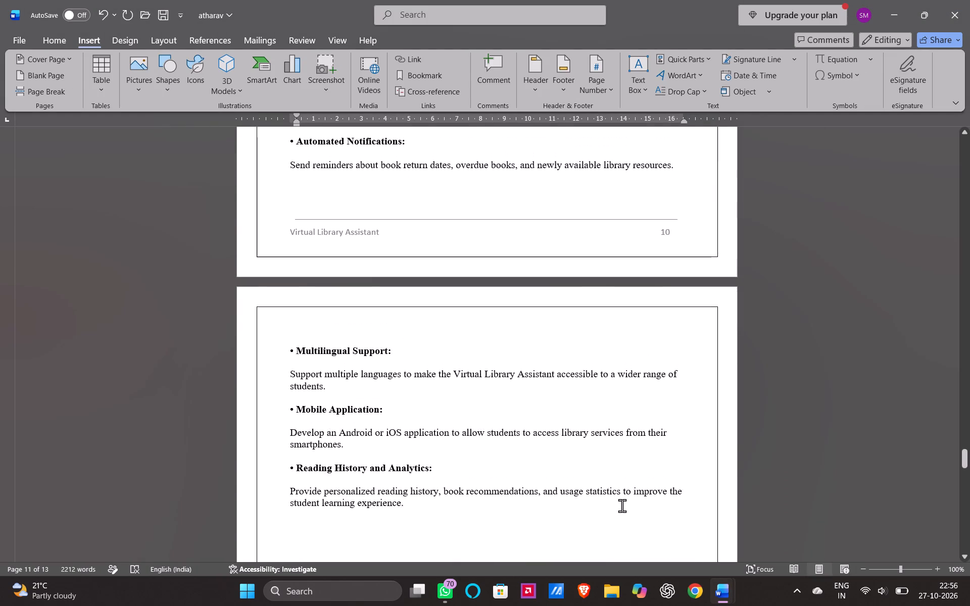
{"action": "scroll", "coordinate": [622, 506], "scroll_direction": "up", "scroll_amount": 16}
{"action": "scroll", "coordinate": [622, 506], "scroll_direction": "up", "scroll_amount": 18}
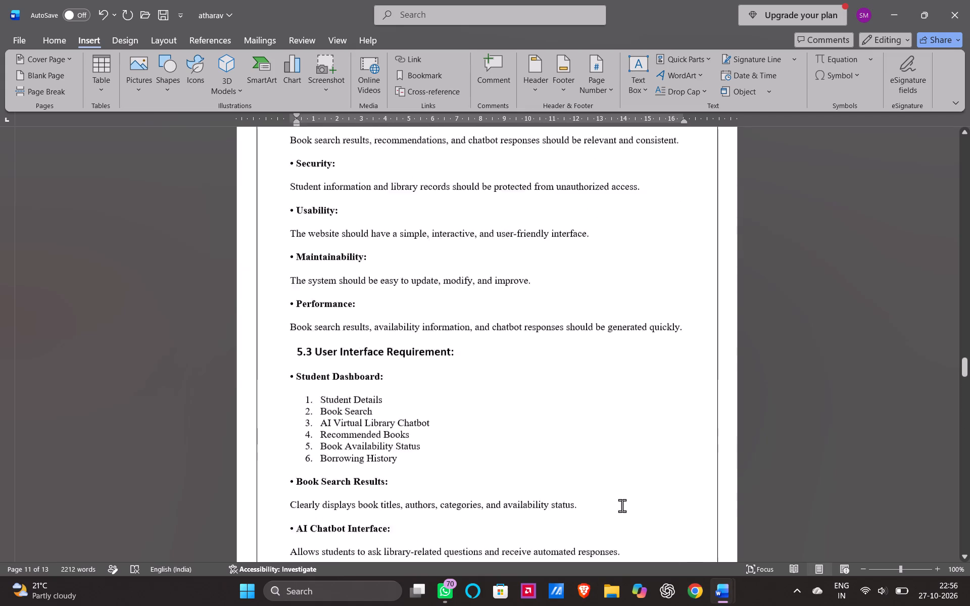
{"action": "scroll", "coordinate": [622, 506], "scroll_direction": "up", "scroll_amount": 19}
{"action": "scroll", "coordinate": [622, 506], "scroll_direction": "up", "scroll_amount": 7}
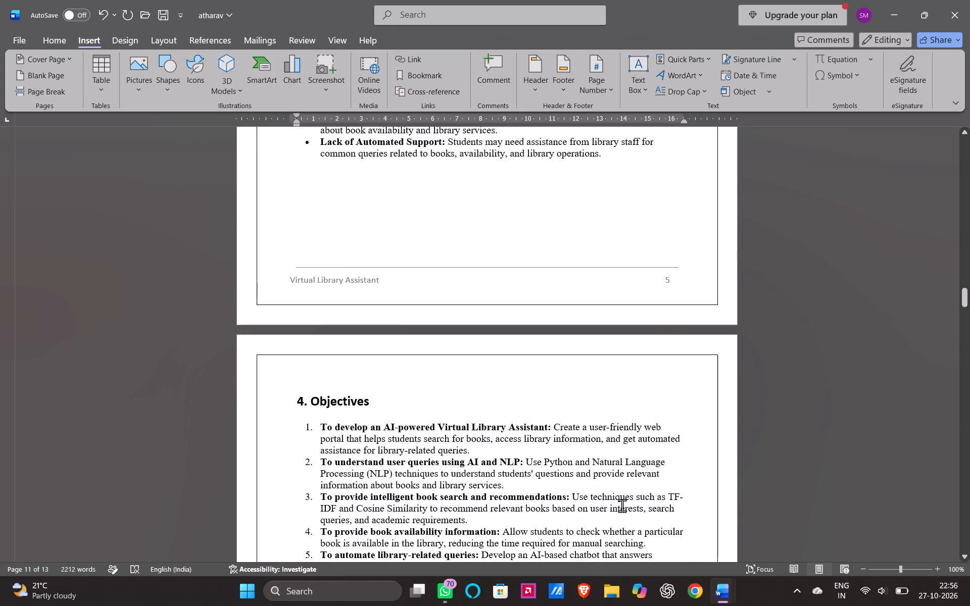
{"action": "scroll", "coordinate": [622, 506], "scroll_direction": "up", "scroll_amount": 5}
{"action": "scroll", "coordinate": [622, 506], "scroll_direction": "down", "scroll_amount": 10}
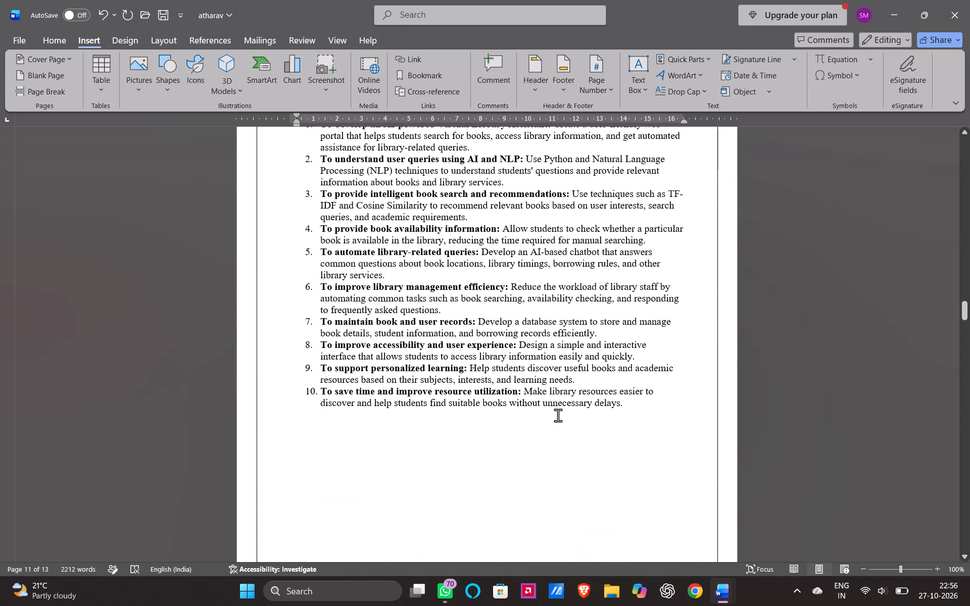
{"action": "scroll", "coordinate": [558, 415], "scroll_direction": "up", "scroll_amount": 3}
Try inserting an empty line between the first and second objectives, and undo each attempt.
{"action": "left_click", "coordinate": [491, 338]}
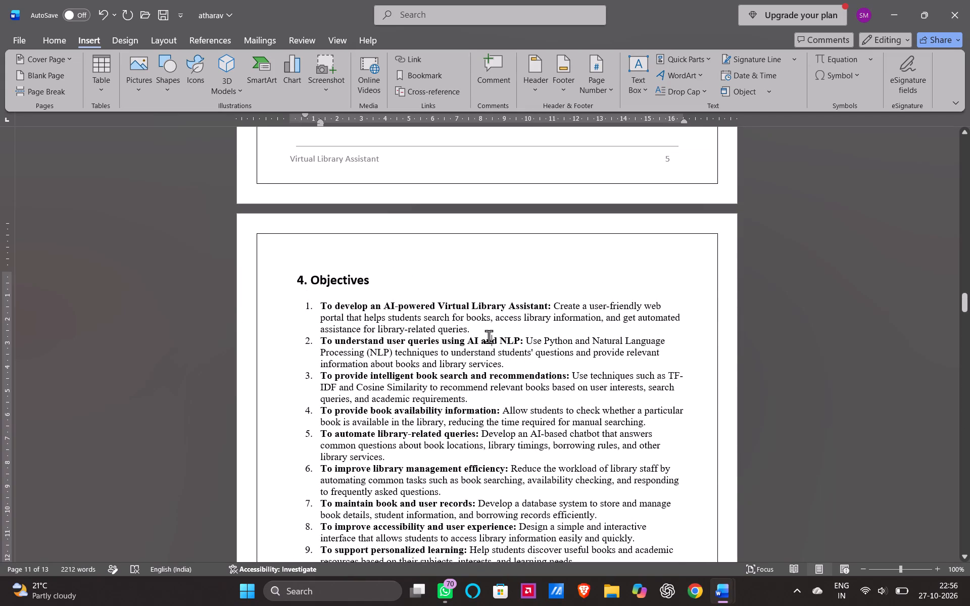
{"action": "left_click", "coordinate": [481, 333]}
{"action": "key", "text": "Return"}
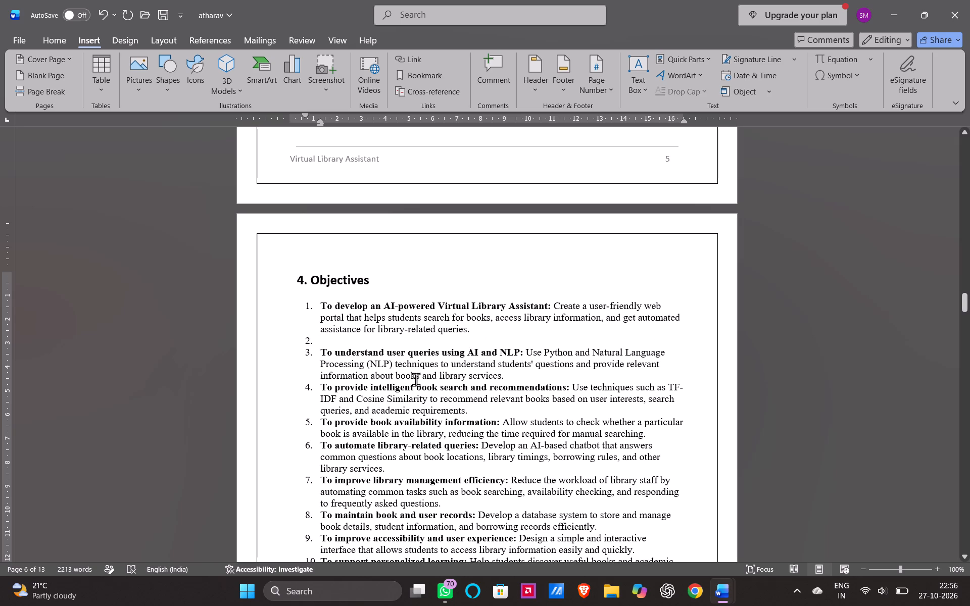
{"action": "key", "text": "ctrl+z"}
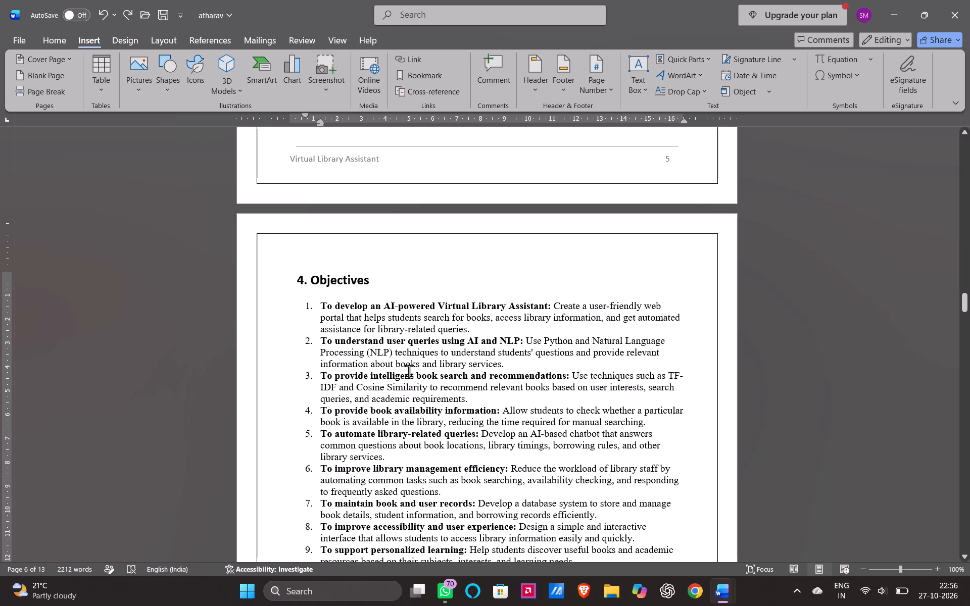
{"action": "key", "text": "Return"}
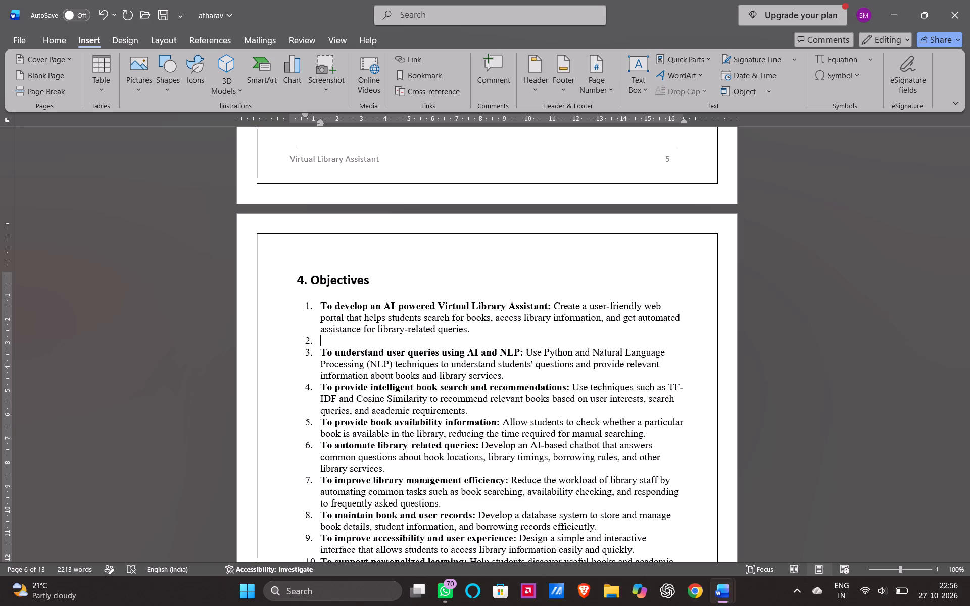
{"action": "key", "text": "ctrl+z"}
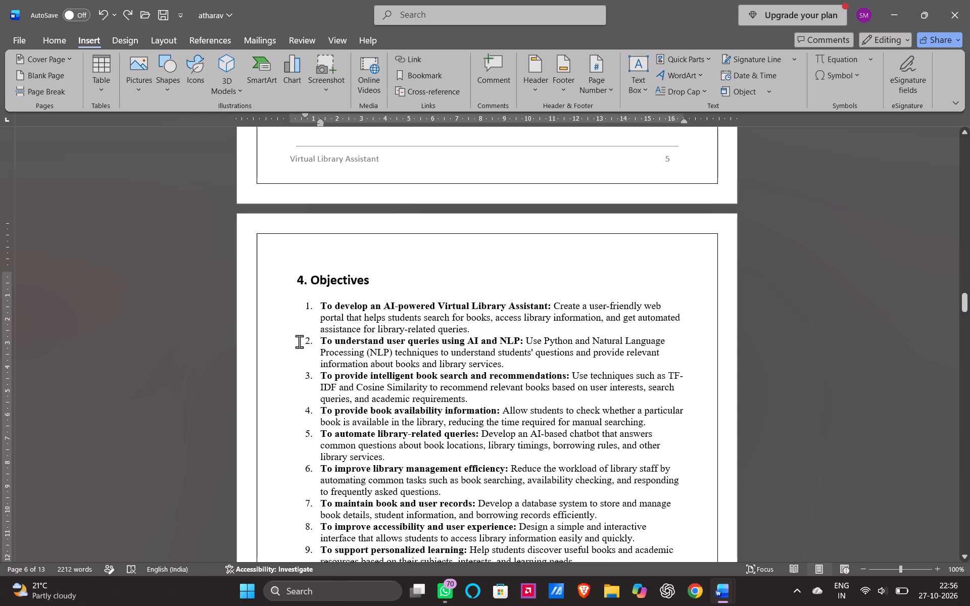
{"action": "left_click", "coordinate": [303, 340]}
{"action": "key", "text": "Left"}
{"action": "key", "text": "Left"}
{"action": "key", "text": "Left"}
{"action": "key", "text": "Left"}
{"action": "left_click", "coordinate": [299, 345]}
{"action": "scroll", "coordinate": [473, 370], "scroll_direction": "down", "scroll_amount": 10}
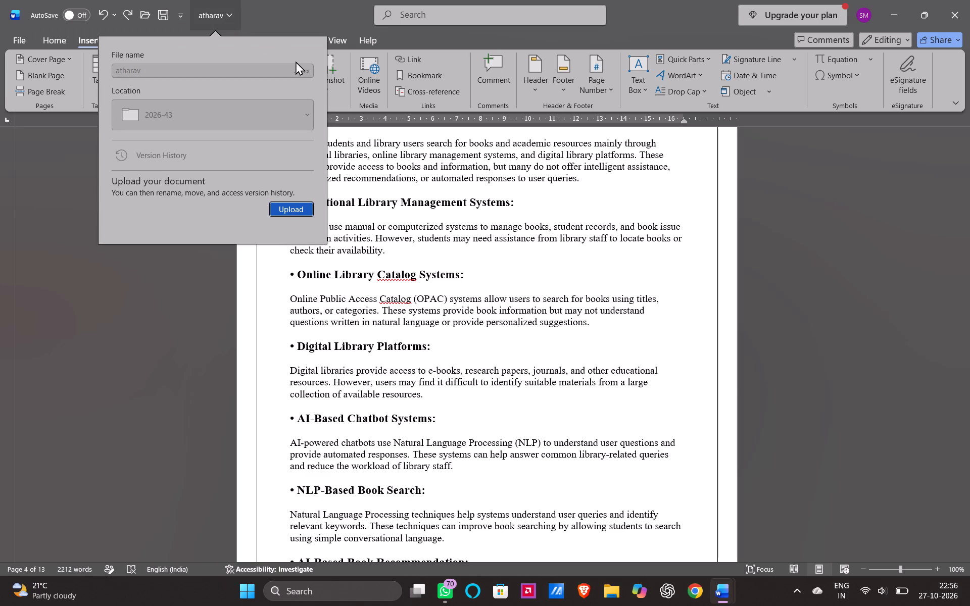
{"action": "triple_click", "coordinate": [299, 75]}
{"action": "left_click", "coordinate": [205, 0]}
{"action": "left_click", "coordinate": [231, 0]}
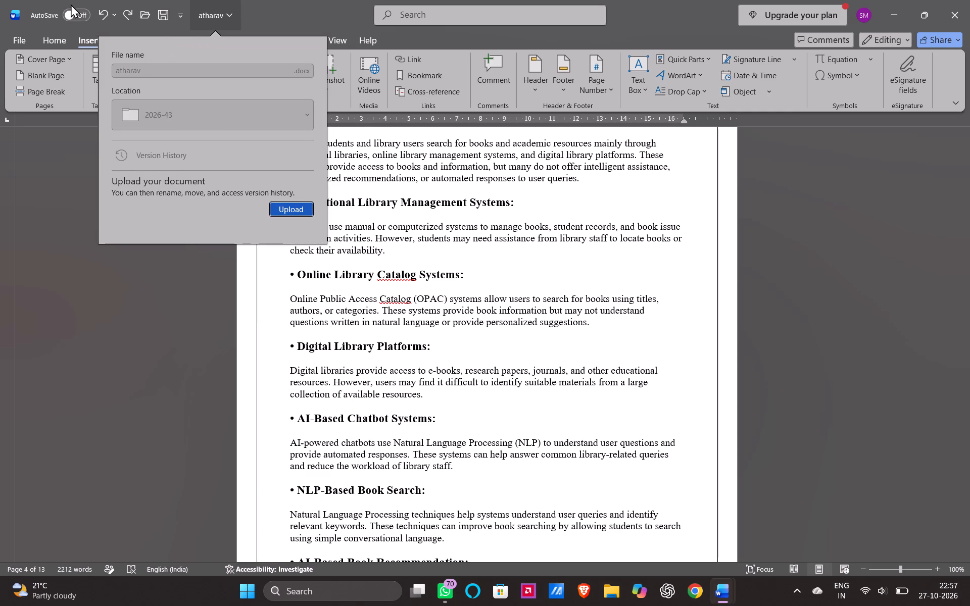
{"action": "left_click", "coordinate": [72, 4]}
Save the "atharav" document.
{"action": "left_click", "coordinate": [14, 37]}
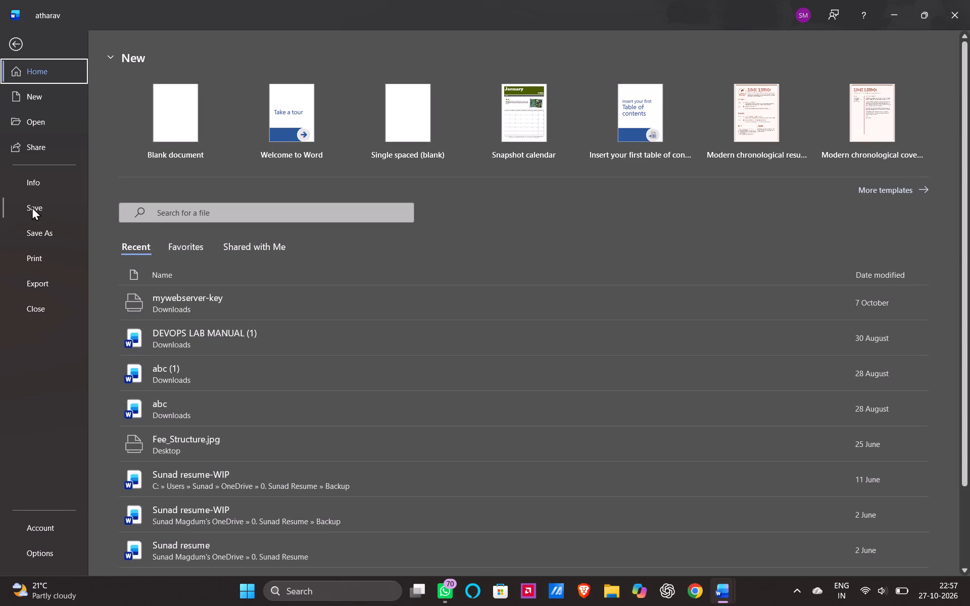
{"action": "left_click", "coordinate": [32, 205]}
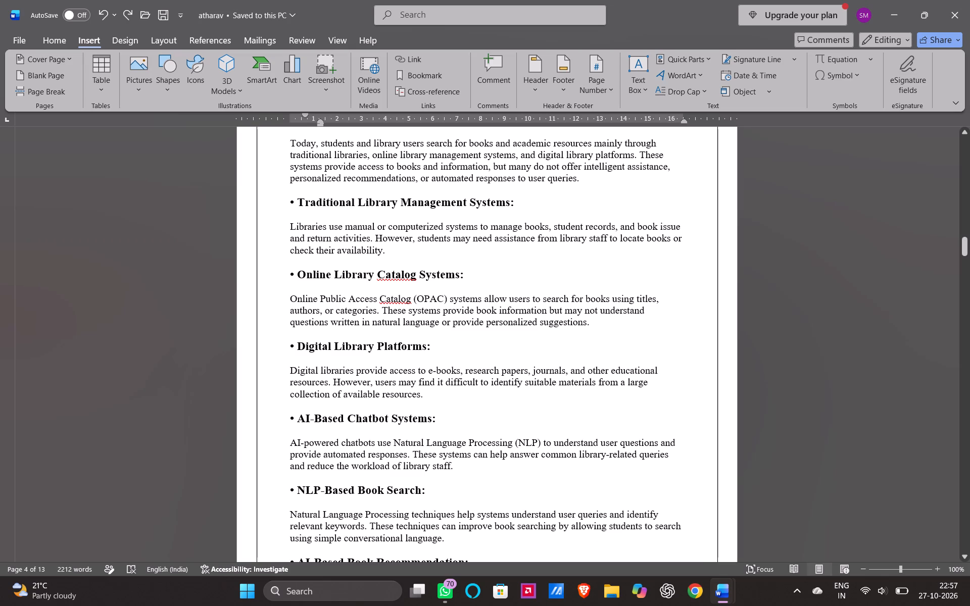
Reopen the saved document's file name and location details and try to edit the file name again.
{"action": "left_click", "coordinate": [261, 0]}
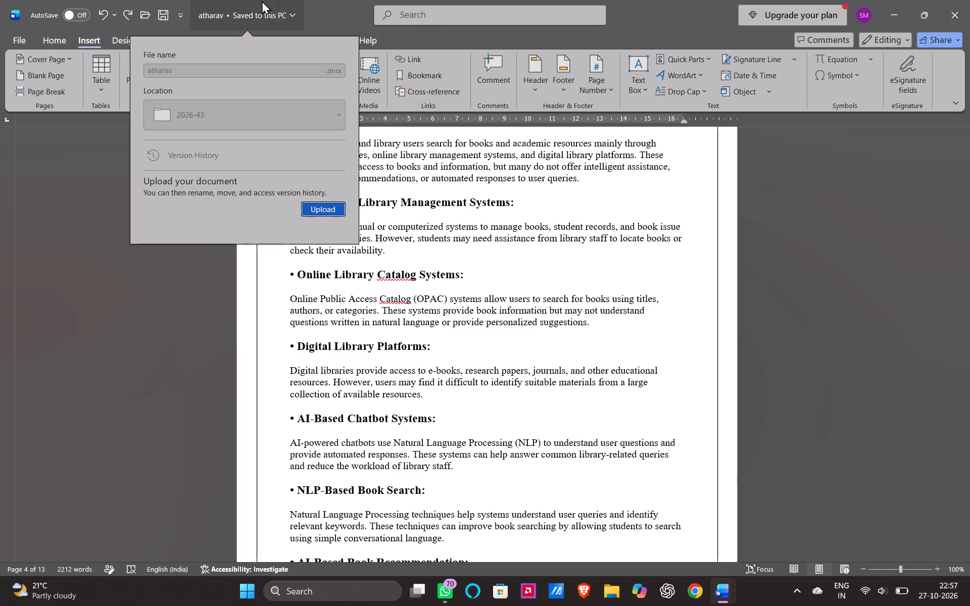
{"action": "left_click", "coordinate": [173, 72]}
Switch to File Explorer, look in the OS (C:) drive, and search This PC for "atharv".
{"action": "left_click", "coordinate": [611, 583]}
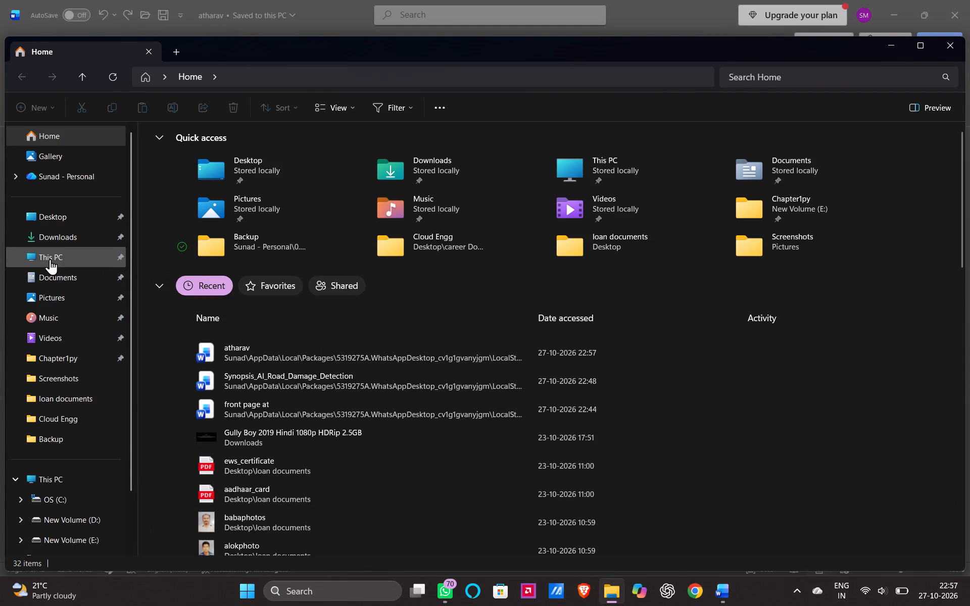
{"action": "left_click", "coordinate": [51, 257]}
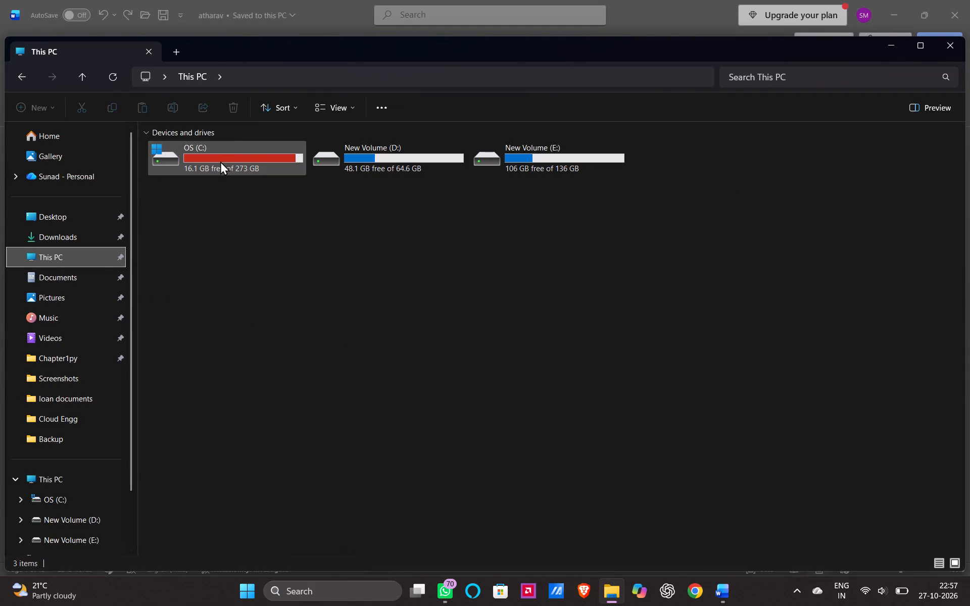
{"action": "double_click", "coordinate": [220, 161]}
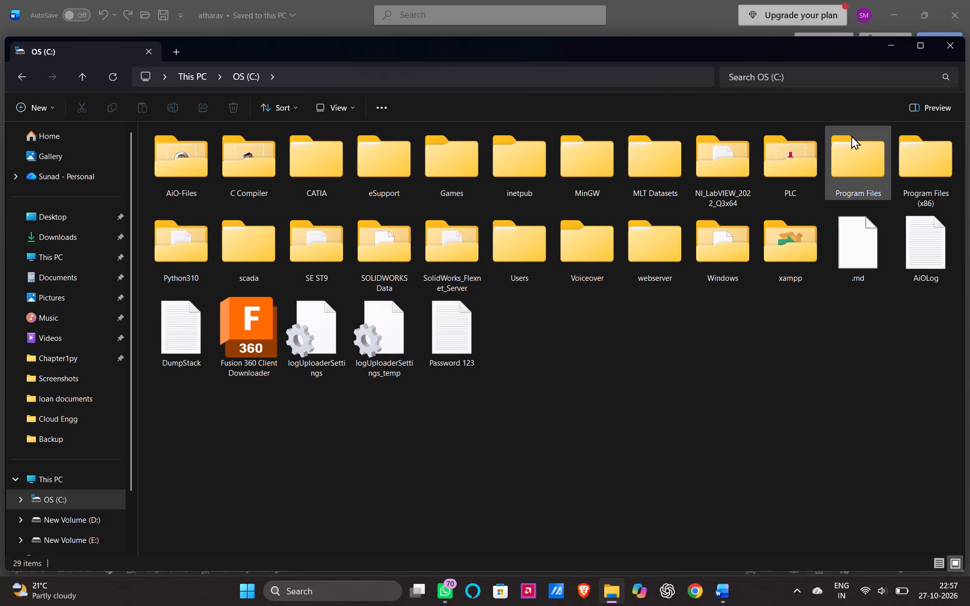
{"action": "left_click", "coordinate": [19, 73]}
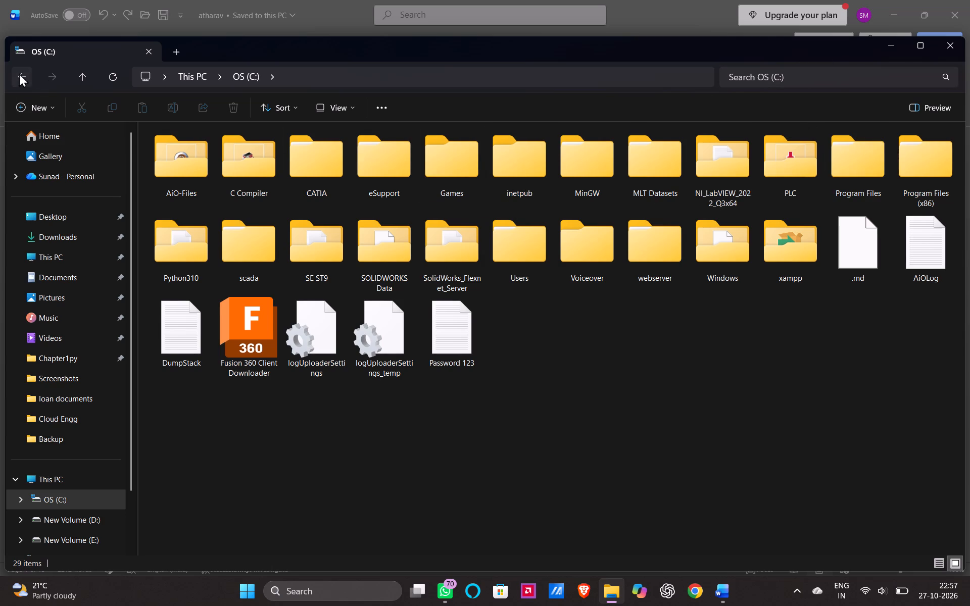
{"action": "left_click", "coordinate": [795, 80]}
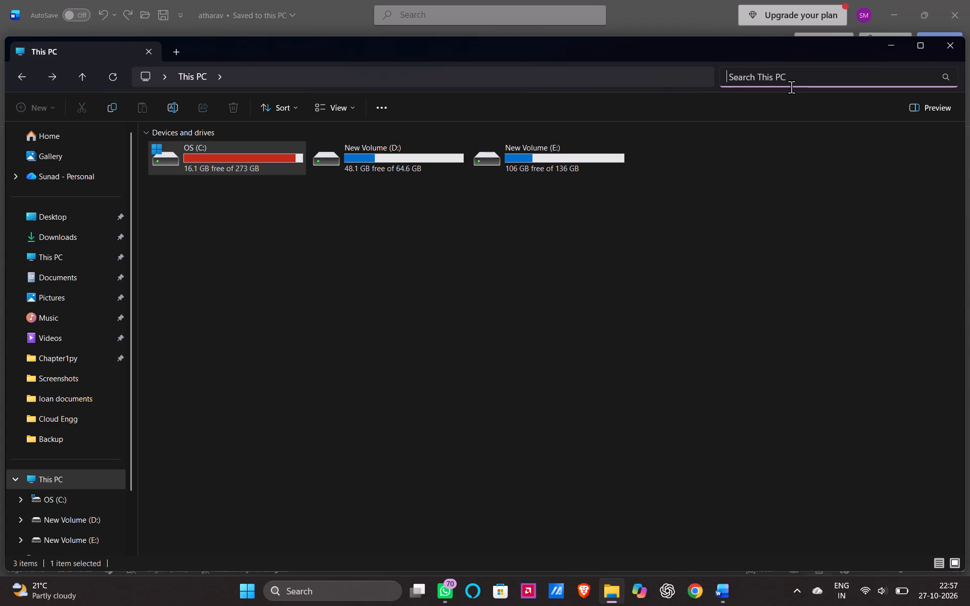
{"action": "type", "text": "ath"}
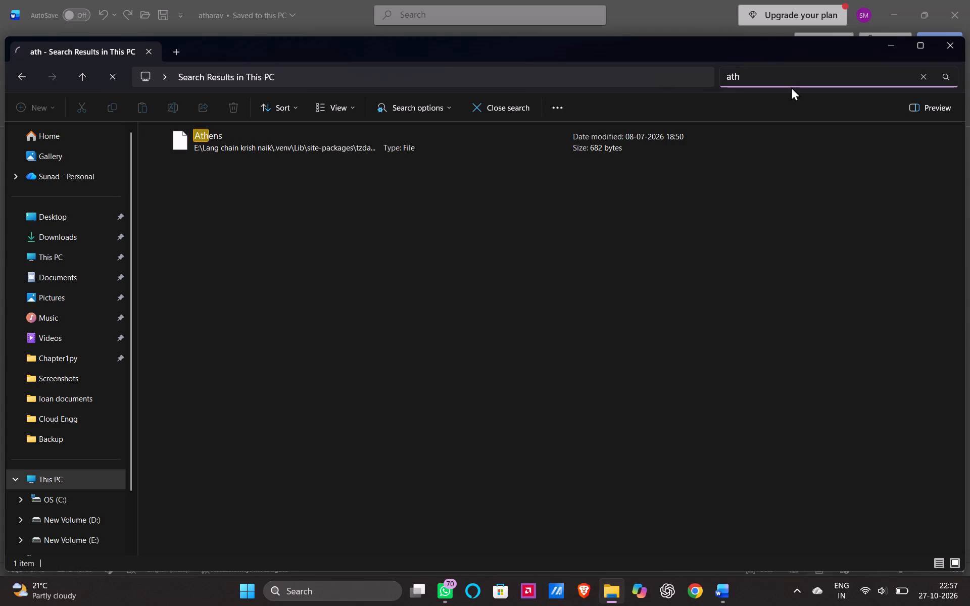
{"action": "type", "text": "arv"}
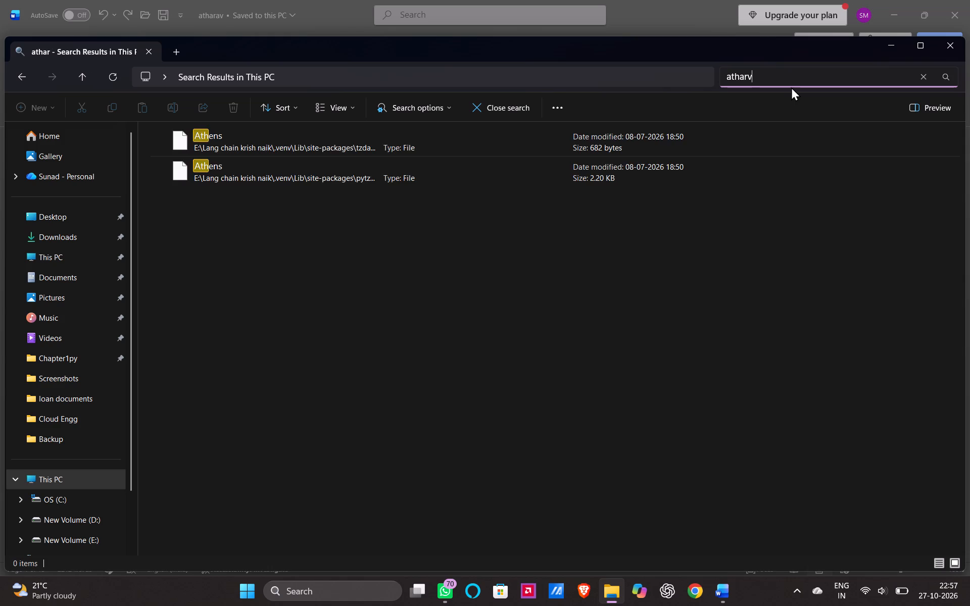
{"action": "key", "text": "BackSpace"}
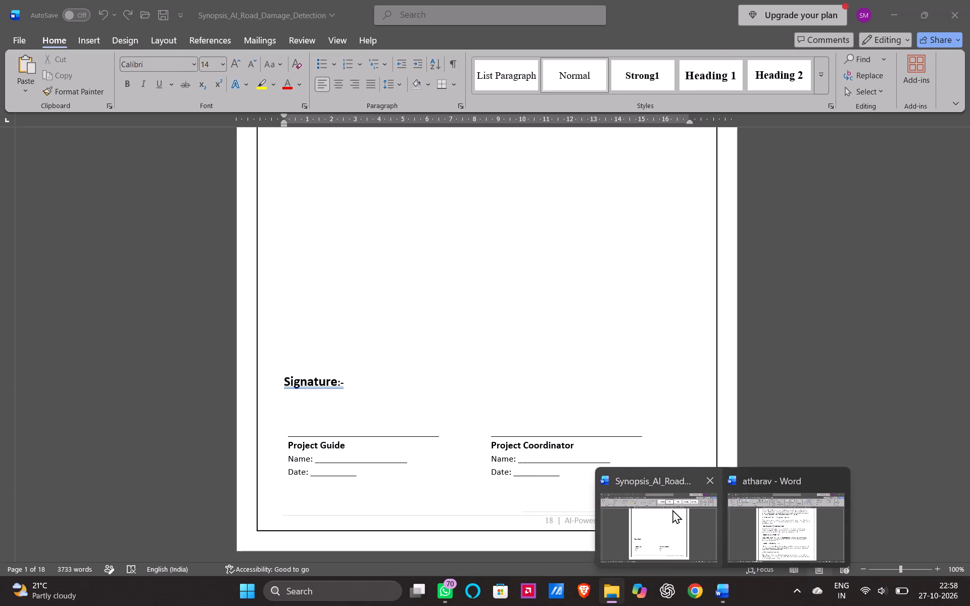
Return to the "atharav" document, examine the cover page's student list, and place the cursor at the last student's PRN entry.
{"action": "left_click", "coordinate": [768, 525]}
{"action": "scroll", "coordinate": [626, 427], "scroll_direction": "up", "scroll_amount": 10}
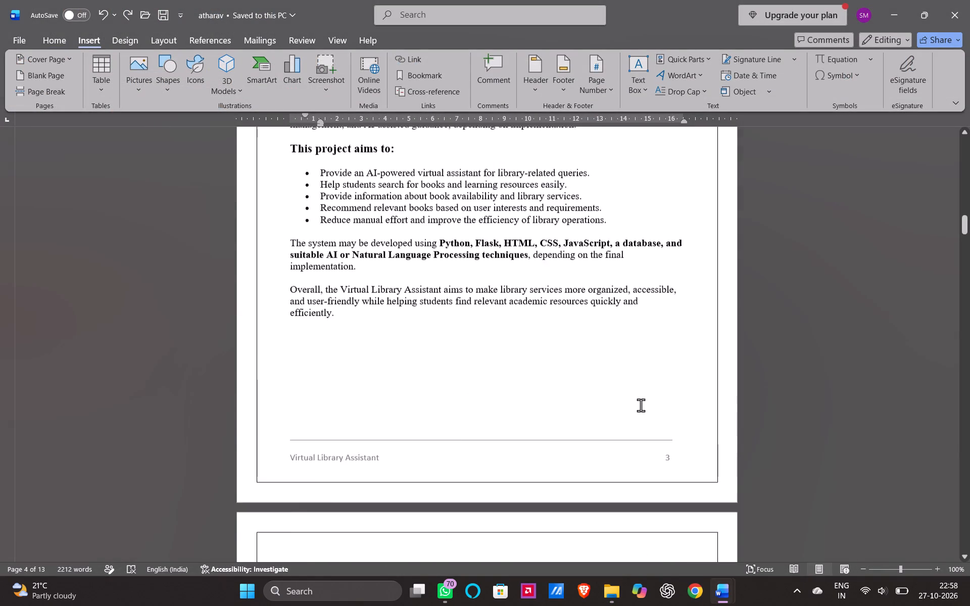
{"action": "scroll", "coordinate": [641, 405], "scroll_direction": "up", "scroll_amount": 13}
{"action": "scroll", "coordinate": [640, 406], "scroll_direction": "up", "scroll_amount": 14}
{"action": "scroll", "coordinate": [640, 406], "scroll_direction": "up", "scroll_amount": 7}
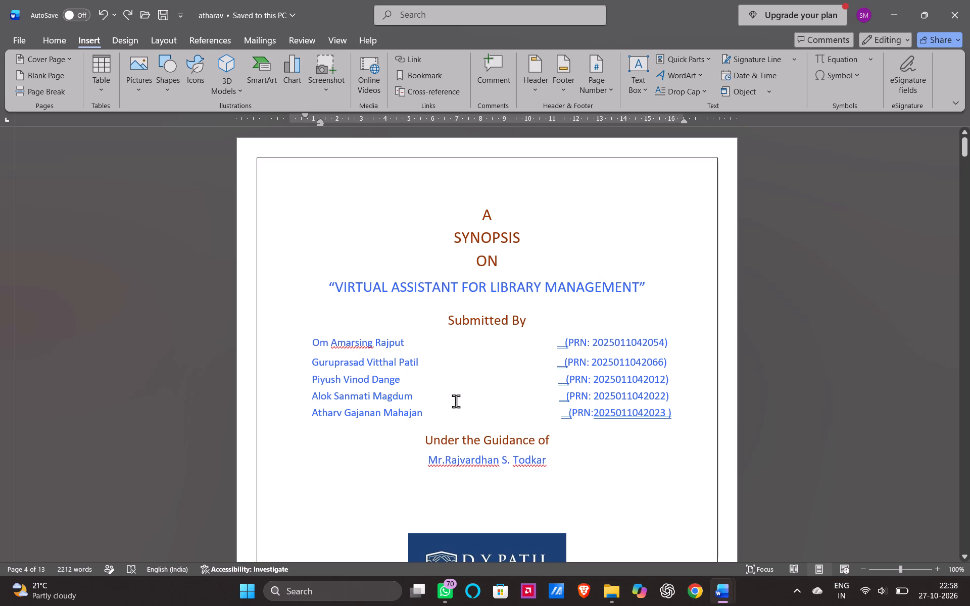
{"action": "left_click", "coordinate": [570, 413]}
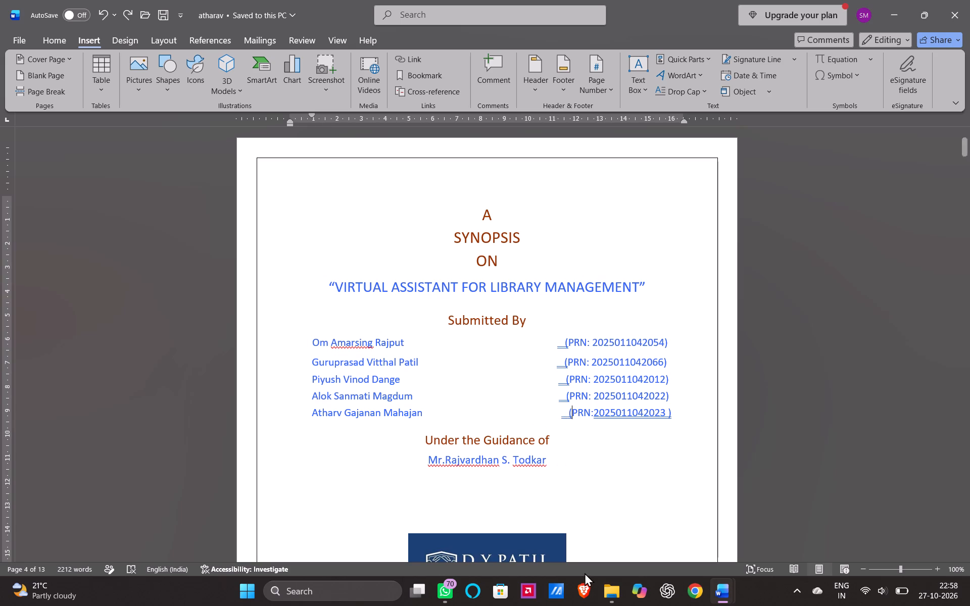
Remove one extra space before the last student's PRN entry so it lines up with the entries above.
{"action": "key", "text": "Left"}
{"action": "key", "text": "BackSpace"}
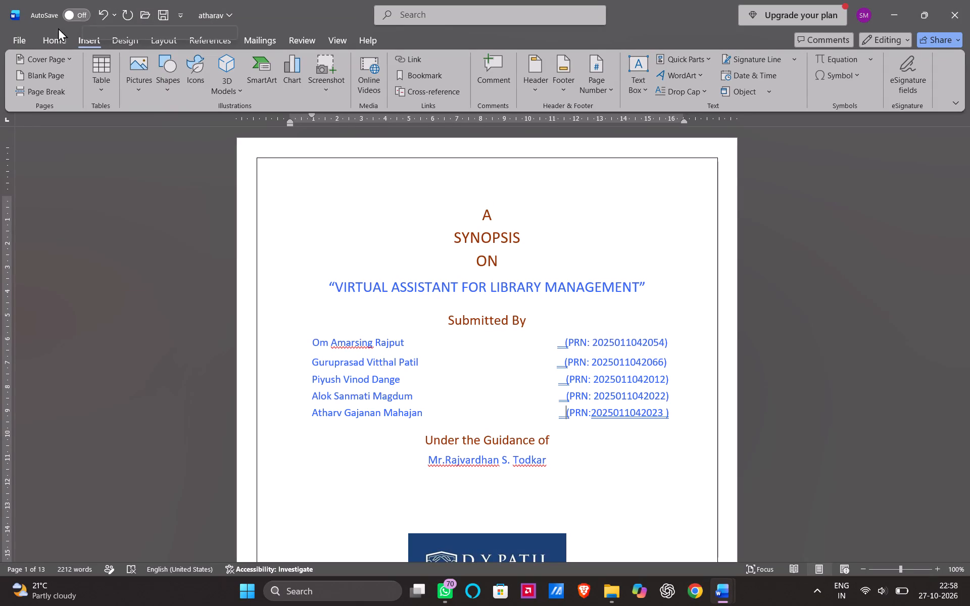
Save a copy of the document as a Word Document named "synopsis" in the New Volume (E:) drive.
{"action": "double_click", "coordinate": [14, 41]}
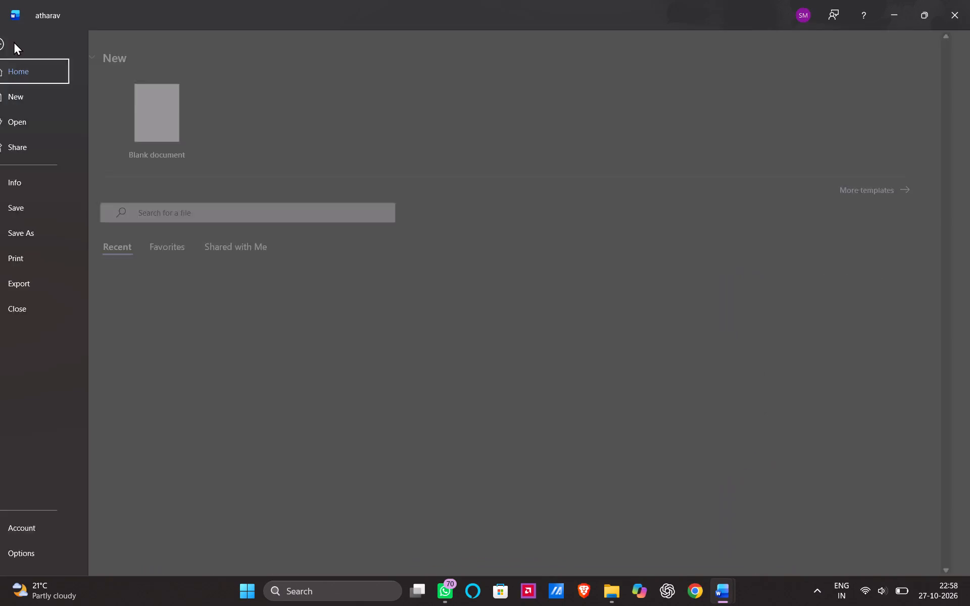
{"action": "left_click", "coordinate": [14, 41]}
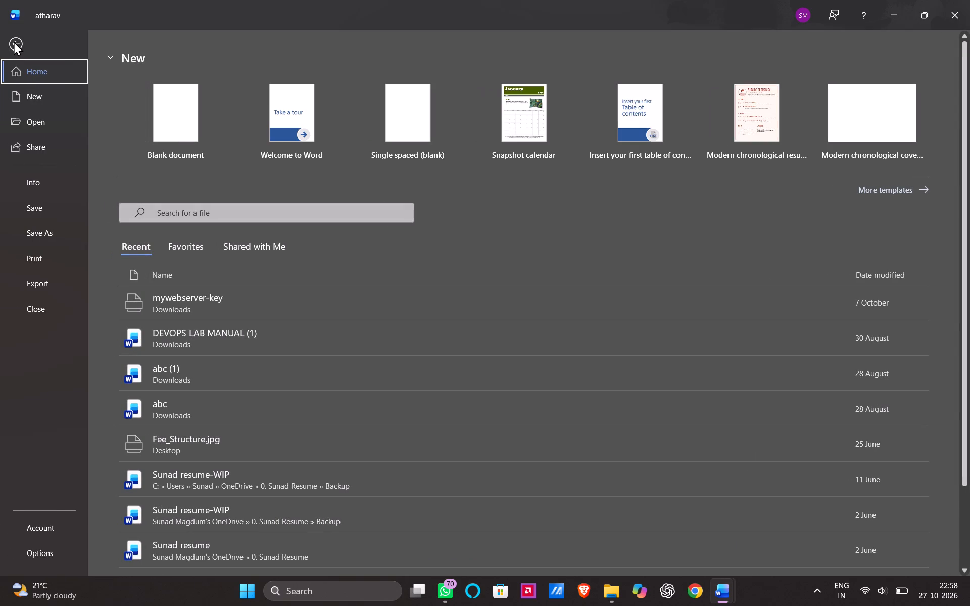
{"action": "left_click", "coordinate": [42, 238]}
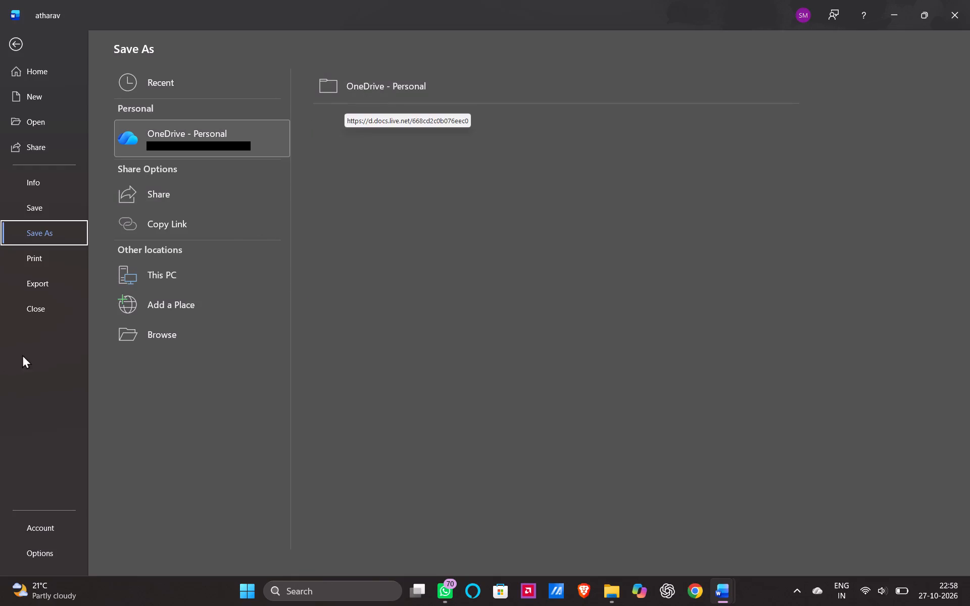
{"action": "left_click", "coordinate": [153, 336]}
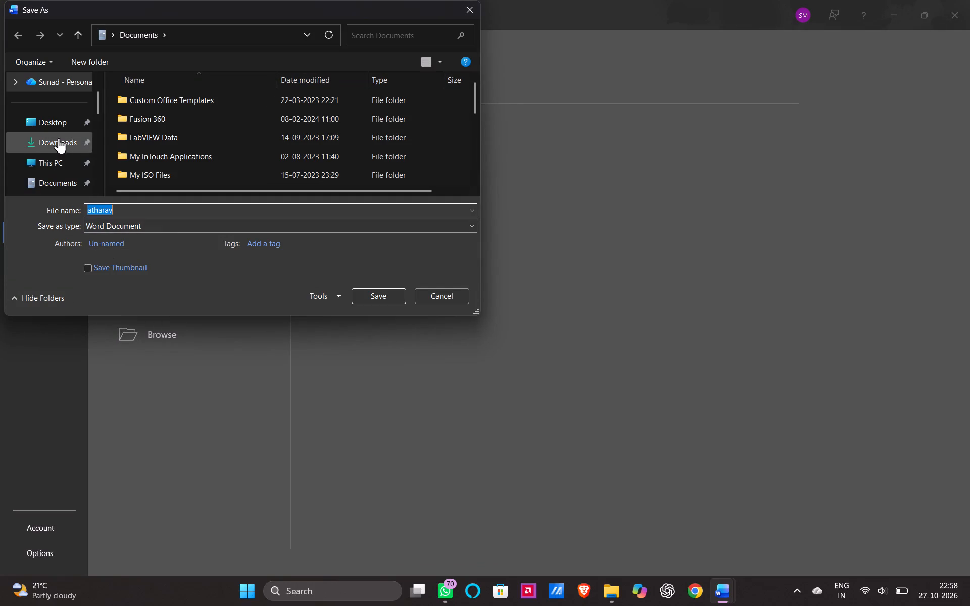
{"action": "left_click", "coordinate": [59, 128]}
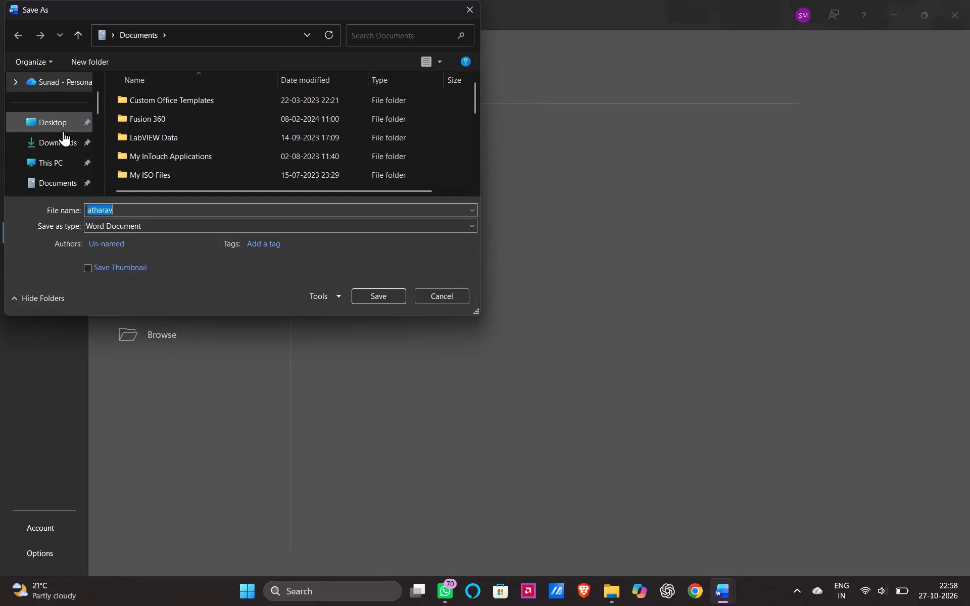
{"action": "left_click", "coordinate": [63, 131]}
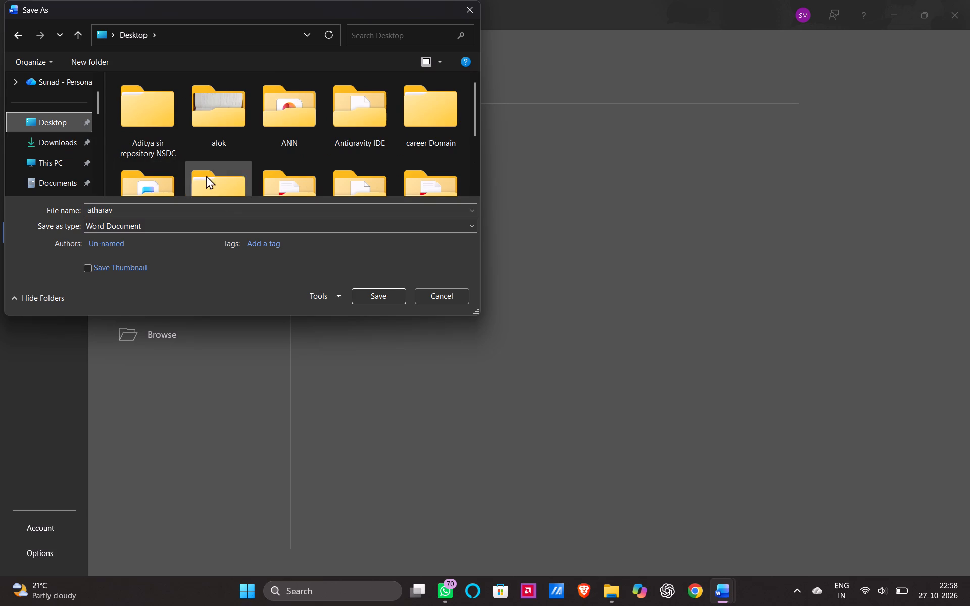
{"action": "scroll", "coordinate": [230, 205], "scroll_direction": "down", "scroll_amount": 1}
{"action": "scroll", "coordinate": [336, 100], "scroll_direction": "down", "scroll_amount": 8}
{"action": "scroll", "coordinate": [331, 102], "scroll_direction": "up", "scroll_amount": 4}
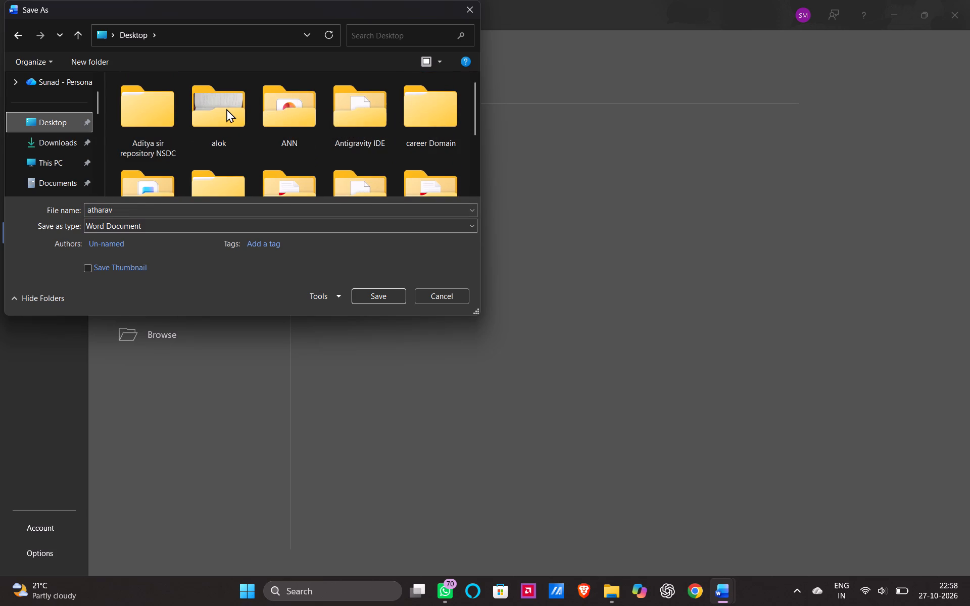
{"action": "left_click", "coordinate": [47, 142]}
{"action": "left_click", "coordinate": [46, 156]}
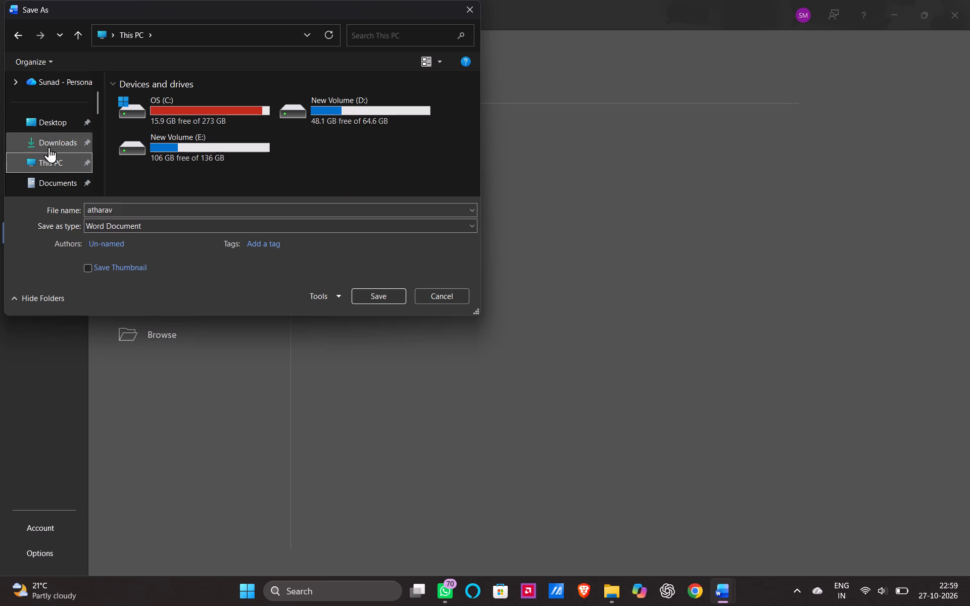
{"action": "double_click", "coordinate": [152, 134]}
{"action": "scroll", "coordinate": [164, 128], "scroll_direction": "down", "scroll_amount": 5}
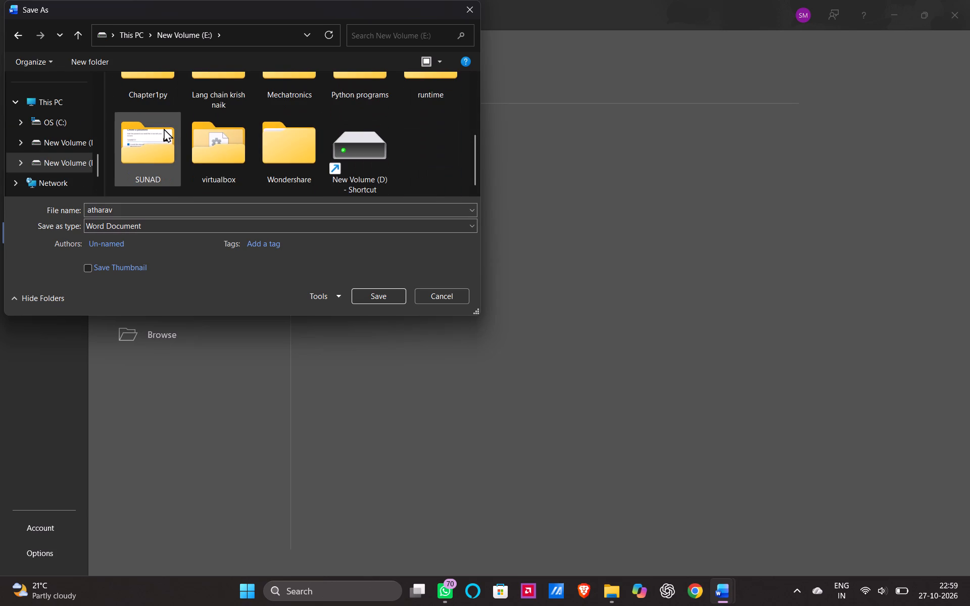
{"action": "scroll", "coordinate": [164, 128], "scroll_direction": "down", "scroll_amount": 5}
{"action": "scroll", "coordinate": [240, 150], "scroll_direction": "up", "scroll_amount": 4}
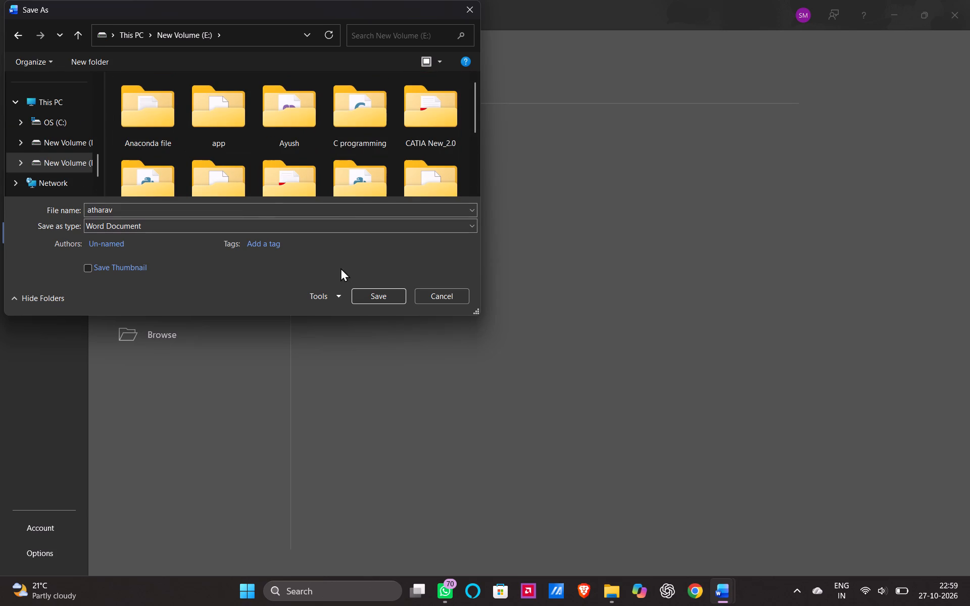
{"action": "left_click", "coordinate": [138, 212]}
{"action": "key", "text": "BackSpace"}
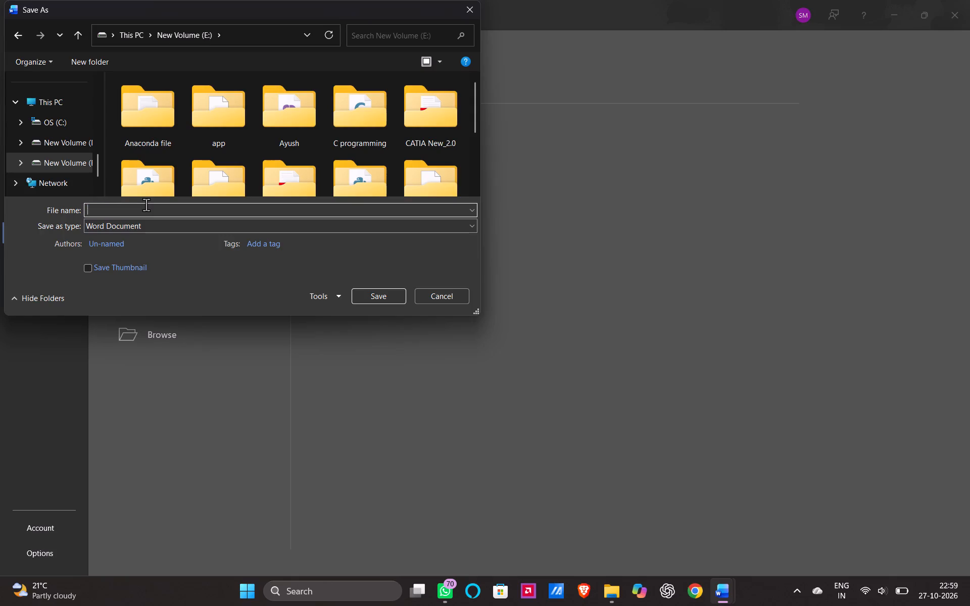
{"action": "type", "text": "synopsis"}
{"action": "key", "text": "Return"}
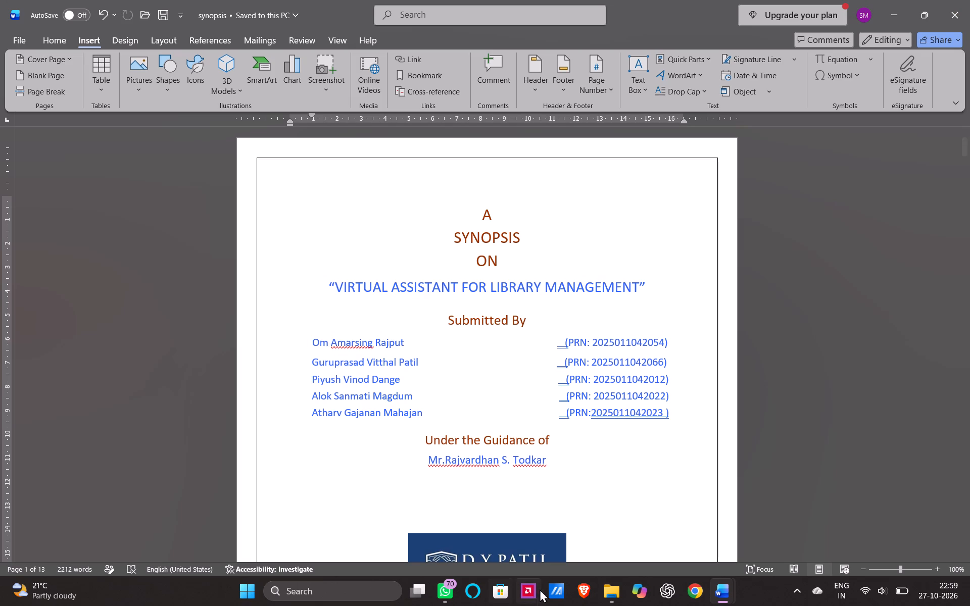
Switch to File Explorer, browse to the New Volume (E:) drive and open the "synopsis" document.
{"action": "left_click", "coordinate": [623, 587]}
{"action": "left_click", "coordinate": [84, 261]}
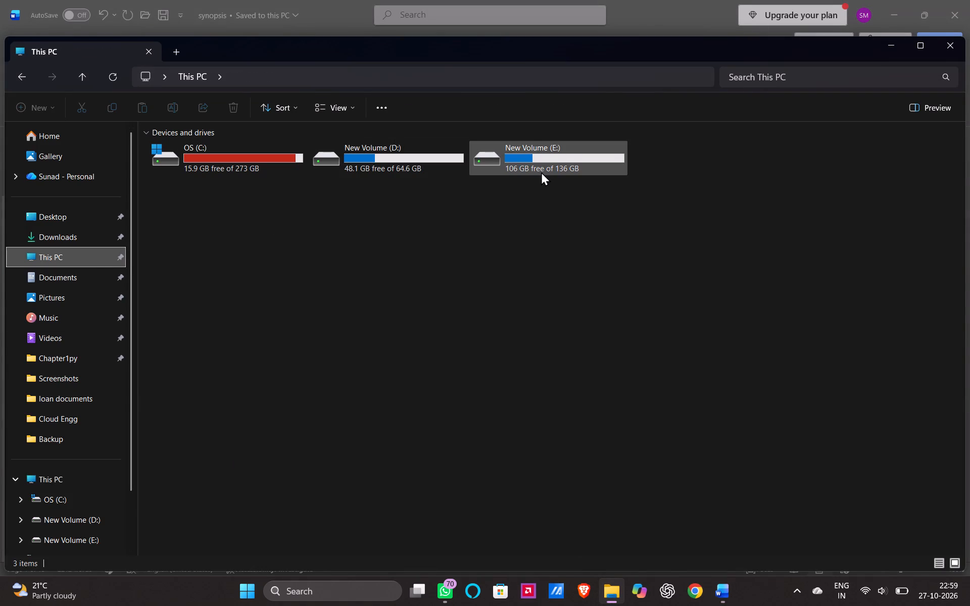
{"action": "double_click", "coordinate": [541, 172]}
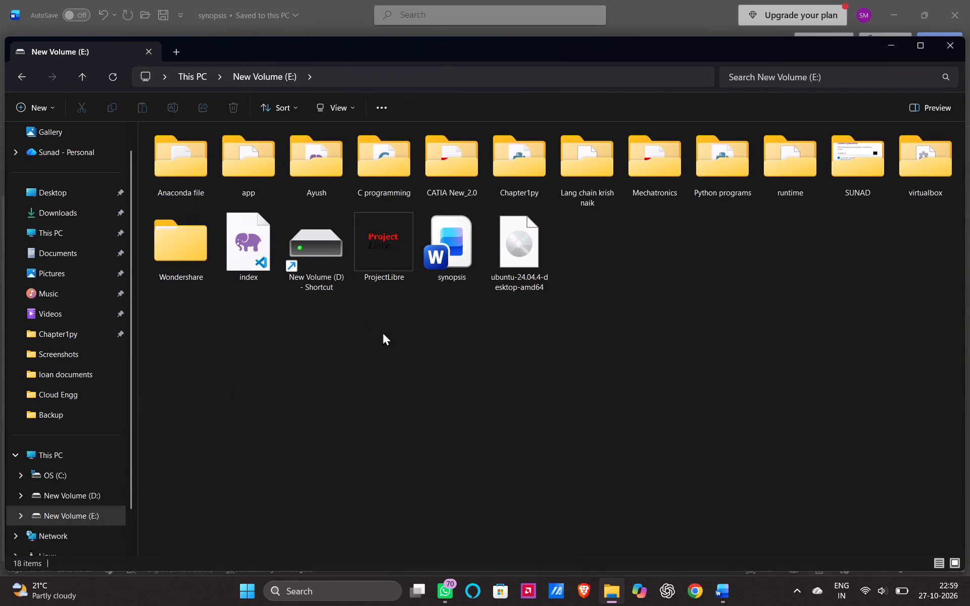
{"action": "double_click", "coordinate": [442, 252]}
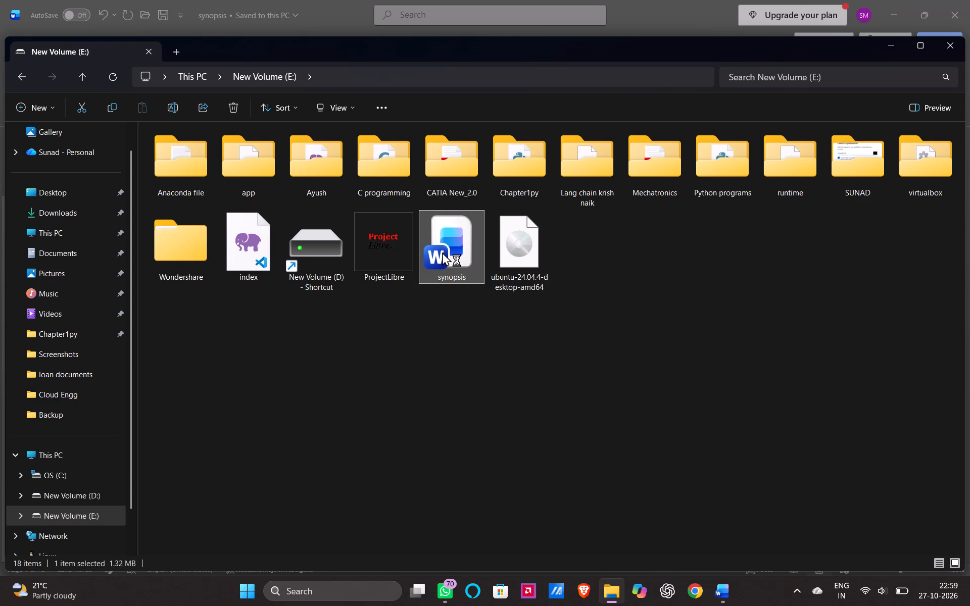
Examine the cover page of the saved "synopsis" document, checking the submitters, PRN alignment, guide and university details.
{"action": "scroll", "coordinate": [443, 252], "scroll_direction": "down", "scroll_amount": 5}
{"action": "scroll", "coordinate": [443, 252], "scroll_direction": "up", "scroll_amount": 1}
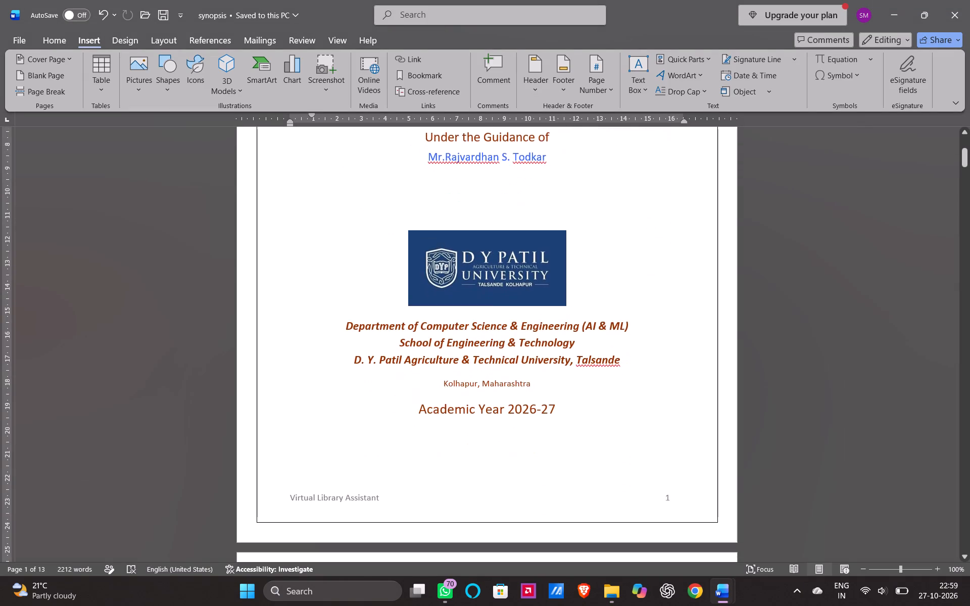
{"action": "scroll", "coordinate": [444, 254], "scroll_direction": "up", "scroll_amount": 3}
{"action": "scroll", "coordinate": [444, 254], "scroll_direction": "down", "scroll_amount": 1}
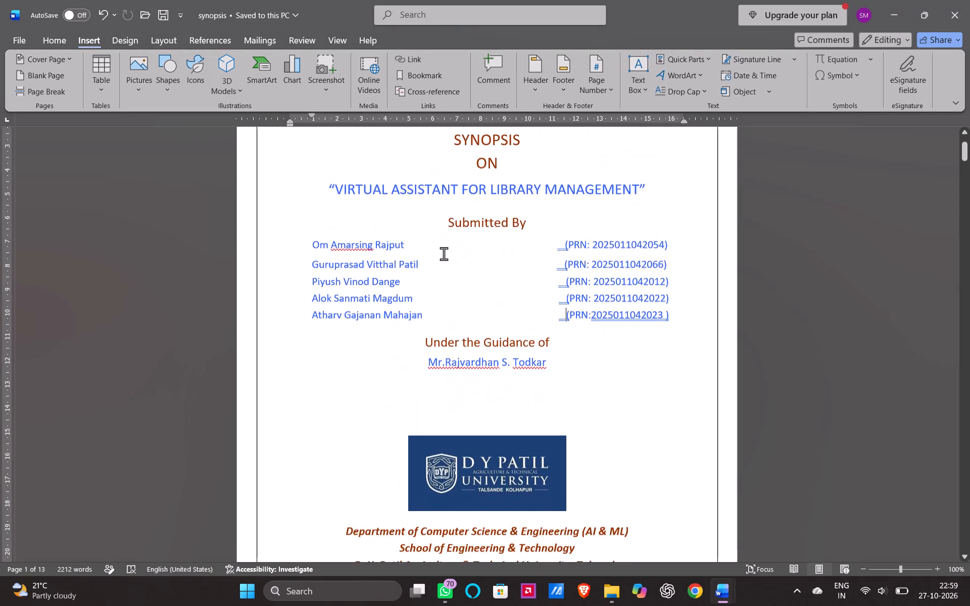
{"action": "scroll", "coordinate": [444, 254], "scroll_direction": "down", "scroll_amount": 6}
{"action": "scroll", "coordinate": [444, 254], "scroll_direction": "up", "scroll_amount": 5}
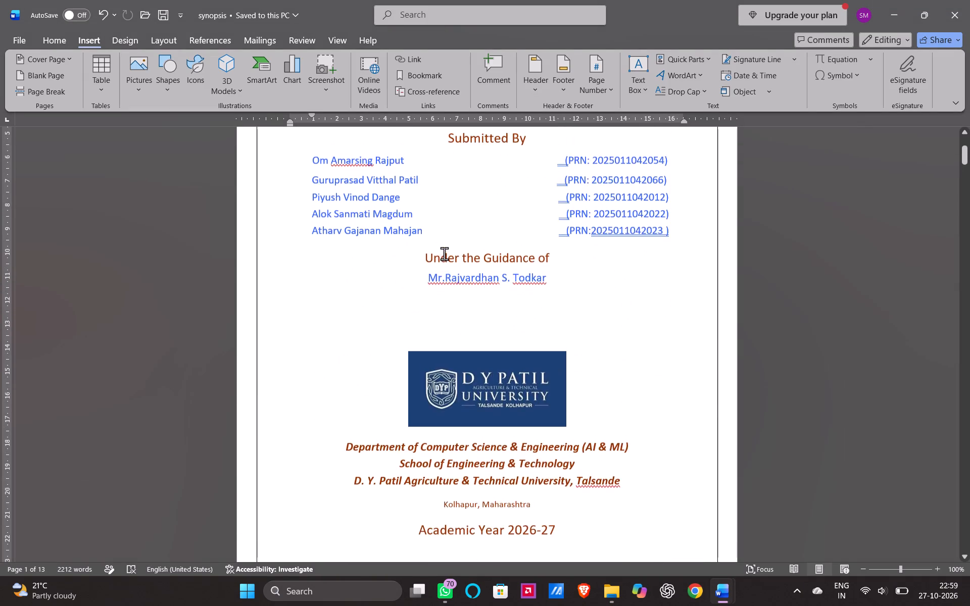
Review the remaining pages of the "synopsis" document, from the project overview through the flowchart to the References and signature line.
{"action": "scroll", "coordinate": [444, 254], "scroll_direction": "down", "scroll_amount": 19}
{"action": "scroll", "coordinate": [444, 254], "scroll_direction": "down", "scroll_amount": 6}
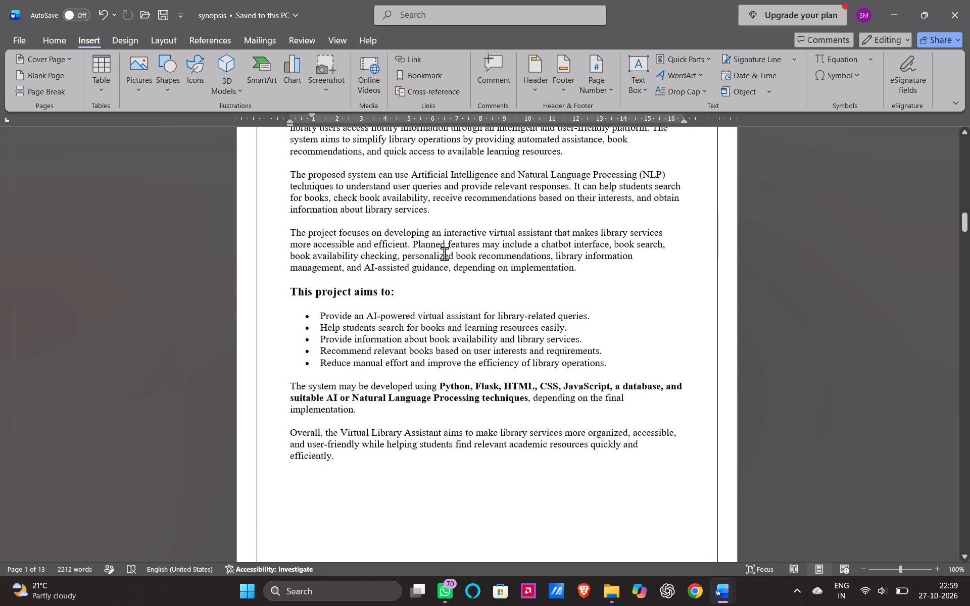
{"action": "scroll", "coordinate": [444, 254], "scroll_direction": "down", "scroll_amount": 16}
{"action": "scroll", "coordinate": [445, 255], "scroll_direction": "down", "scroll_amount": 12}
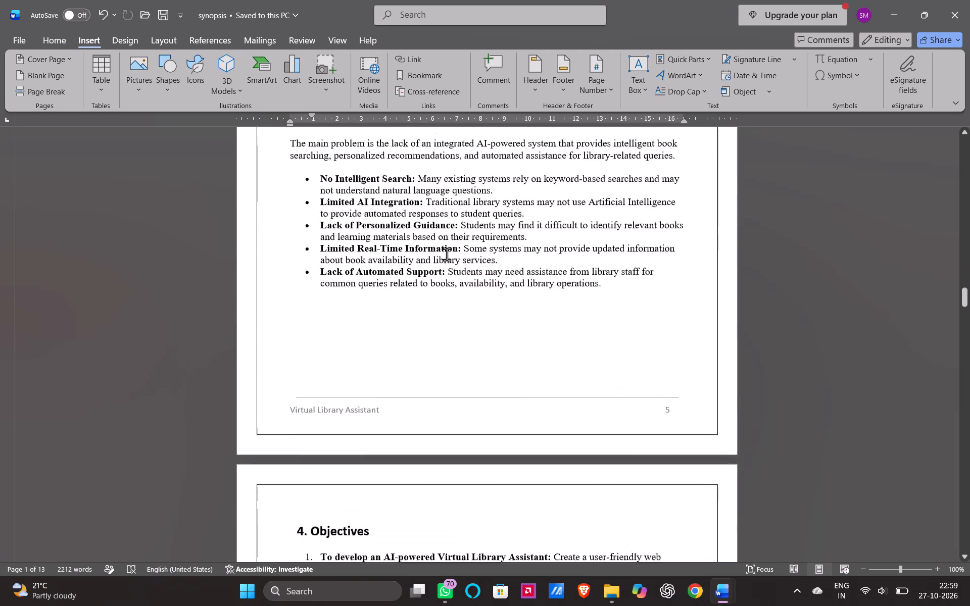
{"action": "scroll", "coordinate": [447, 254], "scroll_direction": "down", "scroll_amount": 16}
{"action": "scroll", "coordinate": [447, 254], "scroll_direction": "down", "scroll_amount": 12}
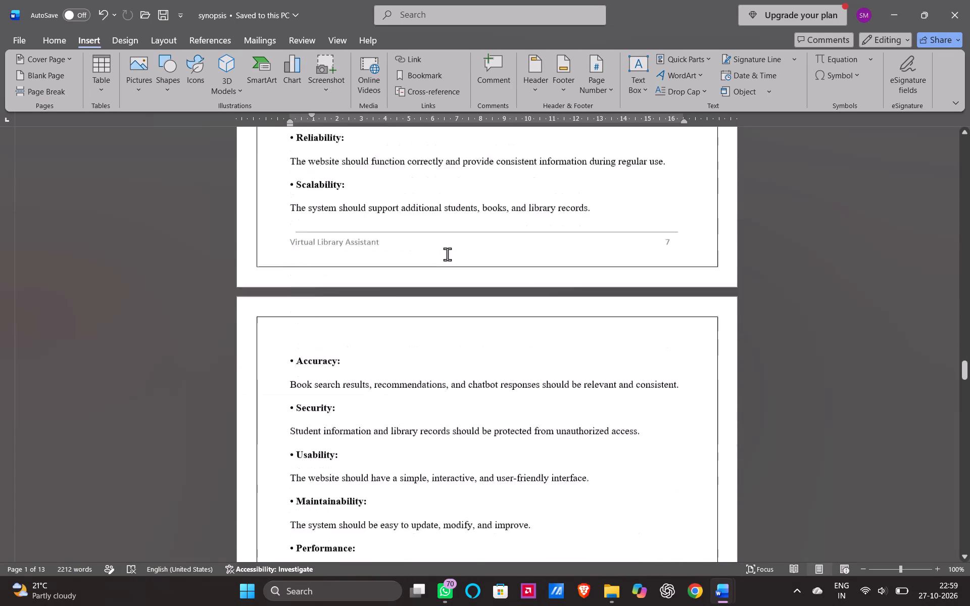
{"action": "scroll", "coordinate": [447, 254], "scroll_direction": "down", "scroll_amount": 18}
{"action": "scroll", "coordinate": [447, 254], "scroll_direction": "down", "scroll_amount": 6}
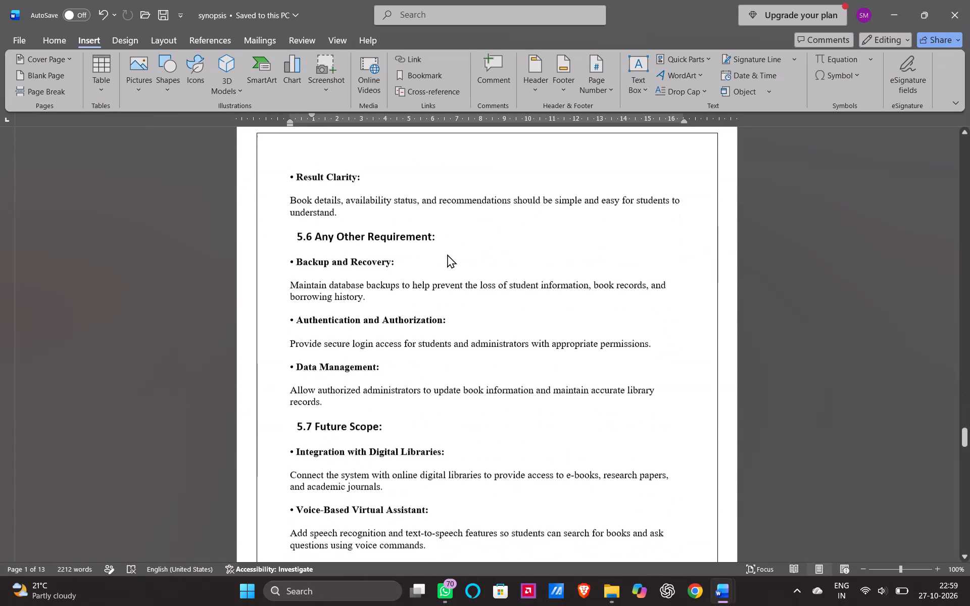
{"action": "scroll", "coordinate": [447, 254], "scroll_direction": "down", "scroll_amount": 18}
{"action": "scroll", "coordinate": [448, 254], "scroll_direction": "down", "scroll_amount": 11}
{"action": "scroll", "coordinate": [448, 254], "scroll_direction": "up", "scroll_amount": 18}
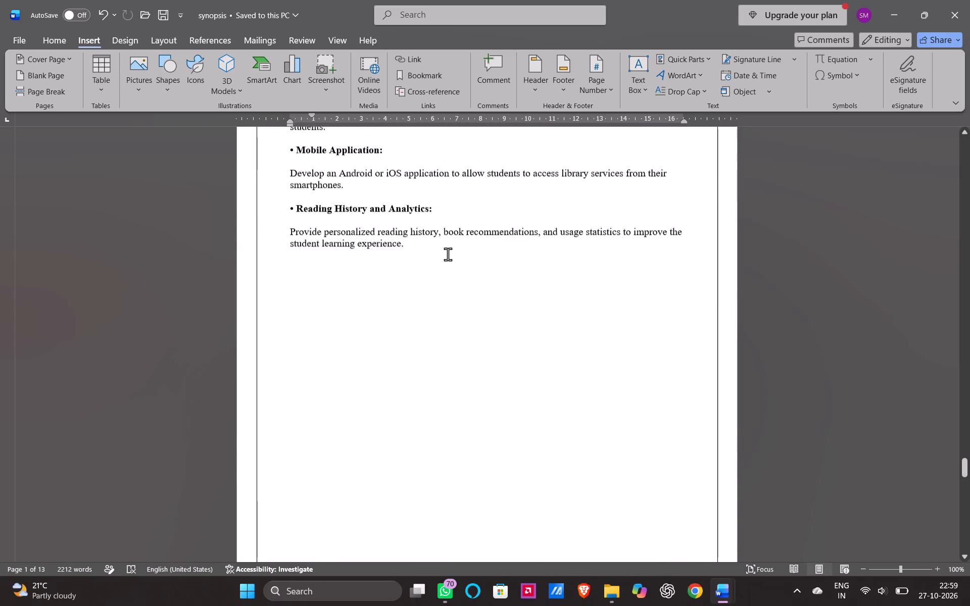
{"action": "scroll", "coordinate": [448, 254], "scroll_direction": "down", "scroll_amount": 19}
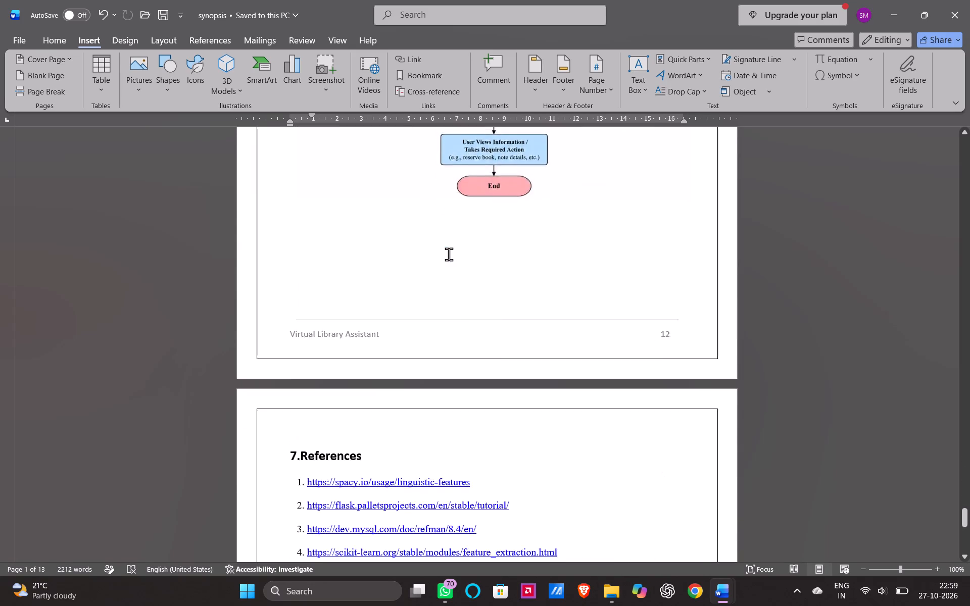
{"action": "scroll", "coordinate": [449, 254], "scroll_direction": "down", "scroll_amount": 11}
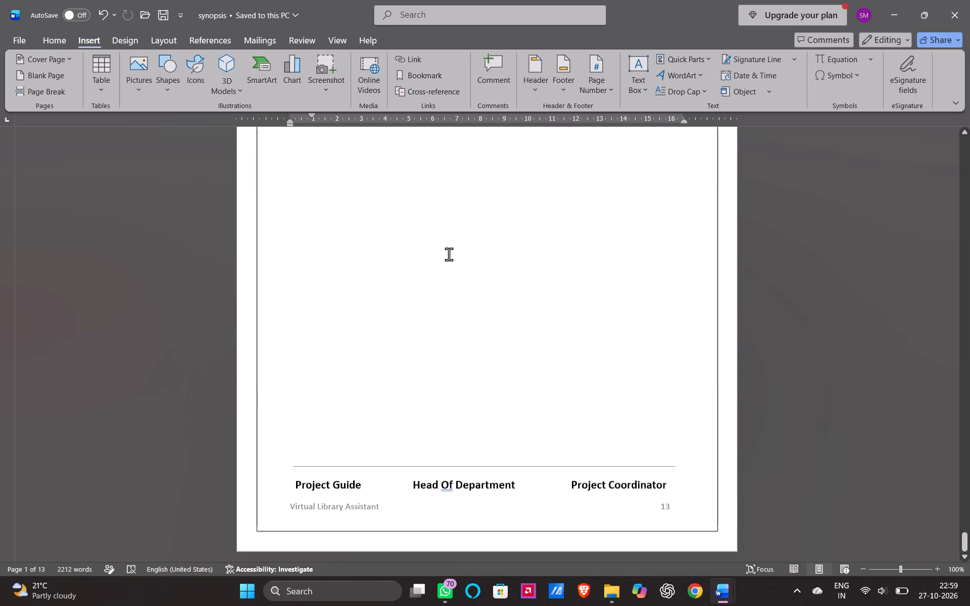
{"action": "scroll", "coordinate": [449, 254], "scroll_direction": "up", "scroll_amount": 7}
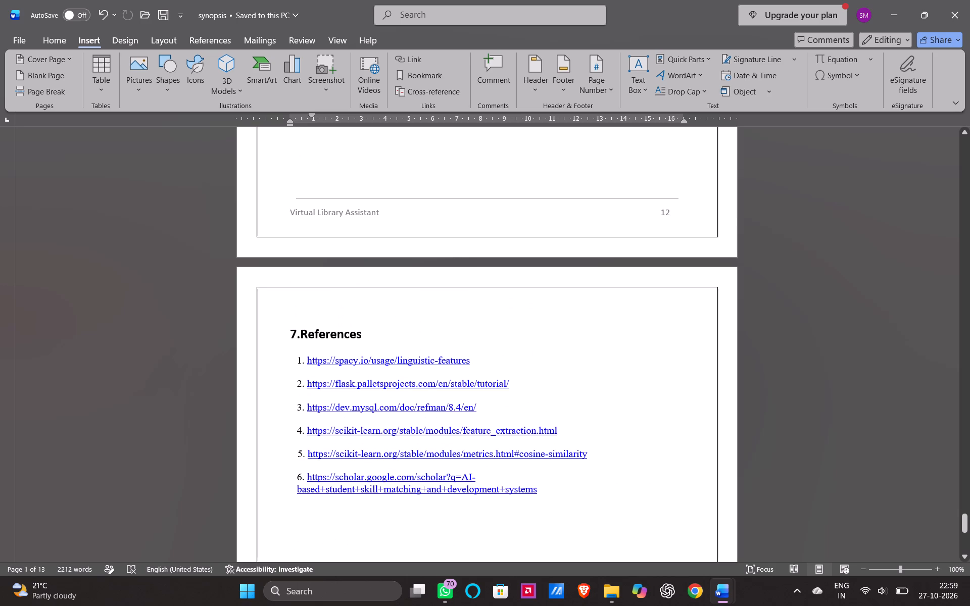
{"action": "scroll", "coordinate": [502, 283], "scroll_direction": "down", "scroll_amount": 5}
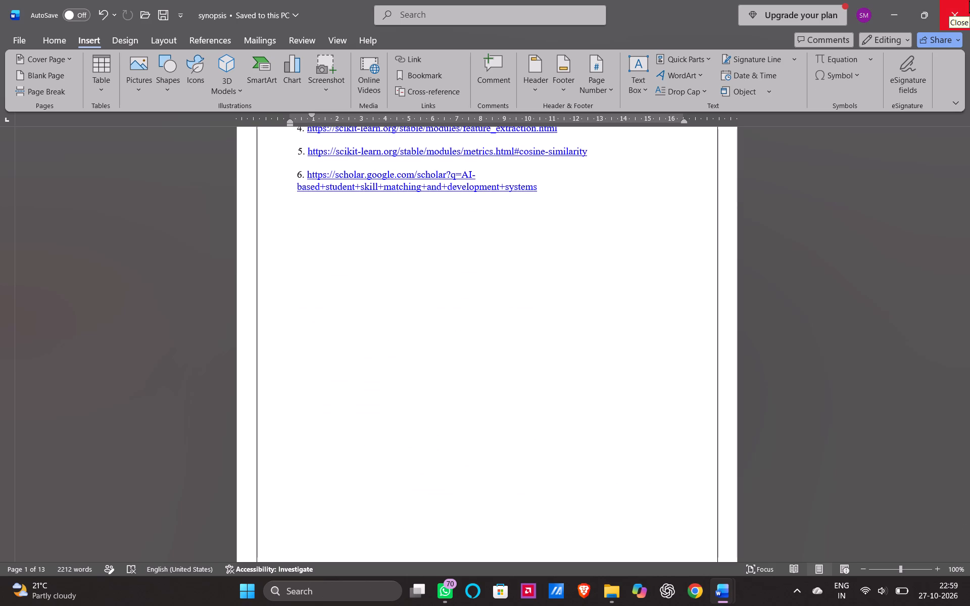
{"action": "scroll", "coordinate": [559, 327], "scroll_direction": "up", "scroll_amount": 2}
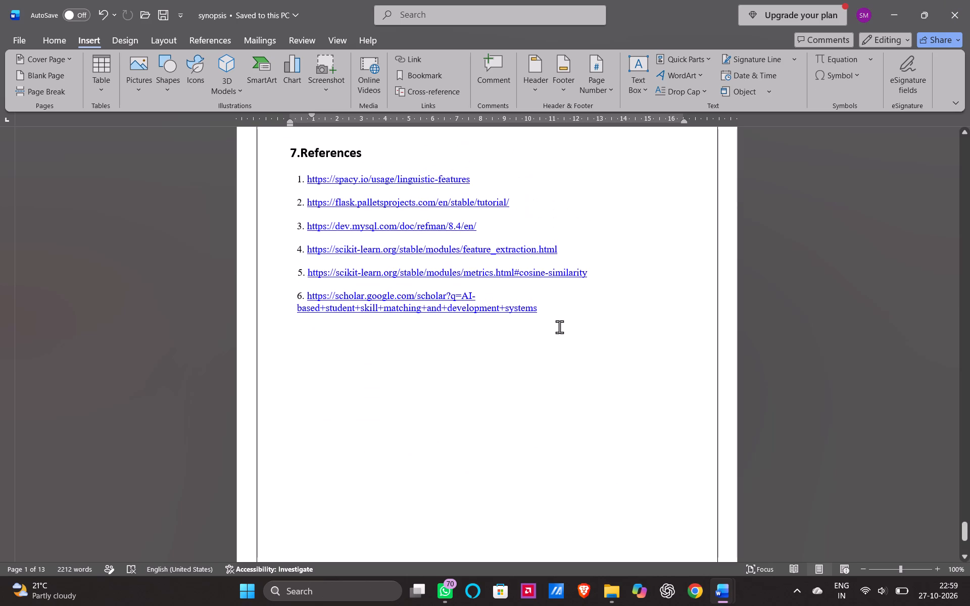
Close the "synopsis" document and the "Synopsis_AI_Road_Damage_Detection" document, discarding the latter's unsaved changes.
{"action": "left_click", "coordinate": [969, 0]}
{"action": "left_click", "coordinate": [968, 0]}
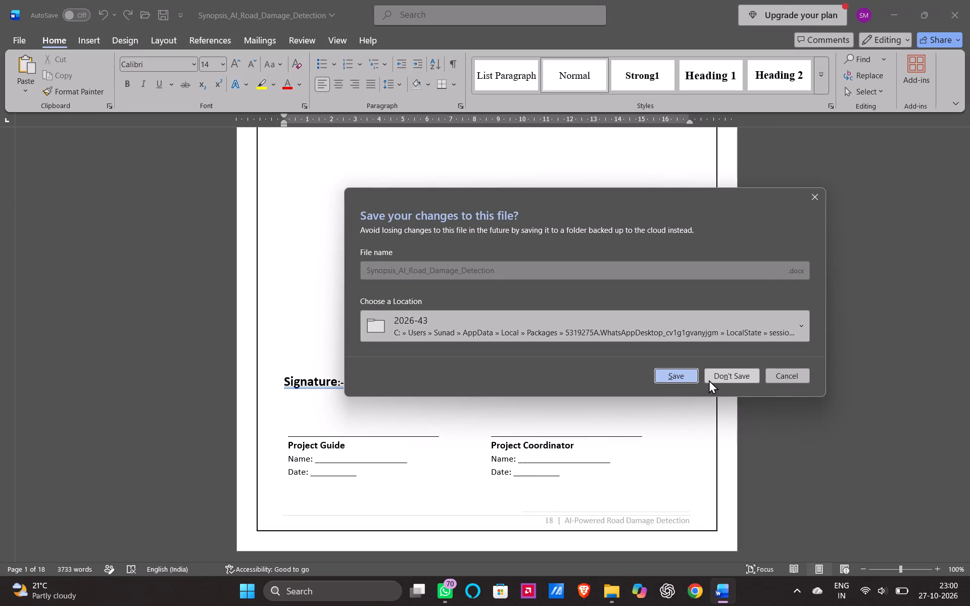
{"action": "left_click", "coordinate": [711, 377]}
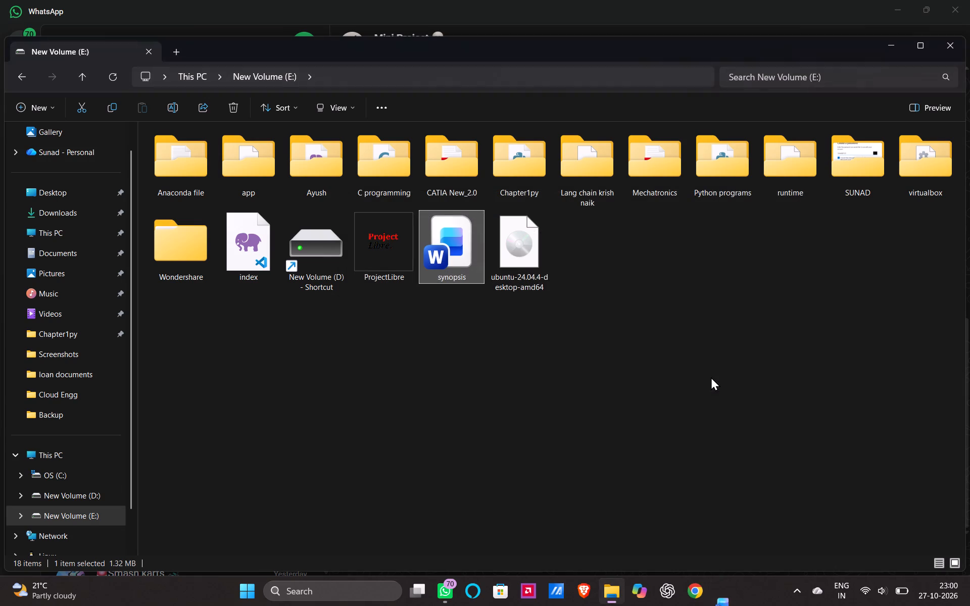